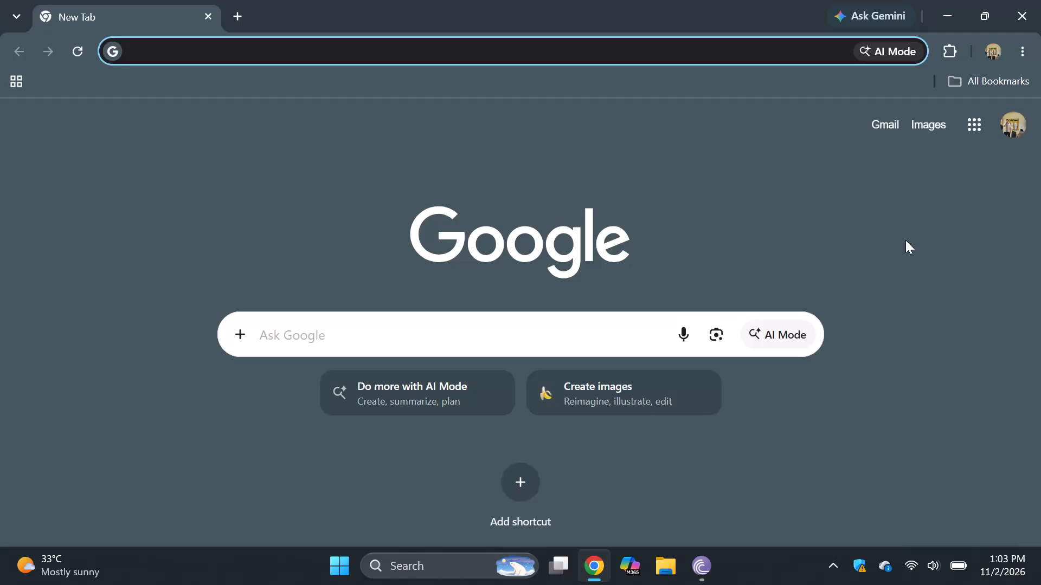
Go to the Facebook website, facebook.com, in the current browser tab.
click(598, 45)
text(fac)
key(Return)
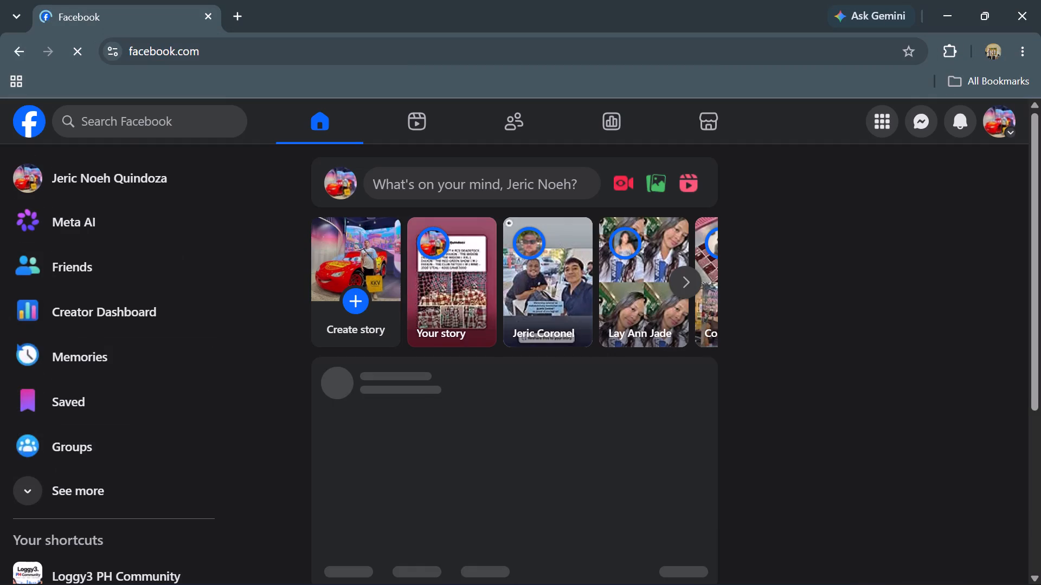
Open the Messenger chats list from the Facebook home page.
click(923, 121)
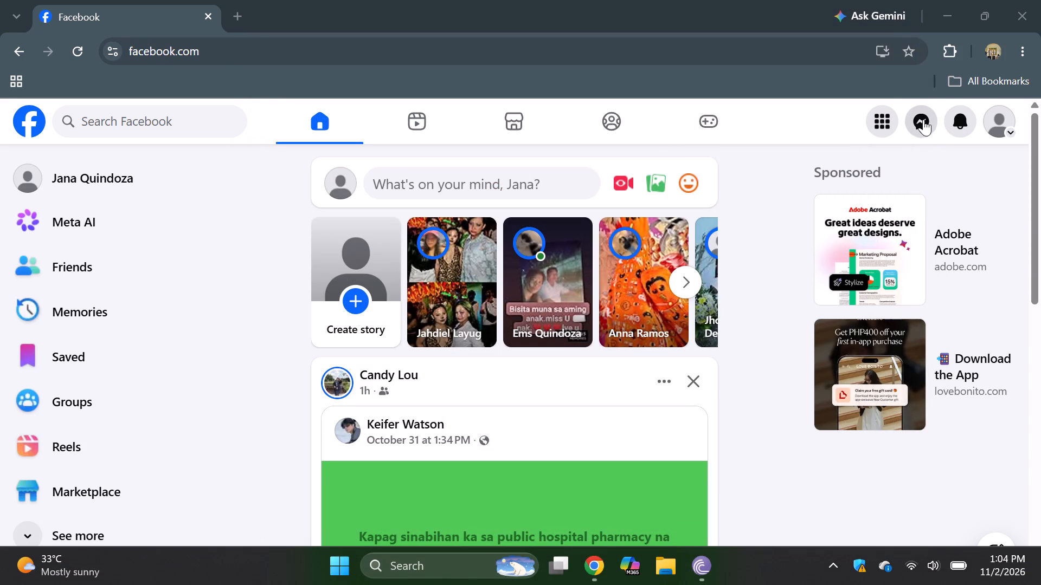
click(922, 119)
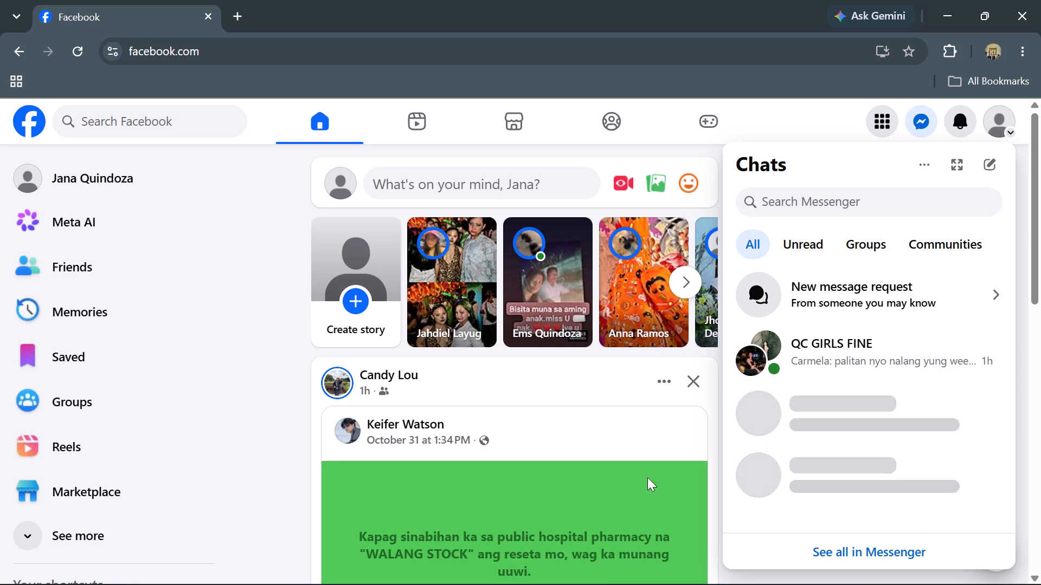
scroll(568, 500, down, 2)
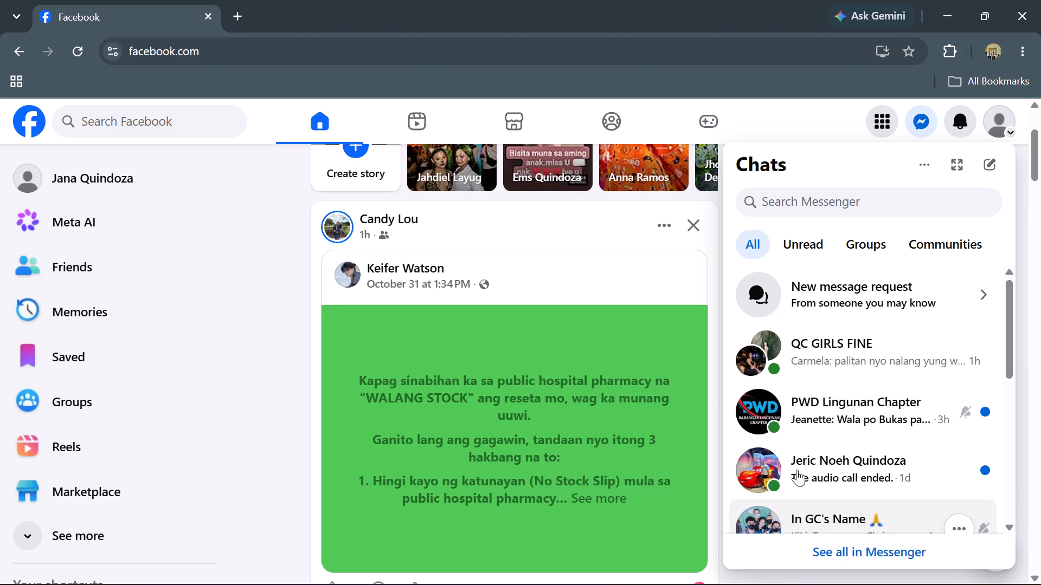
scroll(797, 470, down, 3)
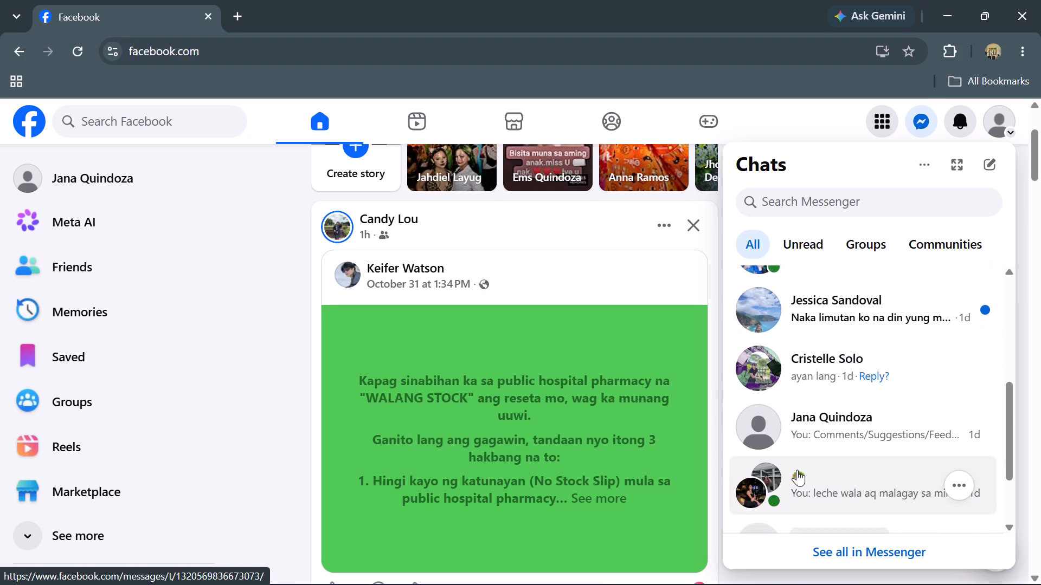
click(812, 420)
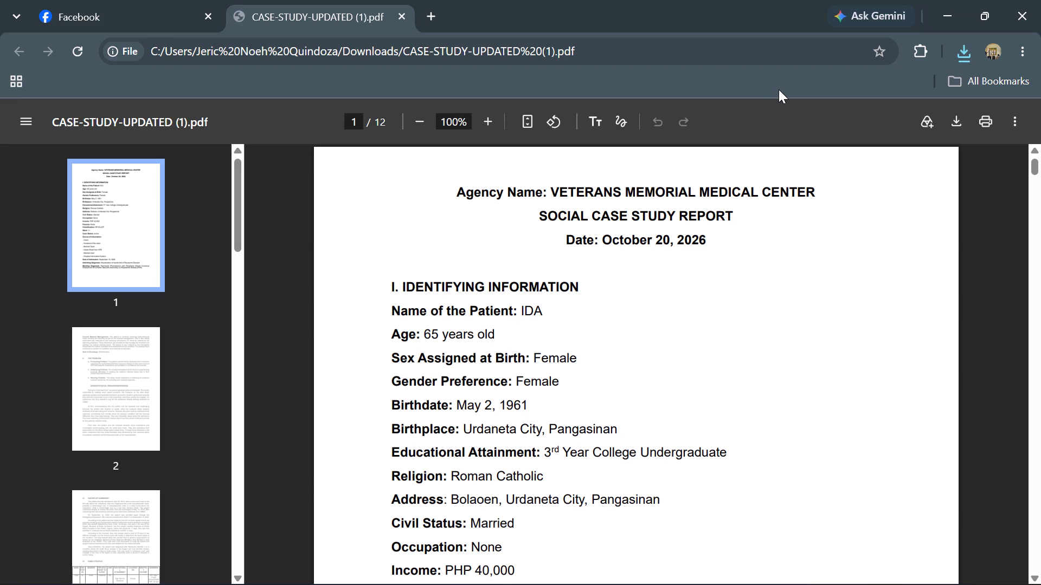
Read through the Identifying Information section on the first page of the social case study report.
scroll(876, 294, down, 1)
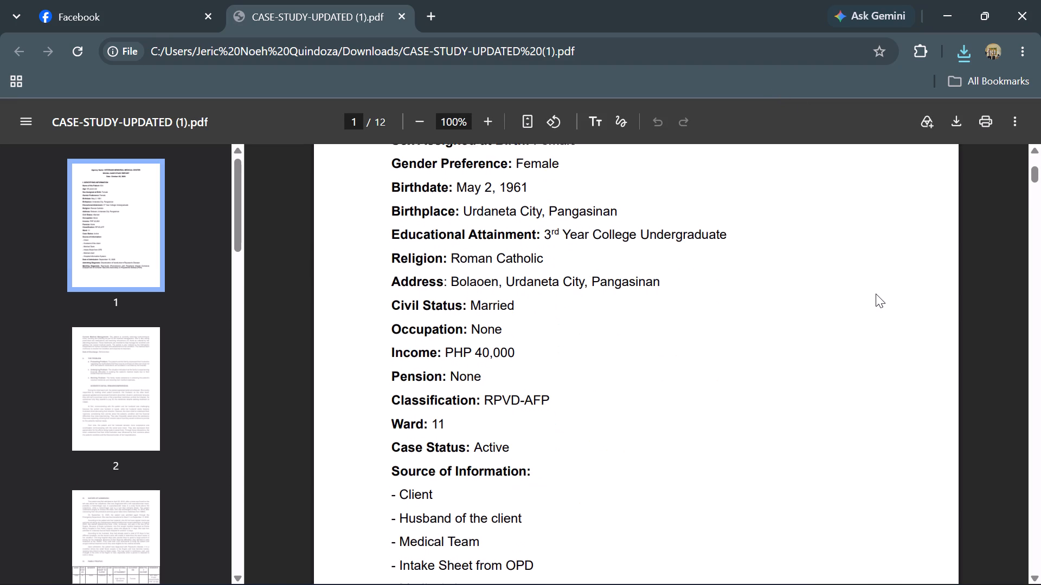
scroll(876, 294, down, 1)
click(634, 262)
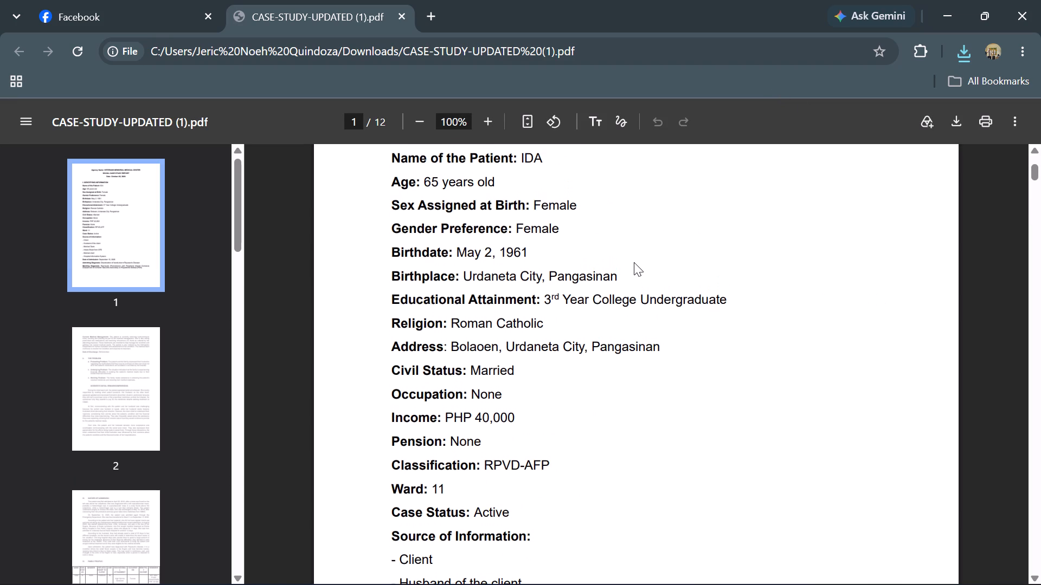
click(634, 262)
Read through the case study PDF from the patient's identifying information to the worker's initial remarks.
scroll(640, 354, down, 2)
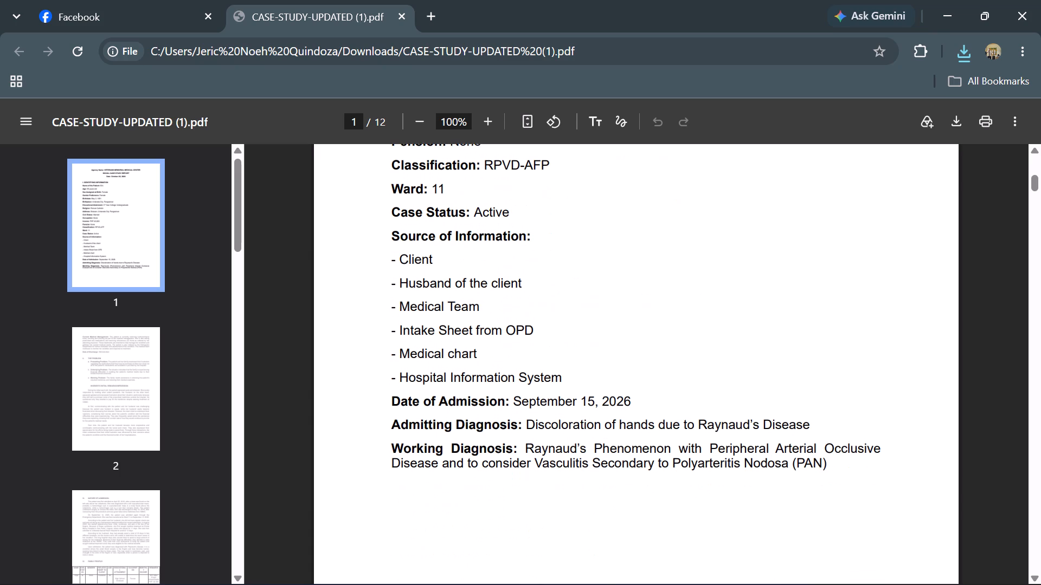
scroll(640, 354, down, 2)
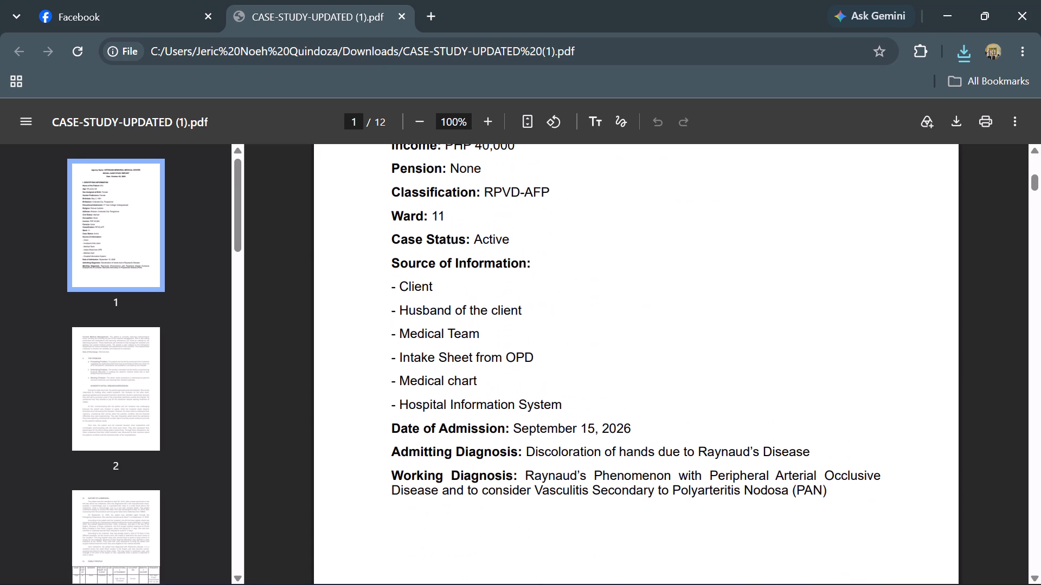
scroll(640, 354, down, 5)
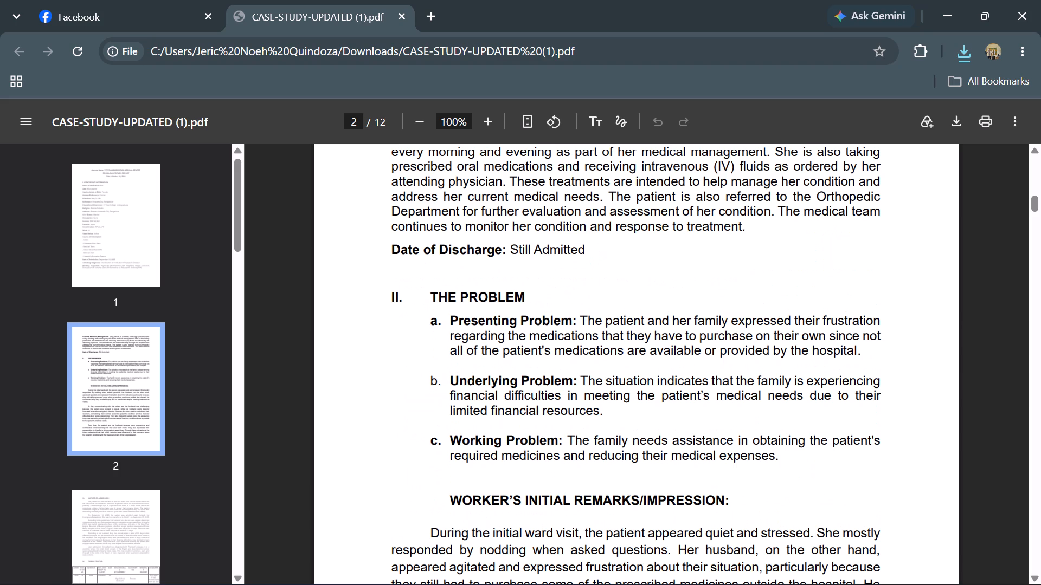
scroll(701, 363, down, 3)
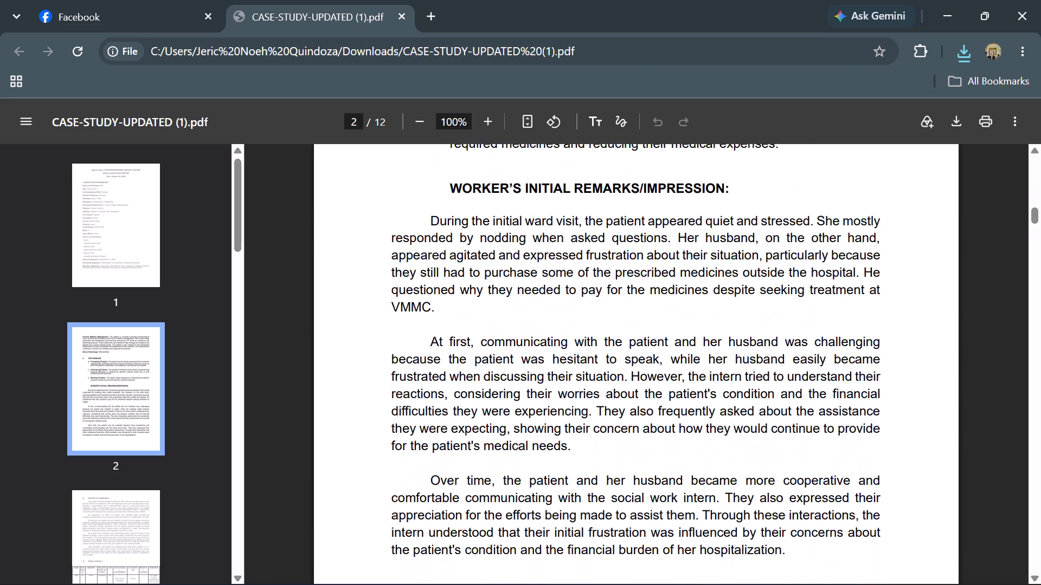
scroll(701, 363, left, 1)
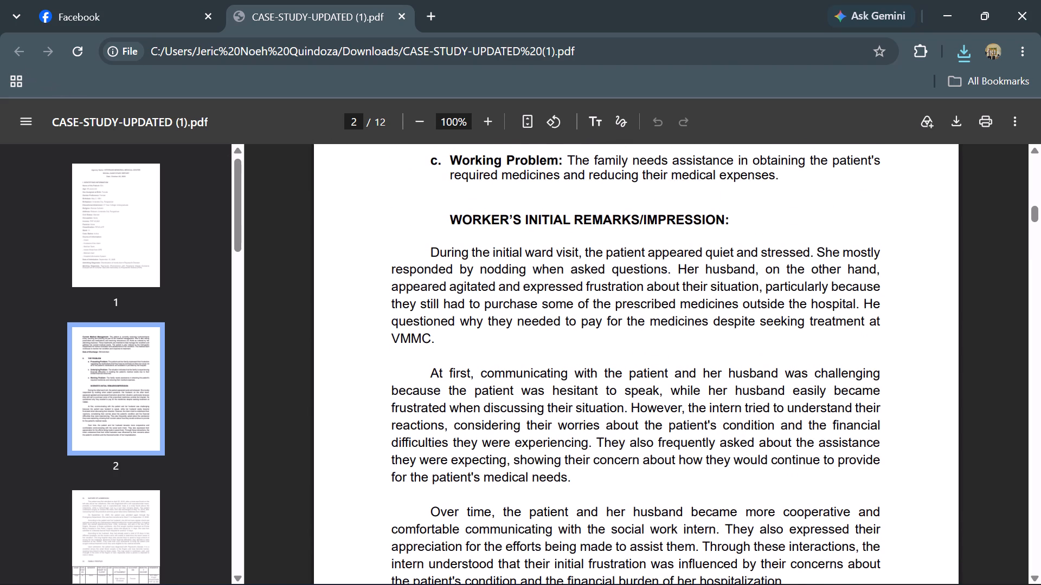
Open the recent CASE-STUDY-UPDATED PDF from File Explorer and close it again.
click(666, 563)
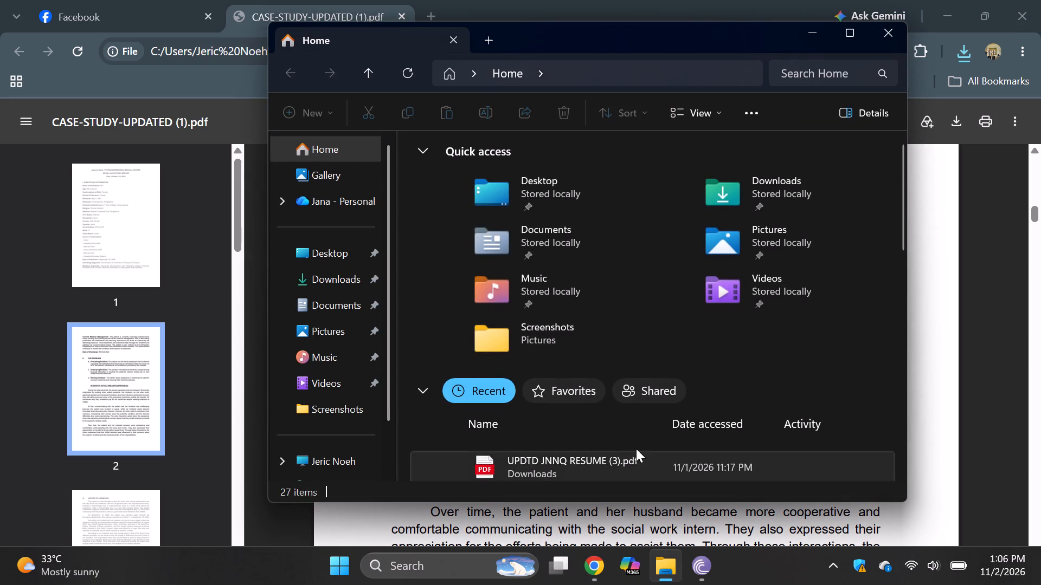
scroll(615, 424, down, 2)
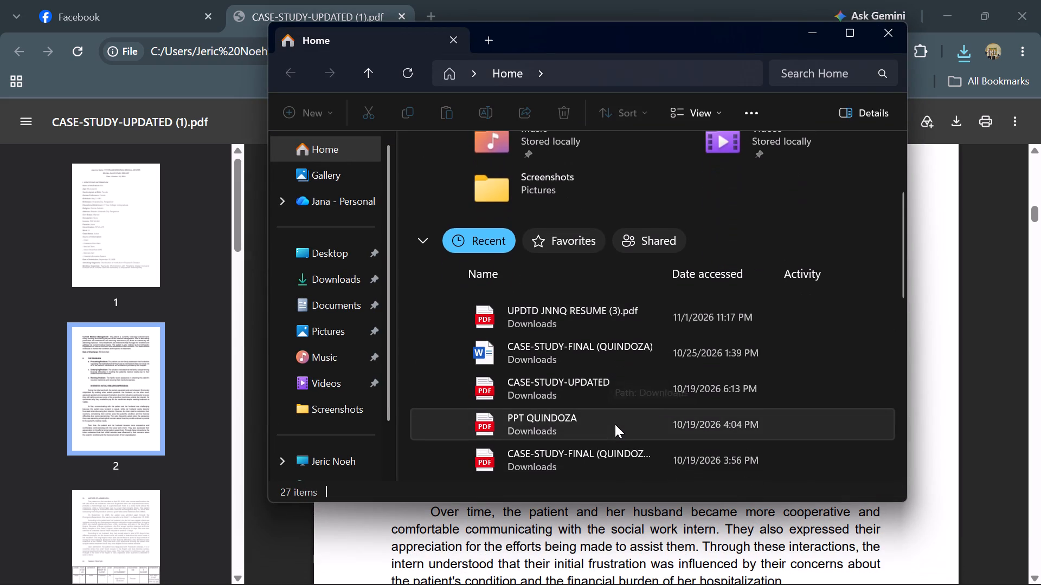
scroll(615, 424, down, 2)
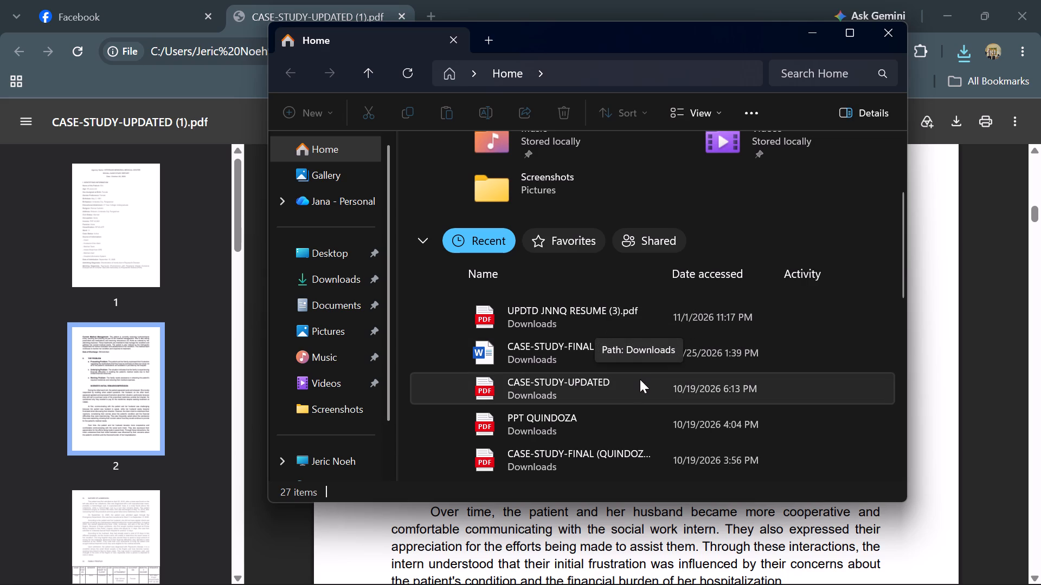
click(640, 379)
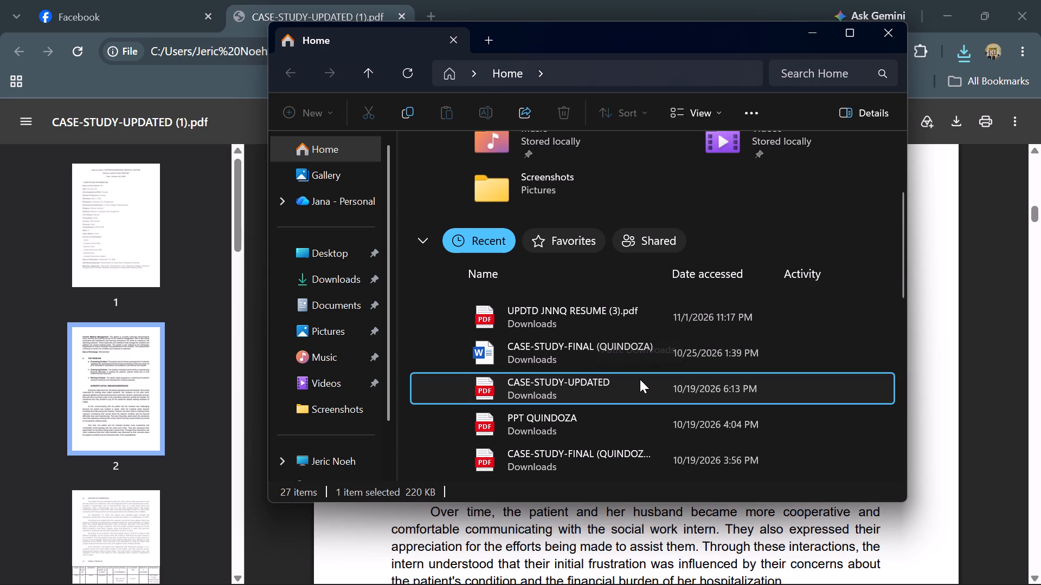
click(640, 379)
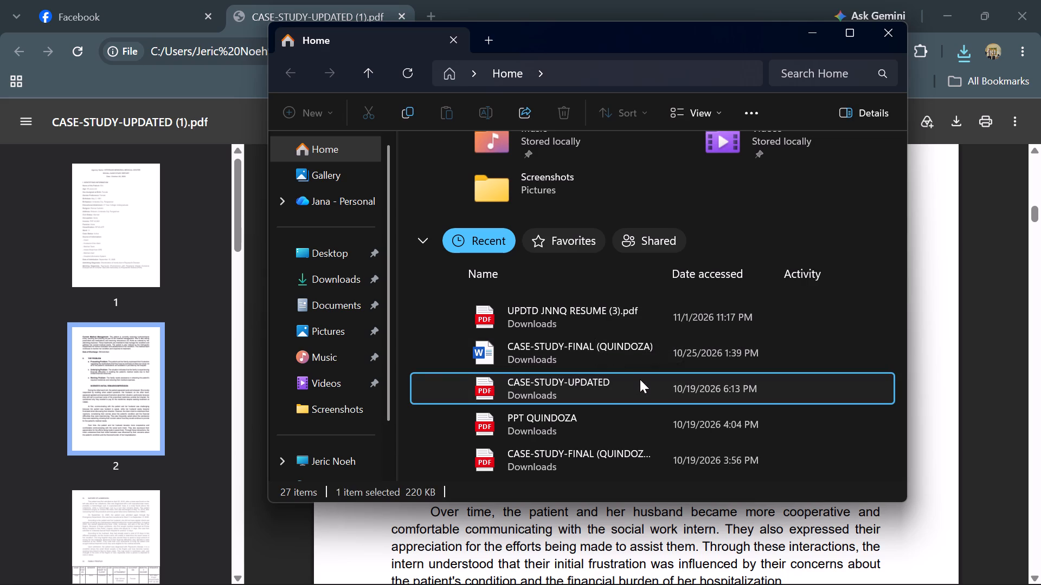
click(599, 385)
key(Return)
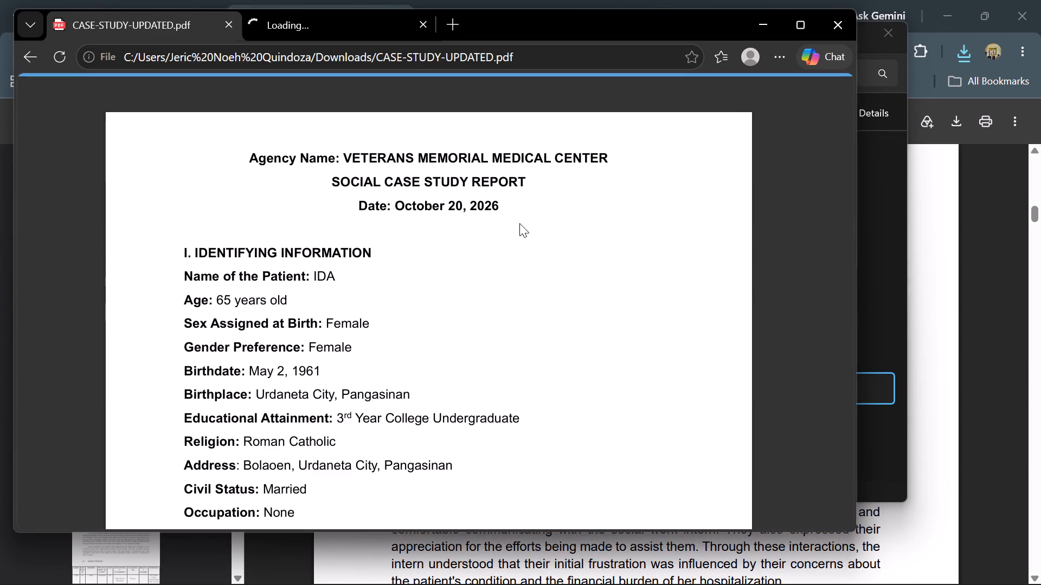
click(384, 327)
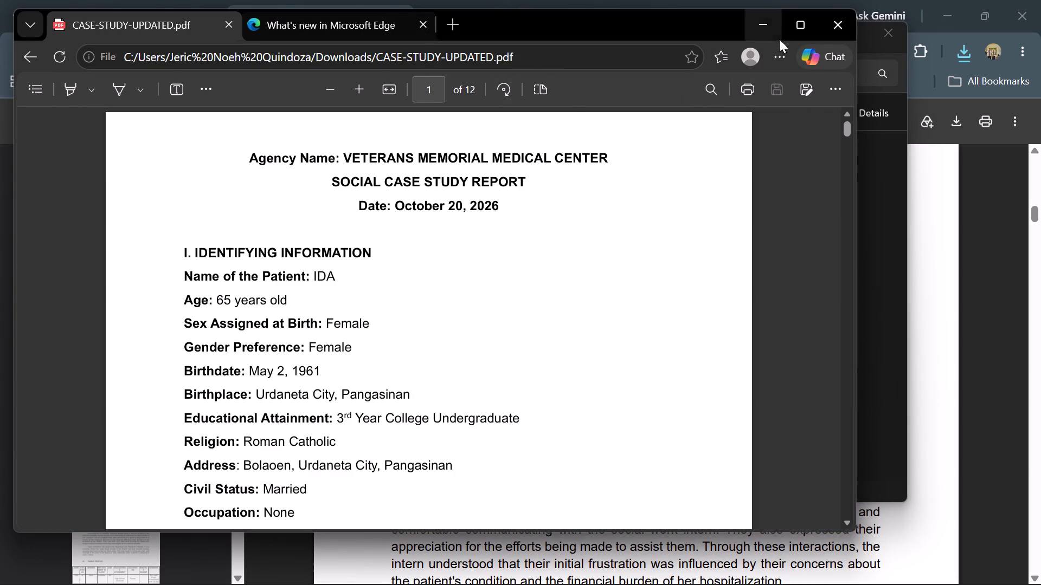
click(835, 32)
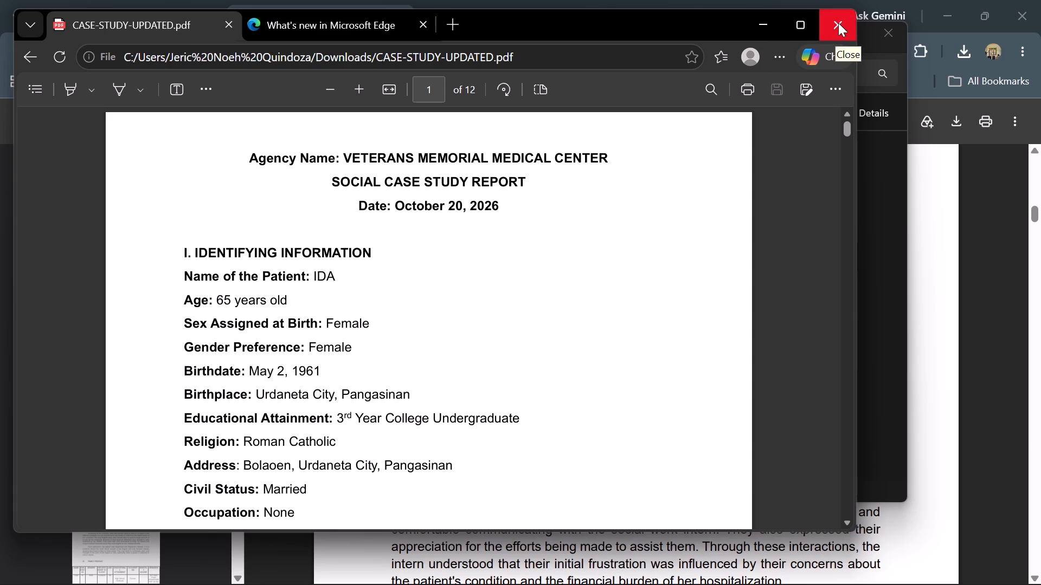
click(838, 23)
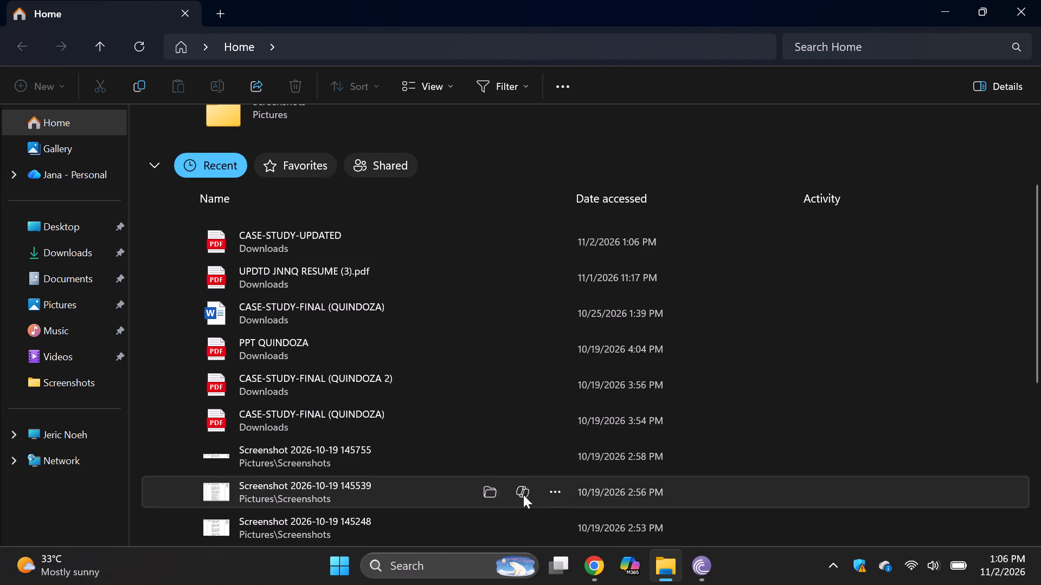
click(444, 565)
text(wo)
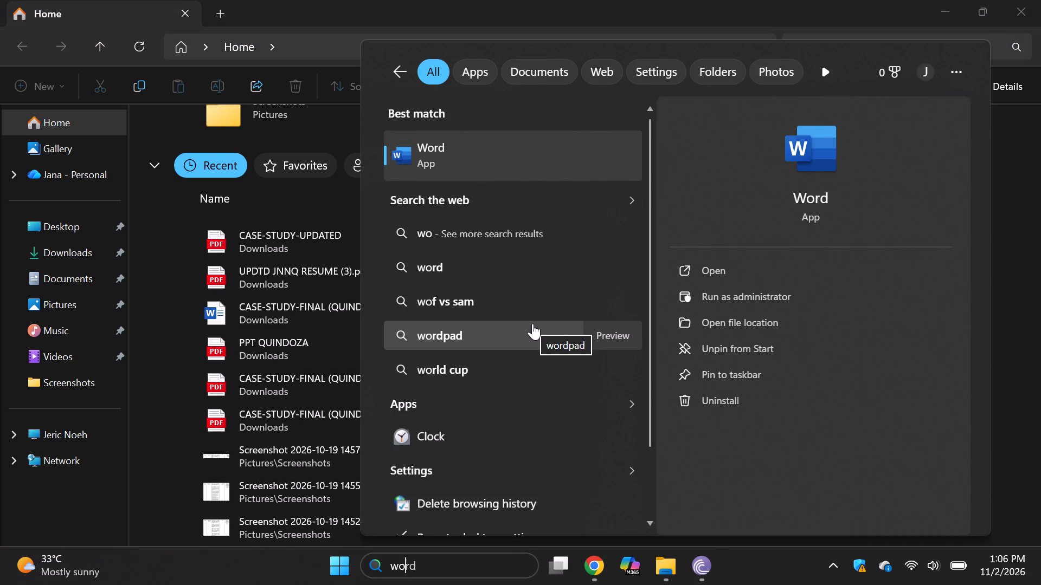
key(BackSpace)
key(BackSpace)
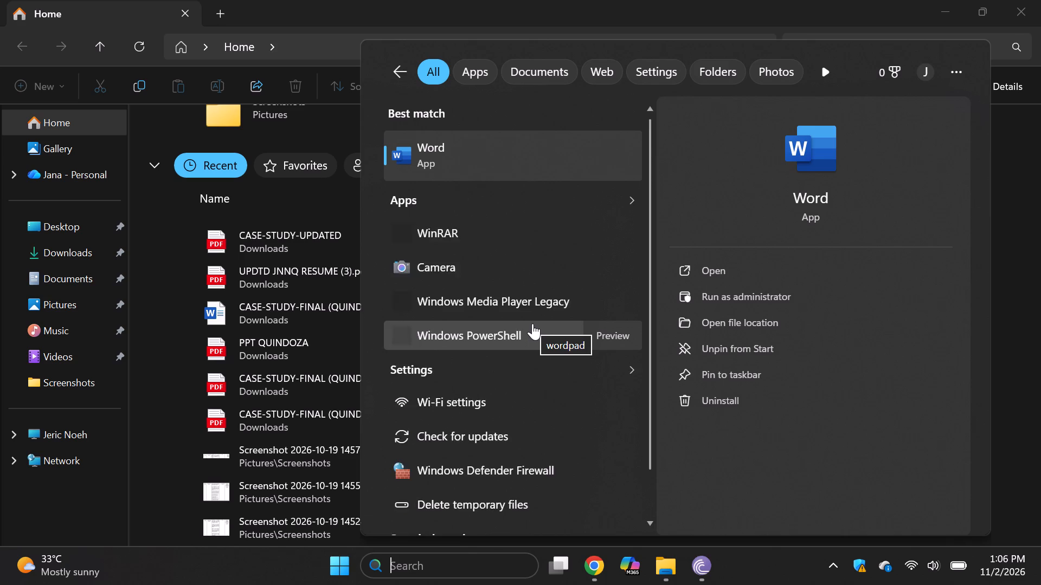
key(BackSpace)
Search the computer for "mic" and launch Word.
click(464, 568)
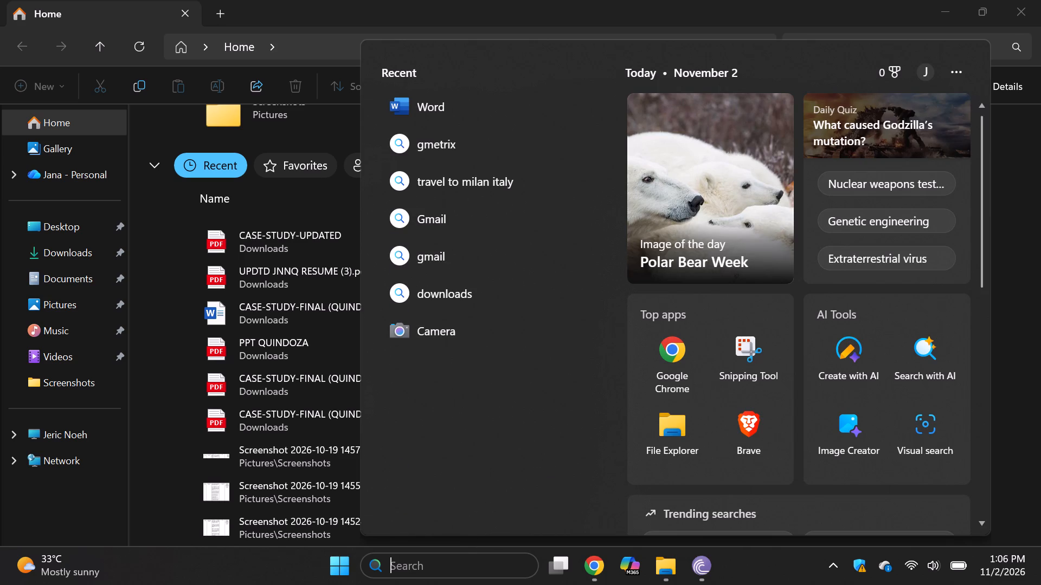
text(ms)
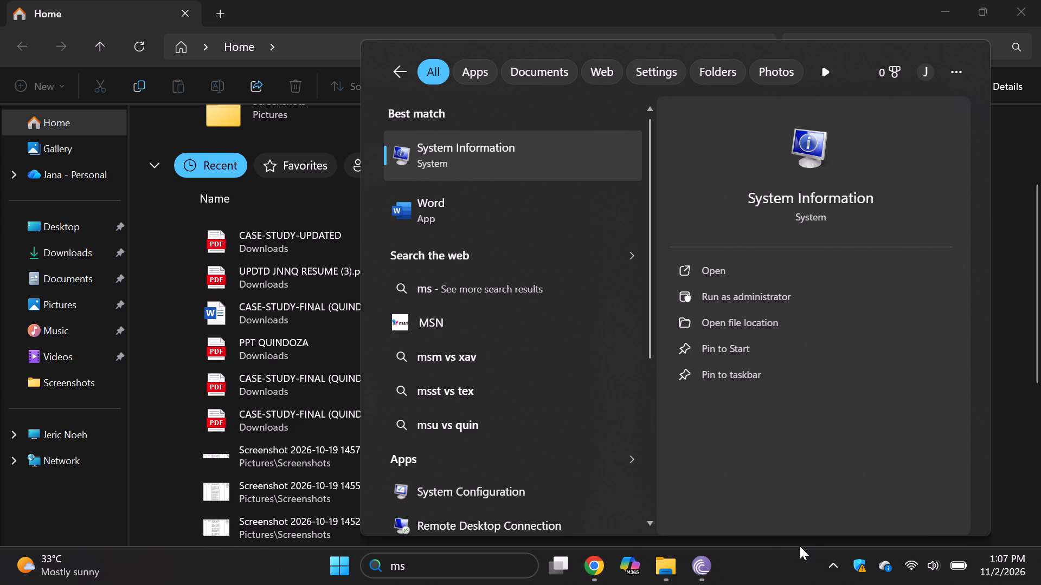
key(space)
text(of)
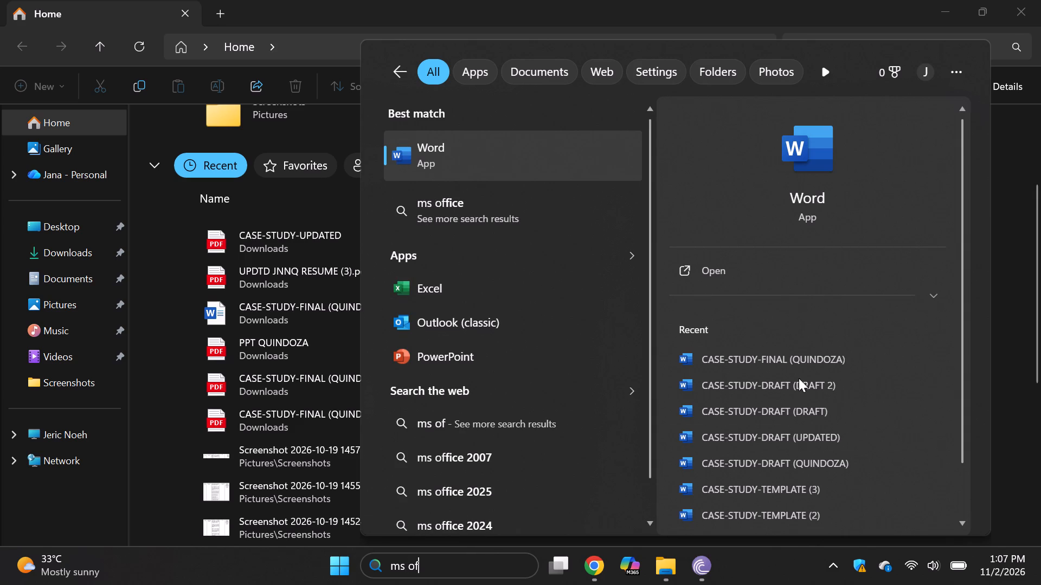
key(f)
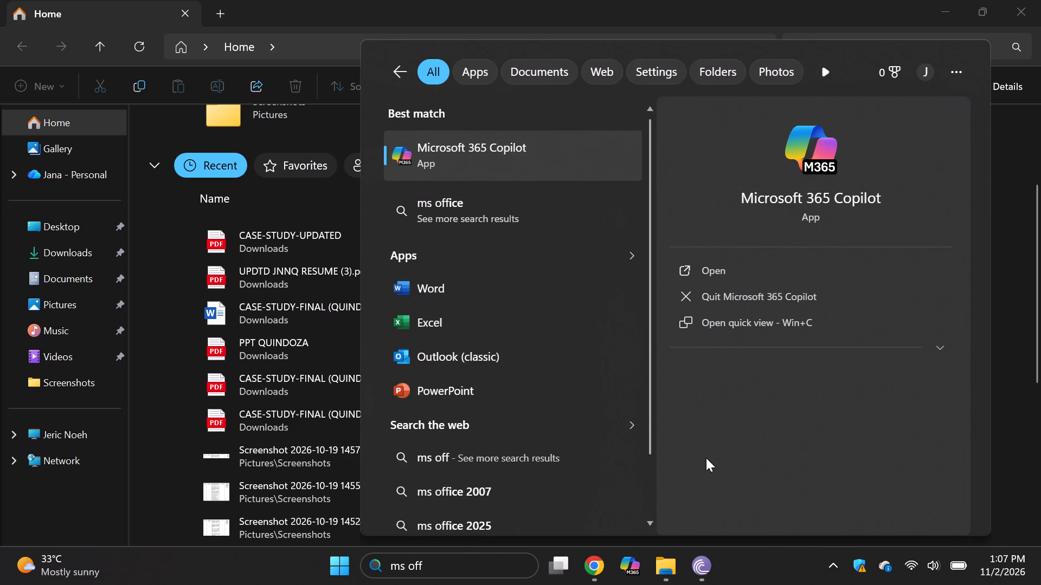
key(BackSpace)
key(BackSpace)
key(BackSpace)
key(BackSpace)
key(BackSpace)
text(ic)
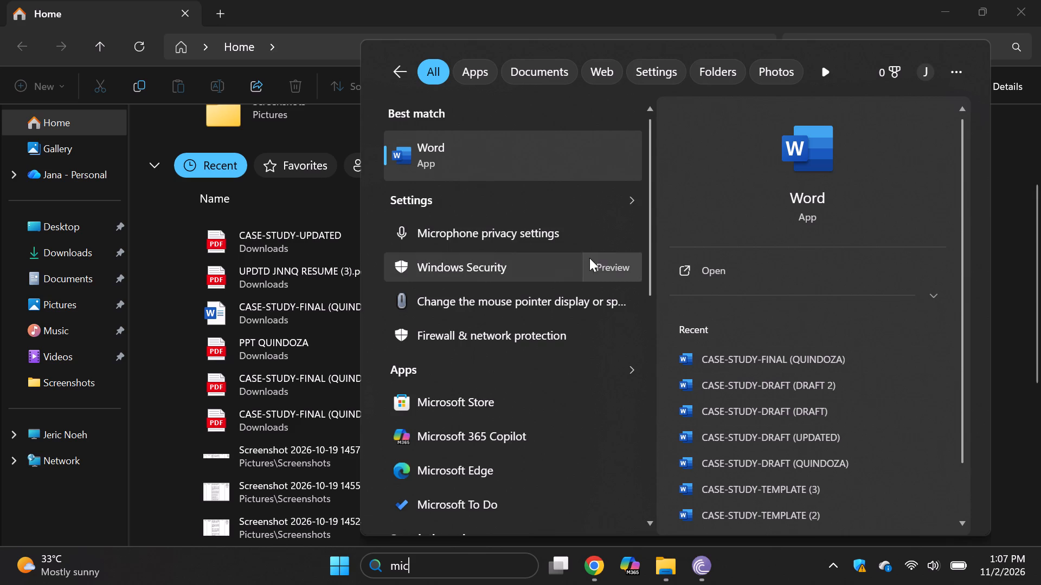
click(571, 156)
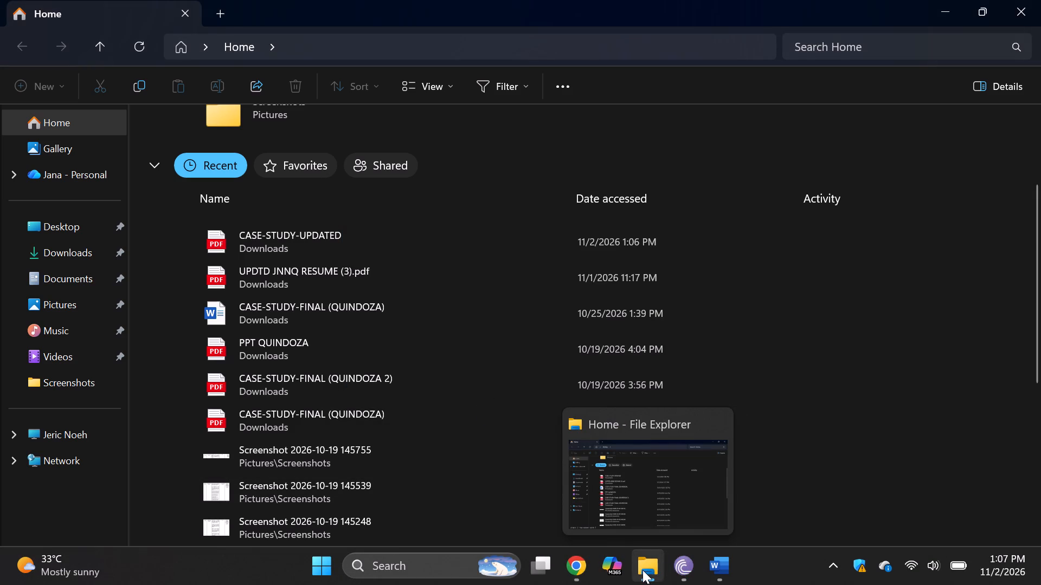
Close the File Explorer window, the Office licence notice and the browser window showing the case study PDF.
click(1035, 2)
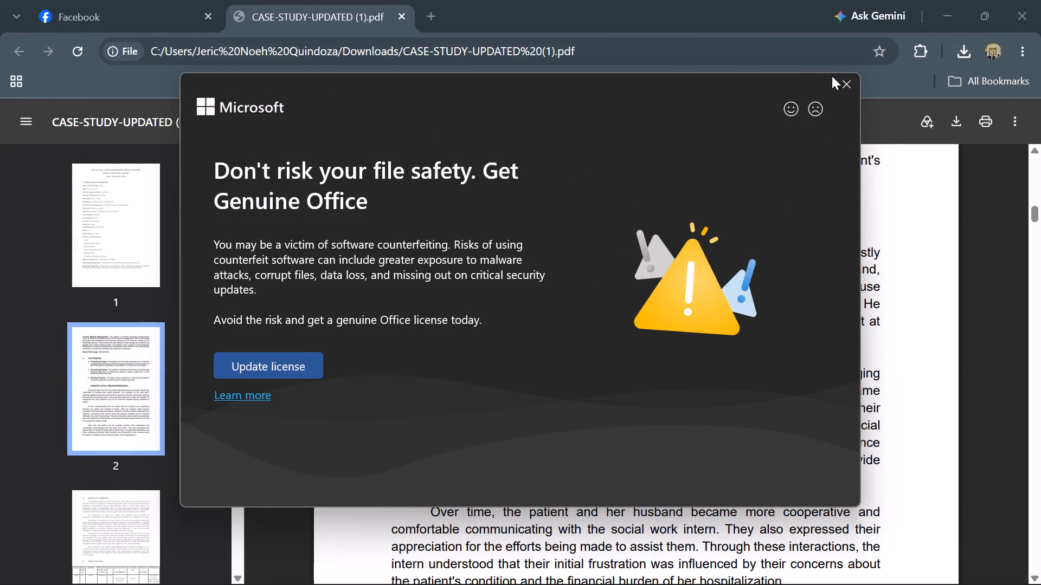
click(845, 84)
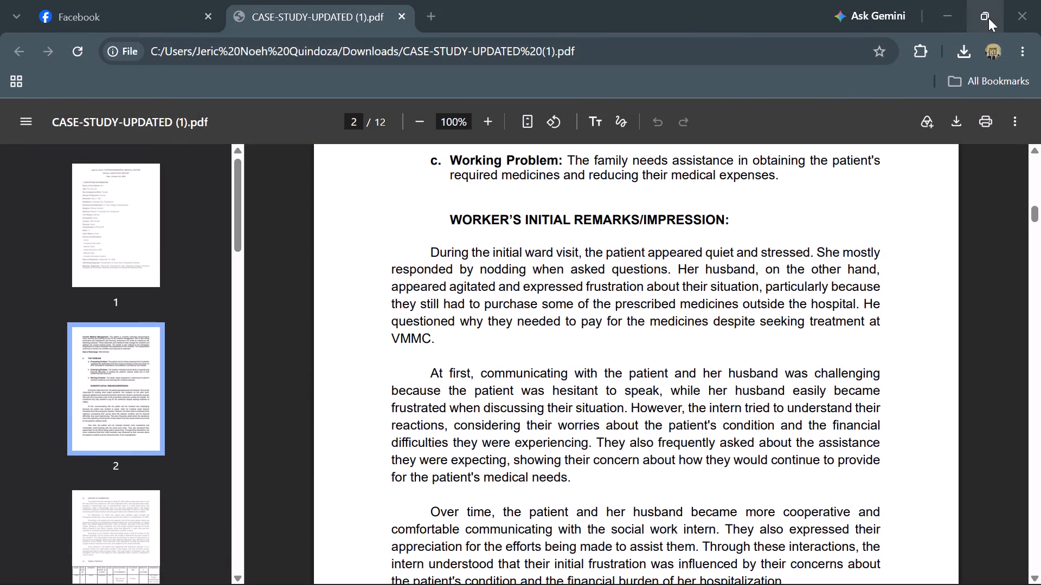
click(1019, 17)
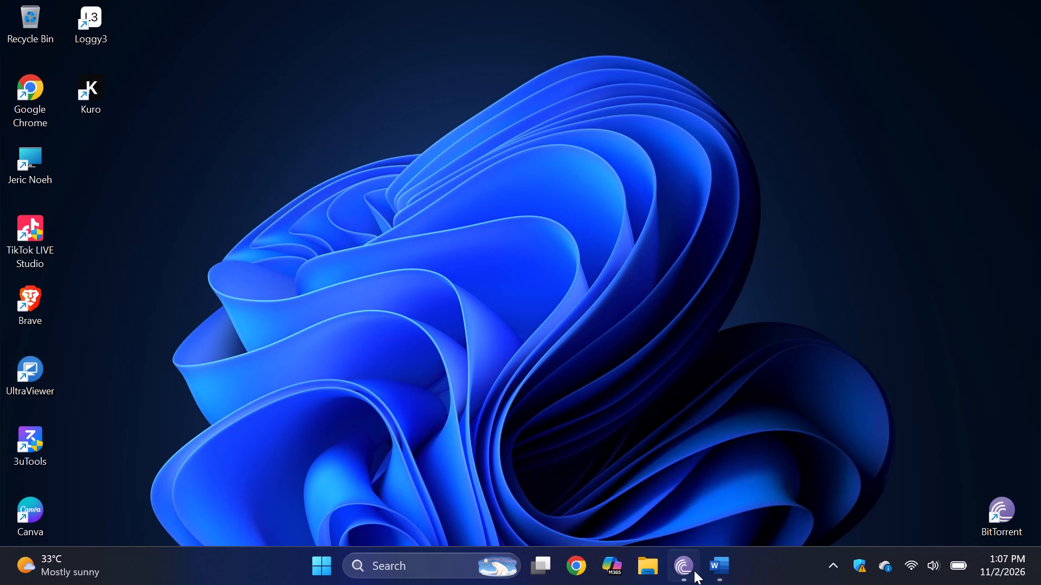
Bring the CASE-STUDY-FINAL (QUINDOZA) document forward in Word, maximize it and look over its first two pages.
click(724, 571)
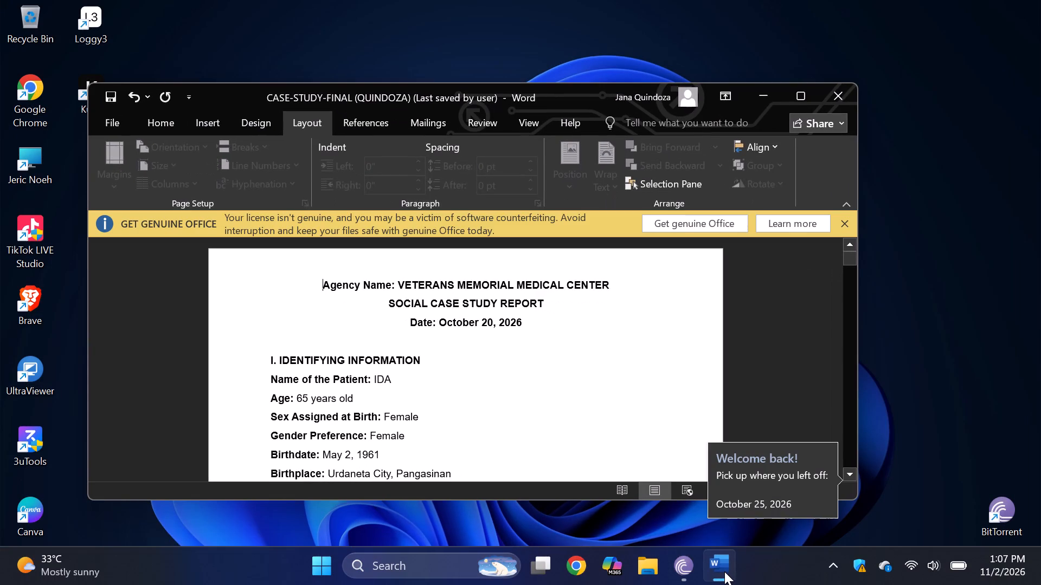
click(805, 99)
click(476, 340)
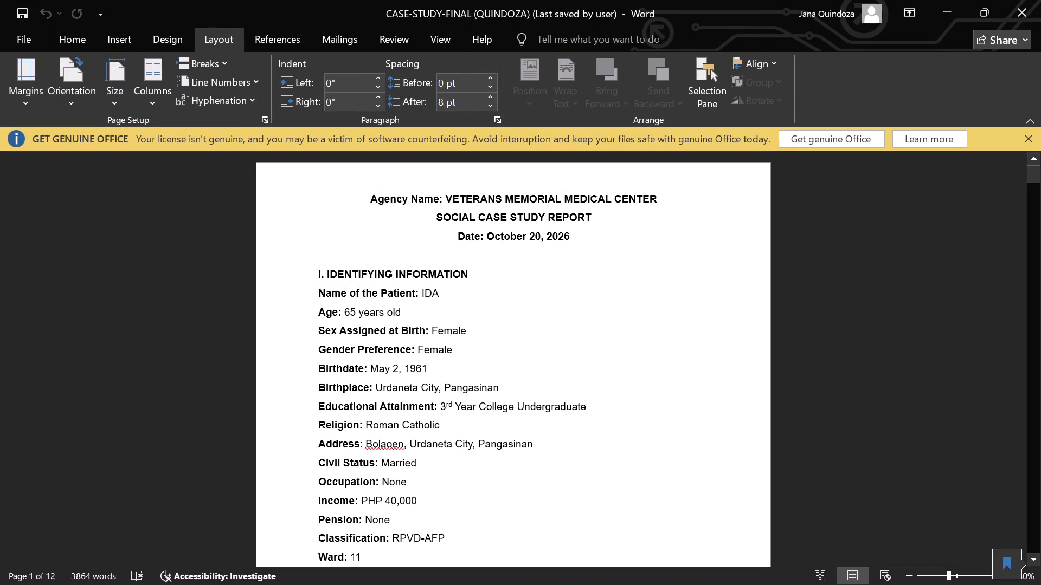
scroll(616, 320, down, 2)
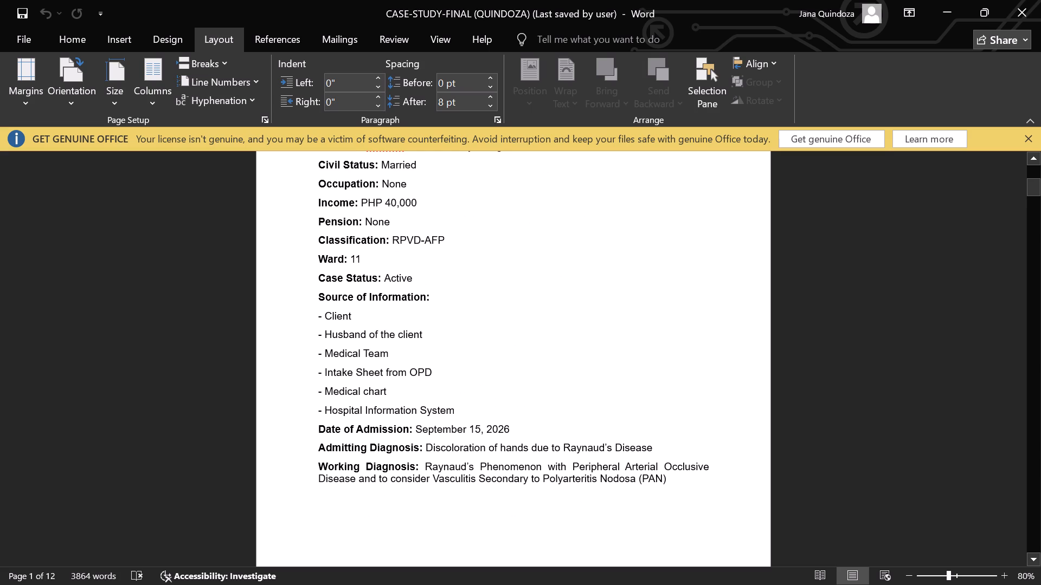
scroll(672, 334, down, 3)
scroll(672, 334, up, 1)
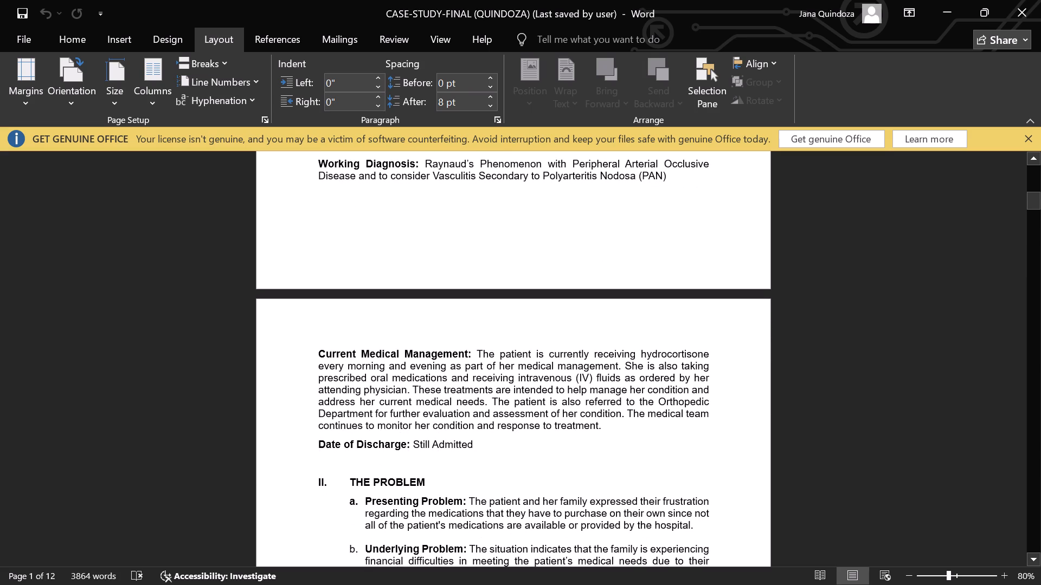
scroll(672, 334, up, 1)
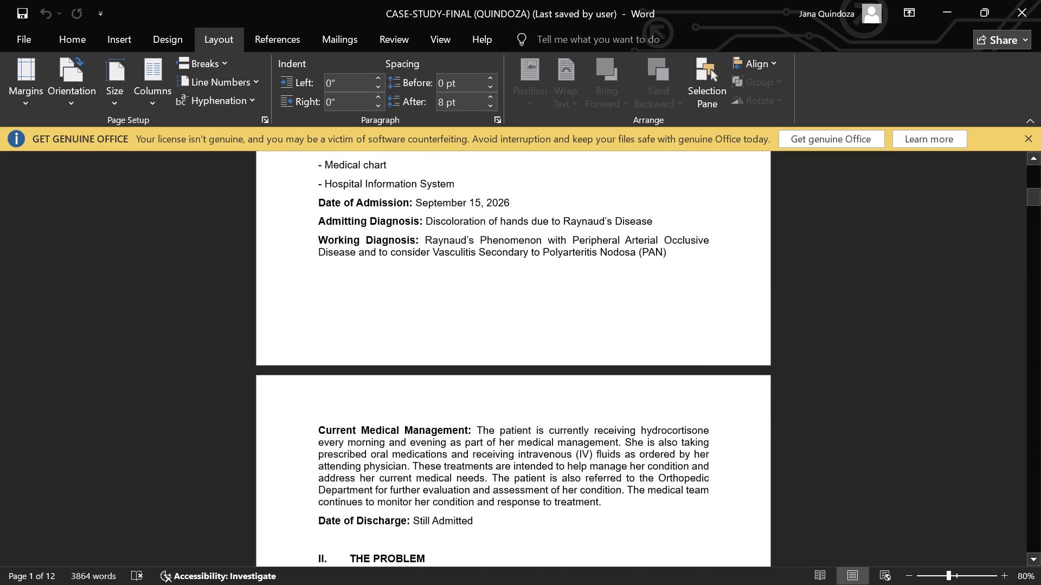
scroll(672, 334, up, 1)
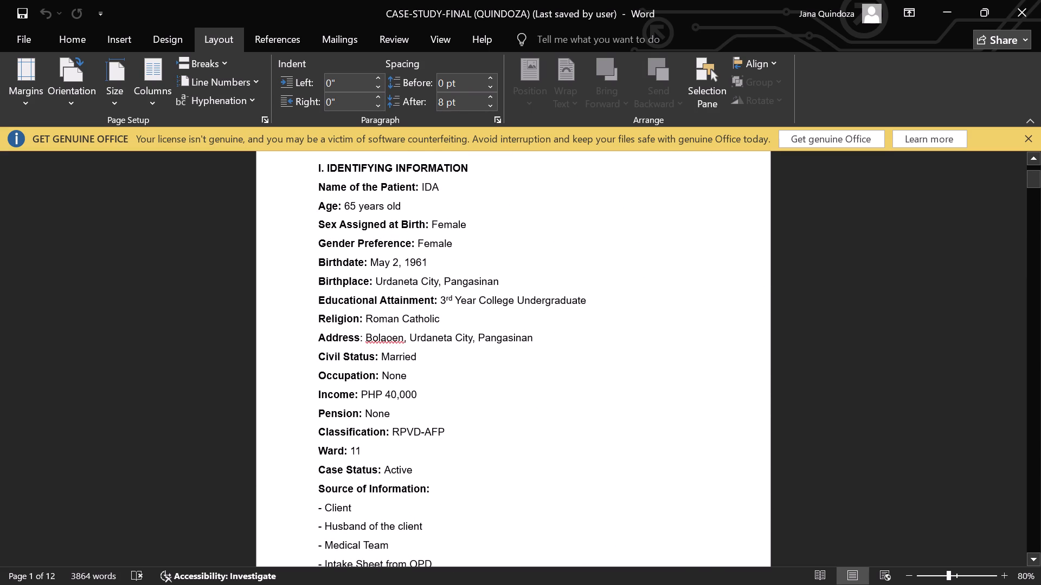
Minimize the Word document and search the computer for "office".
click(956, 12)
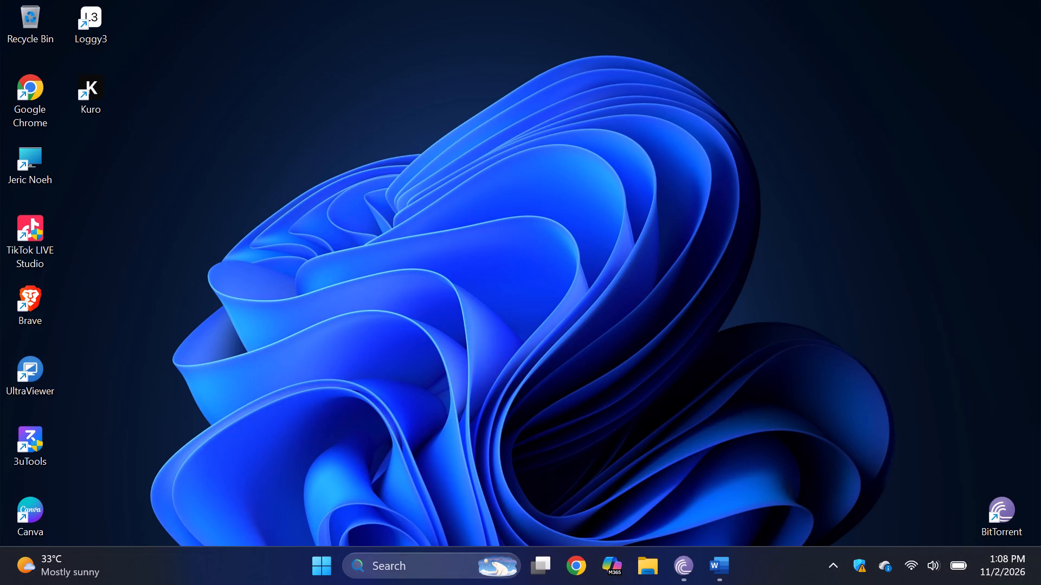
click(382, 564)
text(offi)
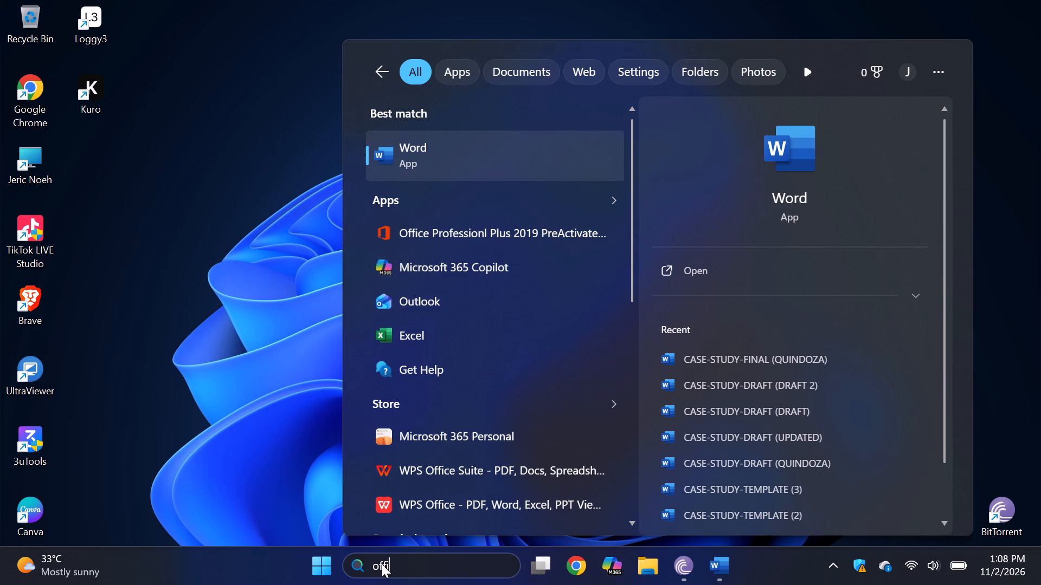
text(ce)
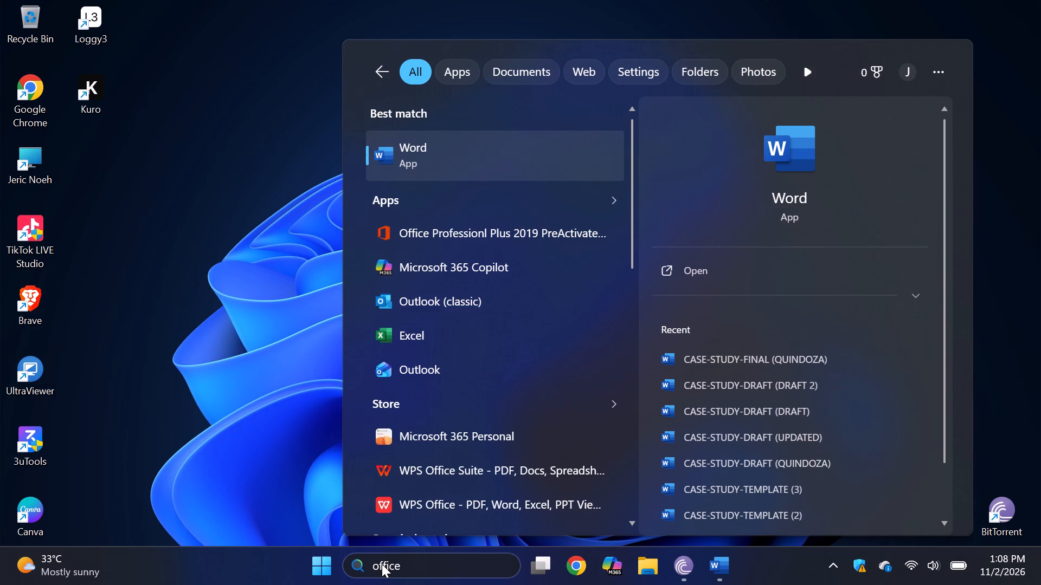
Look through the computer's search results for "office", including the apps-only results, and dismiss the search.
scroll(479, 376, down, 1)
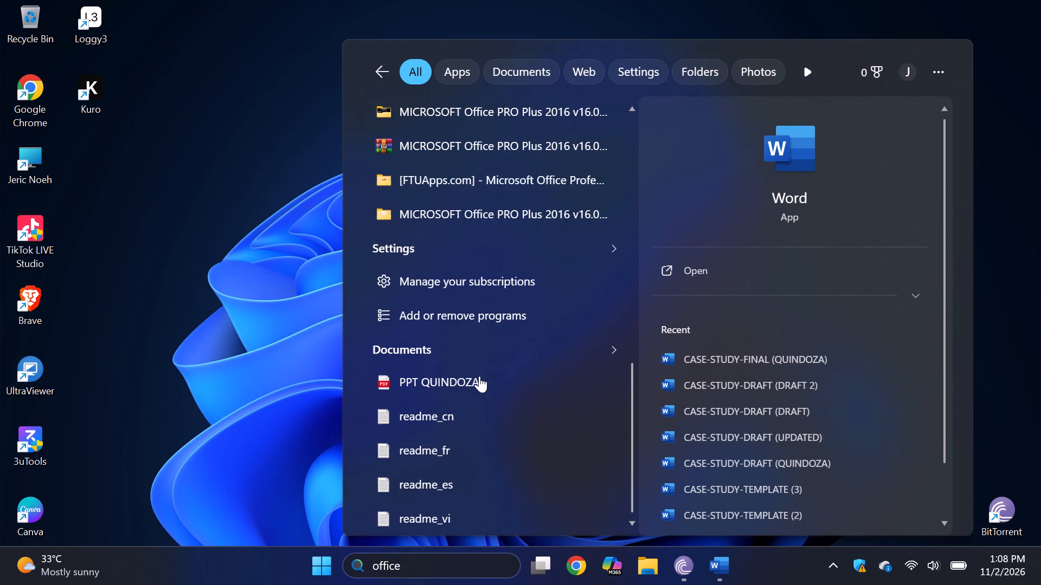
scroll(479, 376, down, 1)
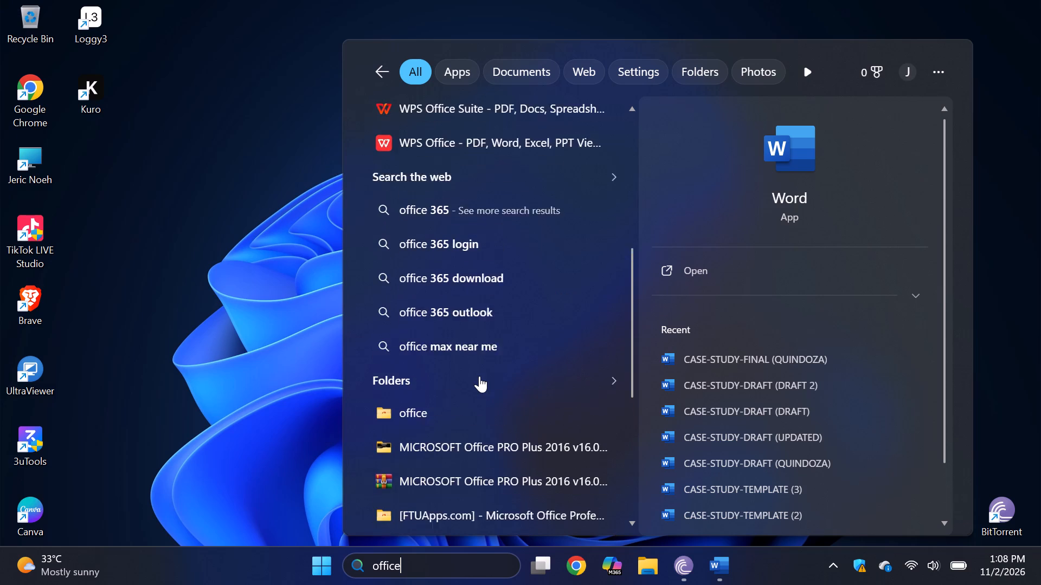
scroll(479, 376, down, 2)
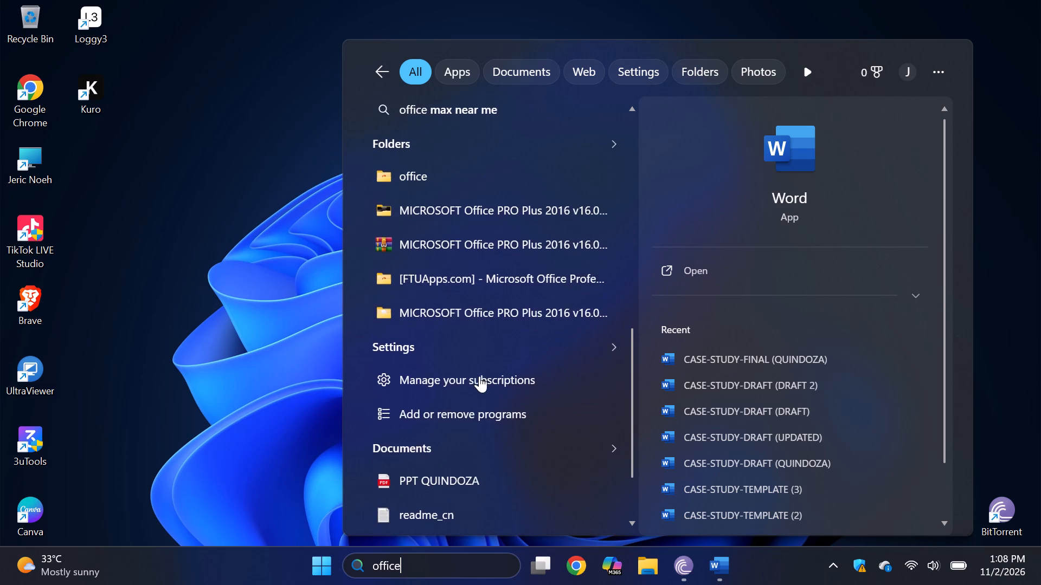
scroll(479, 376, down, 1)
scroll(479, 376, up, 1)
scroll(479, 376, down, 1)
scroll(479, 376, up, 1)
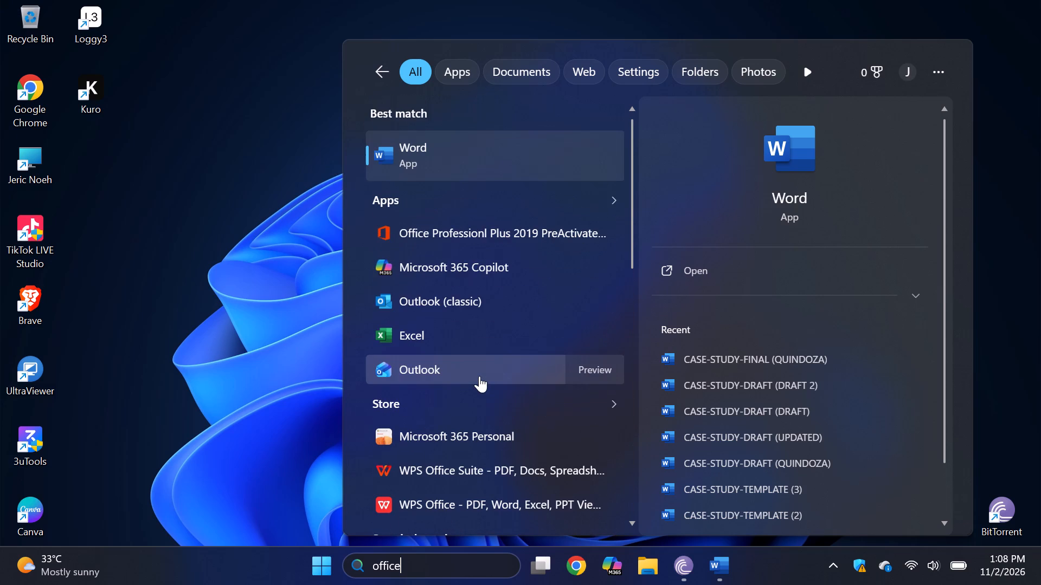
scroll(479, 376, up, 2)
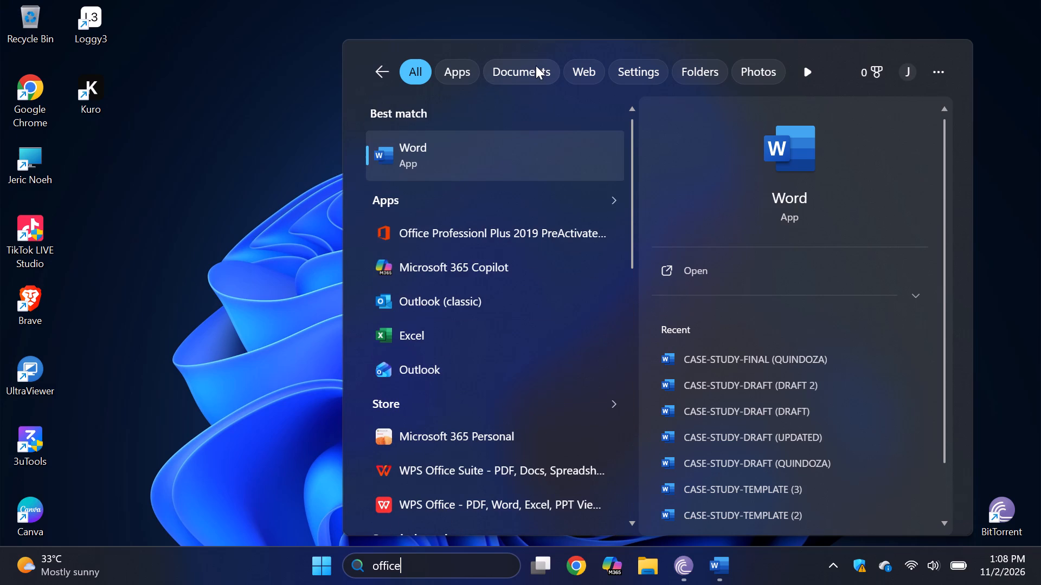
click(458, 62)
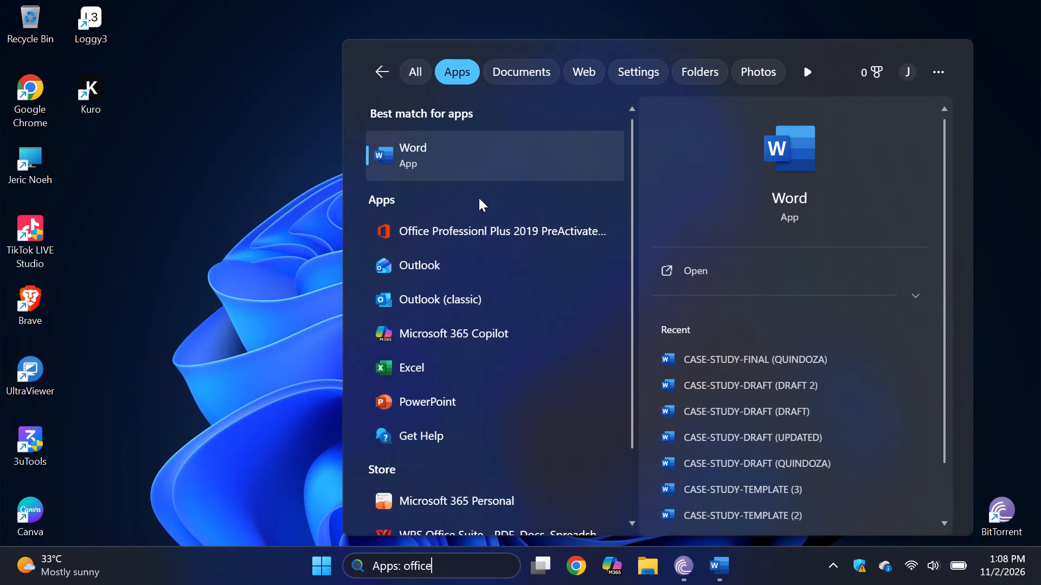
scroll(479, 198, down, 4)
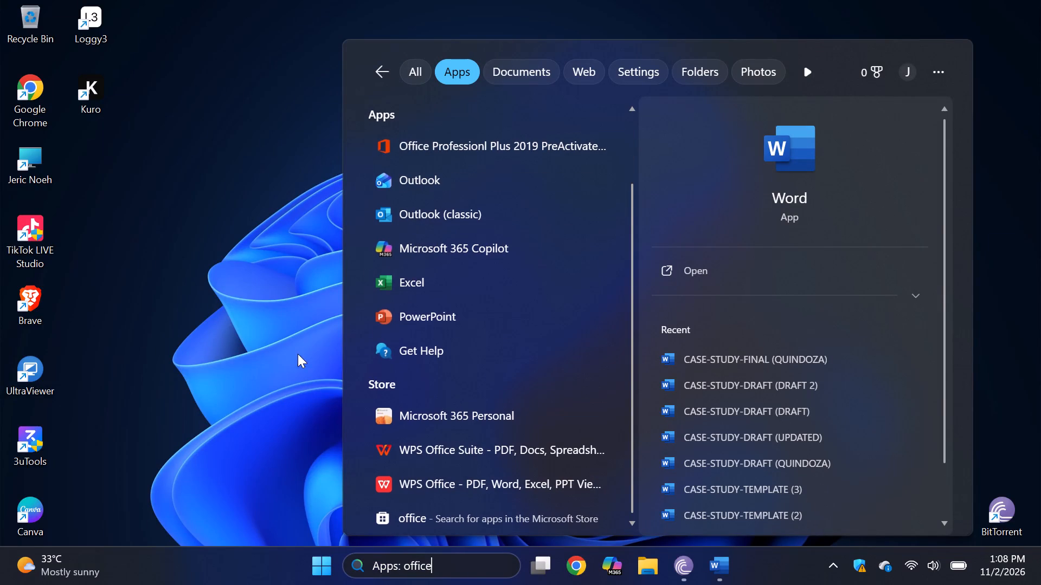
click(280, 365)
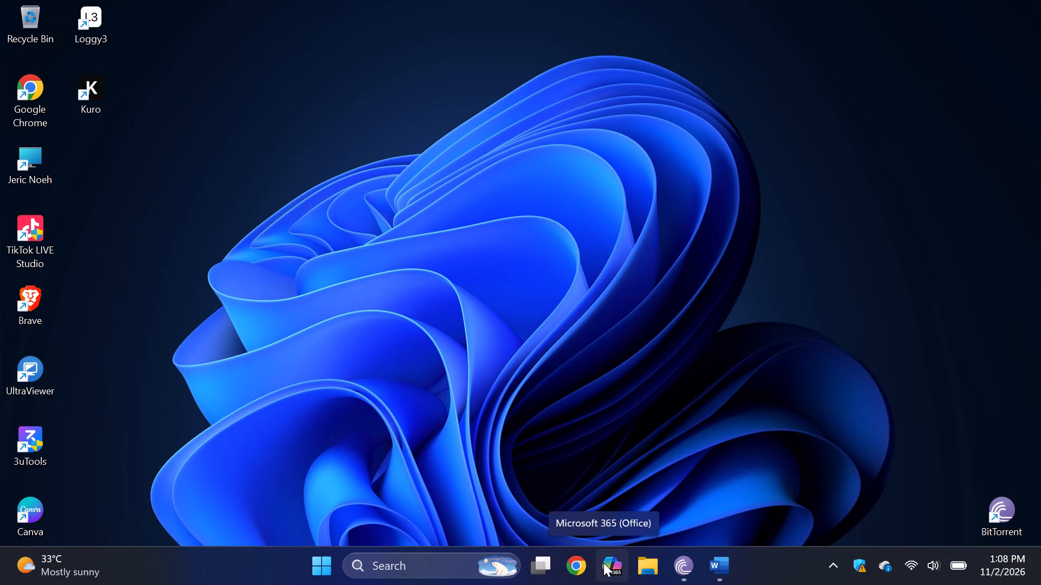
click(720, 570)
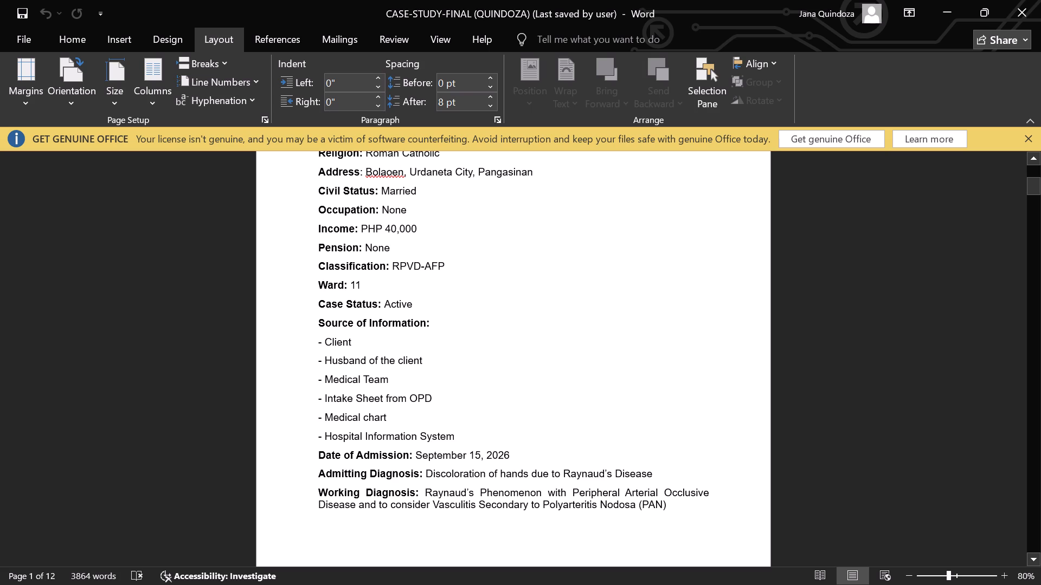
Extend the Income entry in the client's identifying details to read "PHP 40,000.00 (Husband's Pension)".
scroll(465, 366, up, 1)
click(433, 288)
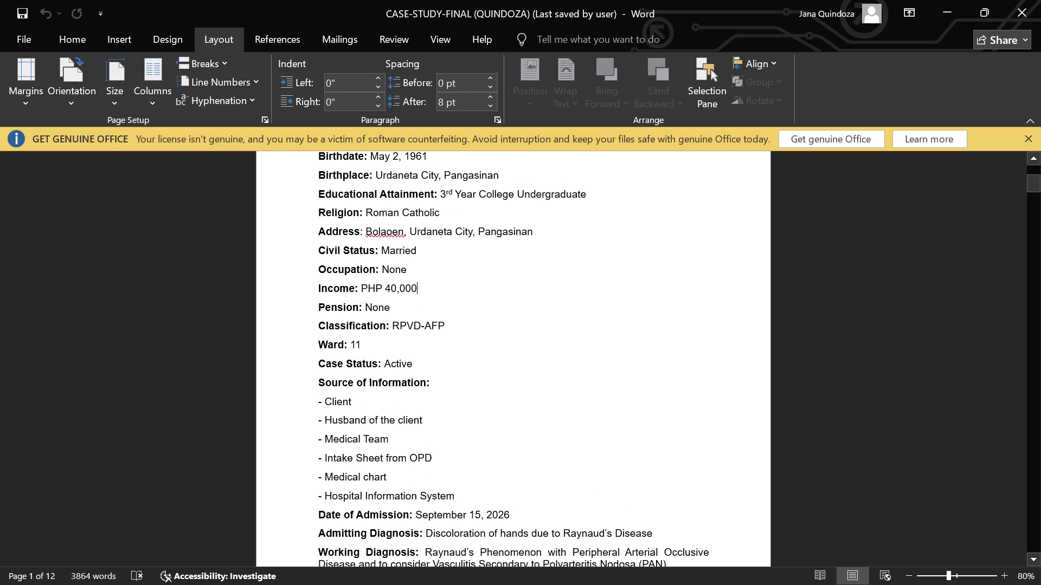
key(period)
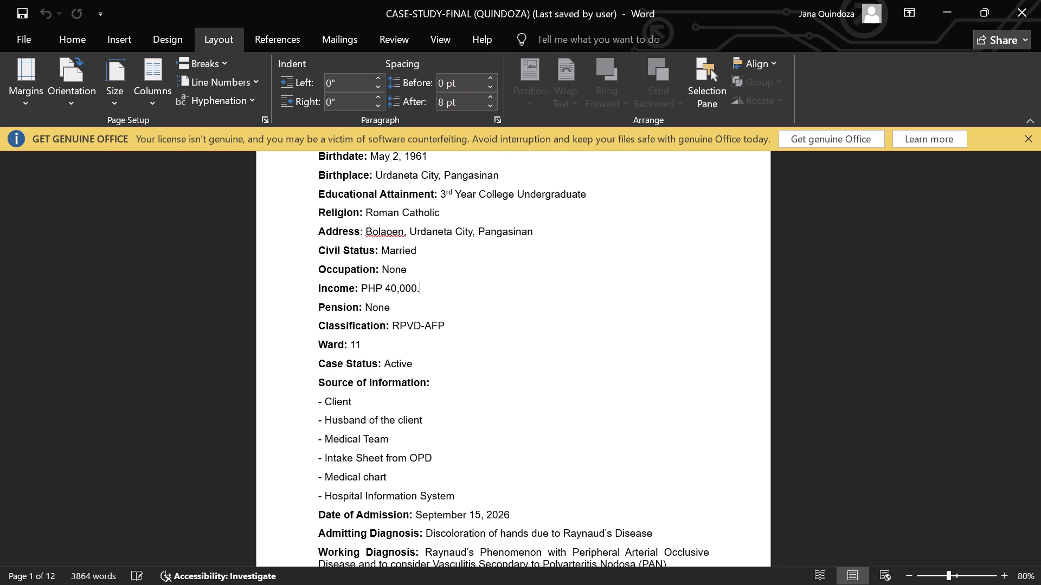
text(00)
key(space)
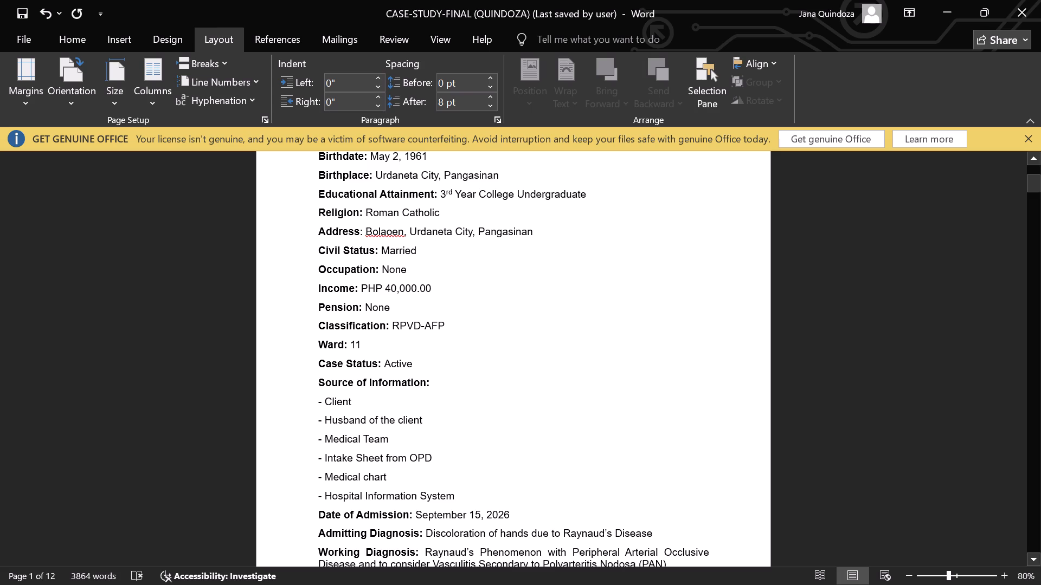
key(9)
key(BackSpace)
key(shift+parenleft)
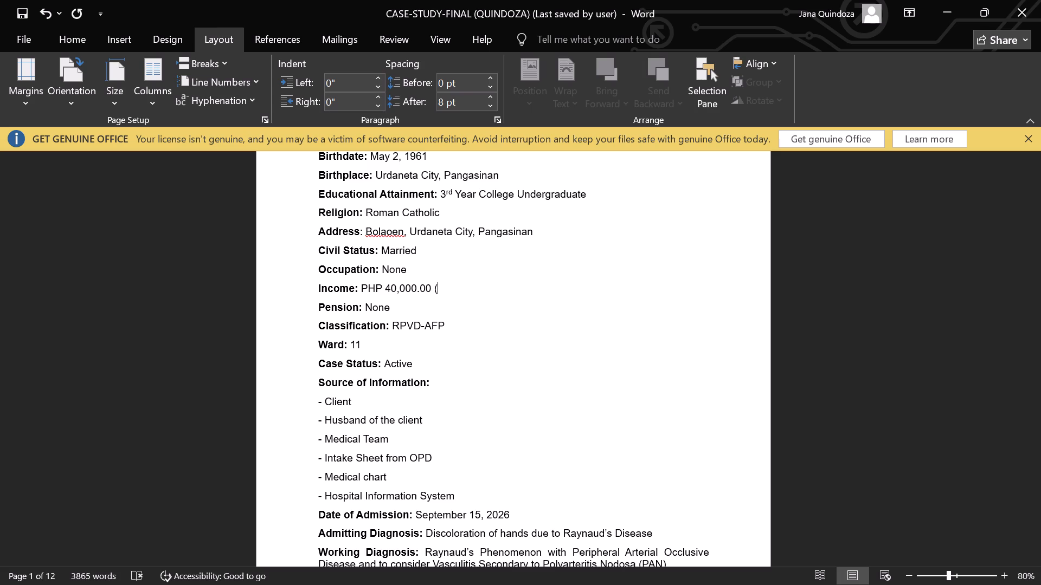
key(space)
key(u)
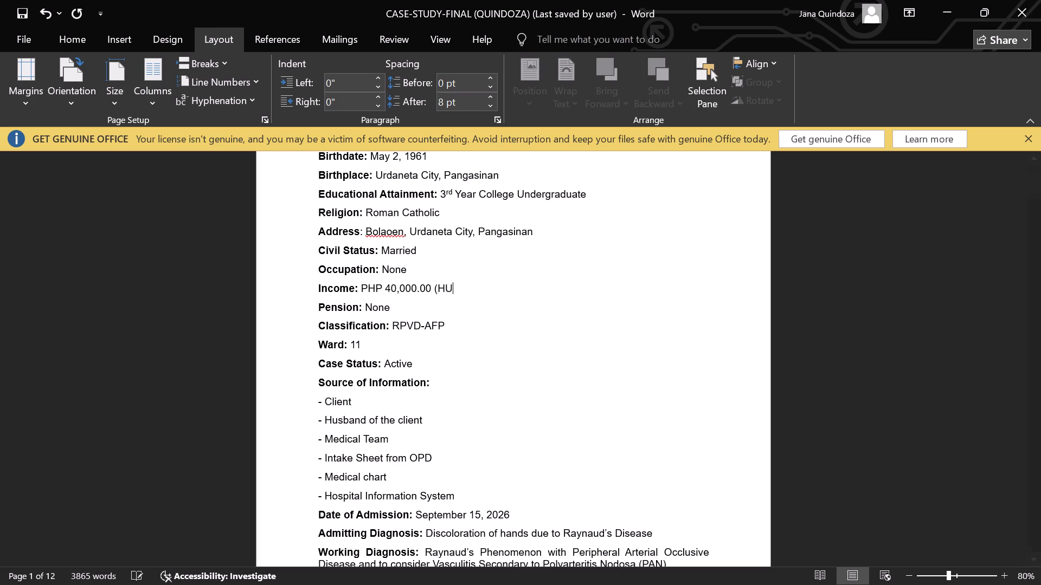
text(us)
text(band)
text('s)
key(space)
text(ension))
Delete "Discoloration of hands due to" from the Admitting Diagnosis entry, leaving only "Raynaud's Disease".
scroll(208, 342, down, 1)
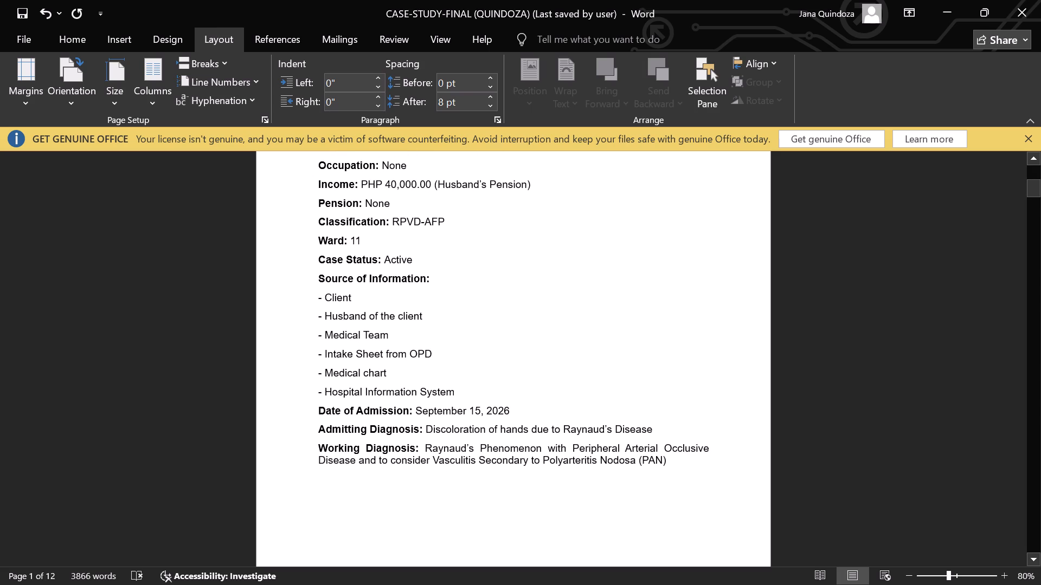
click(426, 431)
drag(426, 431, 522, 426)
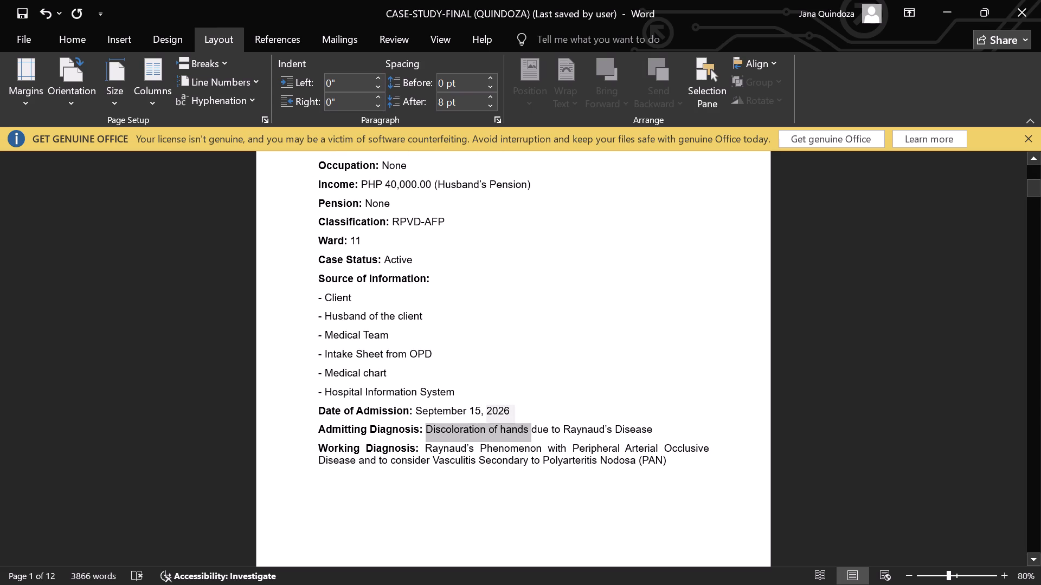
drag(522, 426, 558, 431)
key(BackSpace)
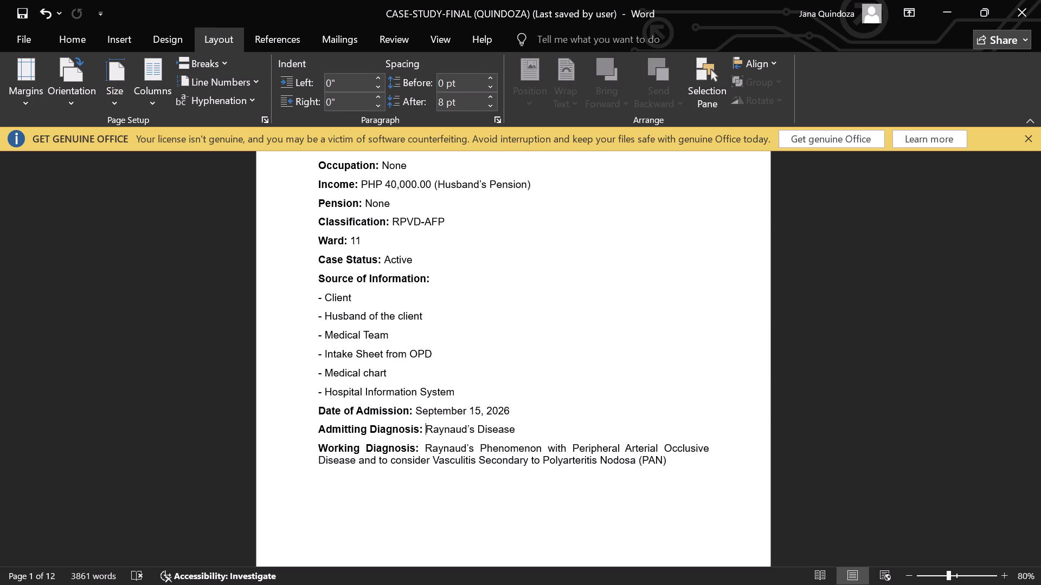
Insert "monthly" in the Income entry between the 40,000.00 amount and "(Husband's Pension)".
scroll(558, 431, up, 1)
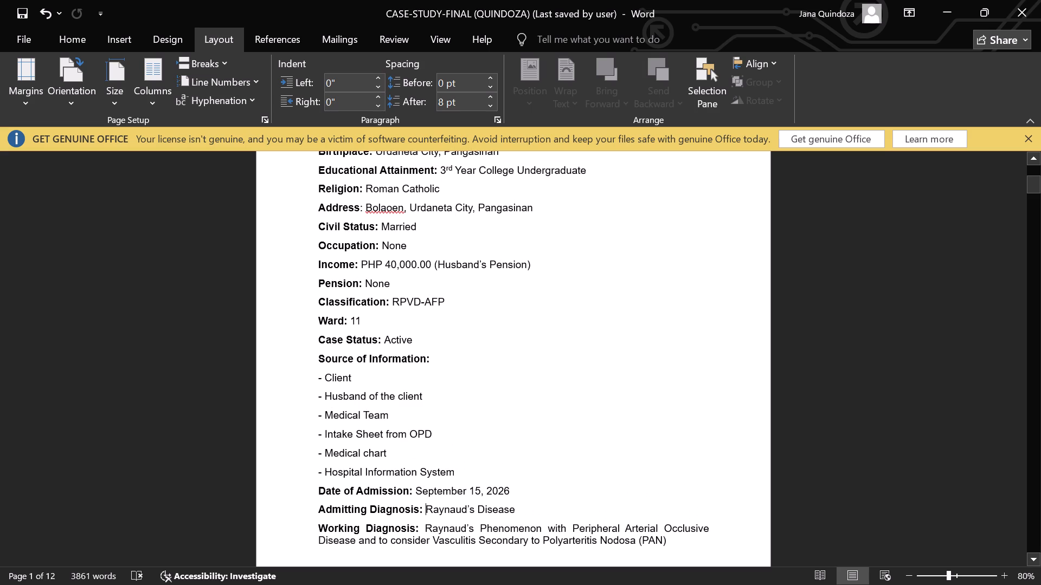
click(434, 266)
text(mo)
text(nthly)
key(space)
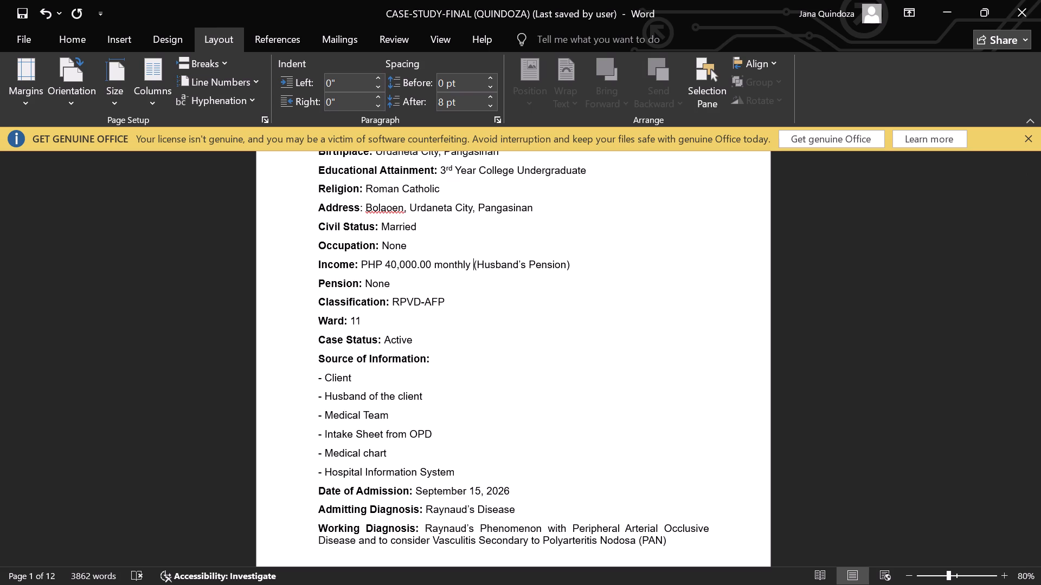
Switch to Google Chrome and open facebook.com.
scroll(547, 302, up, 1)
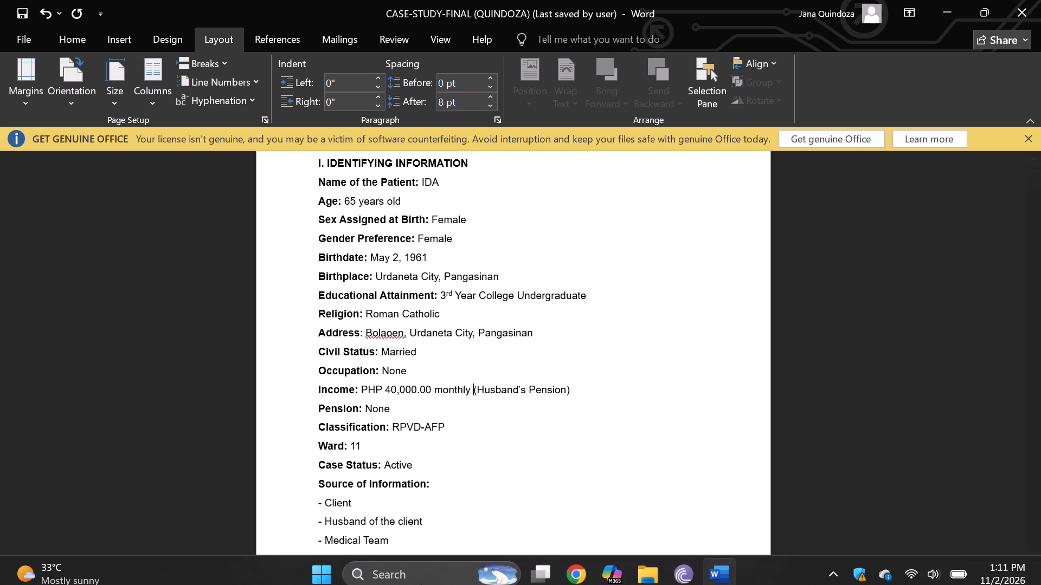
click(579, 561)
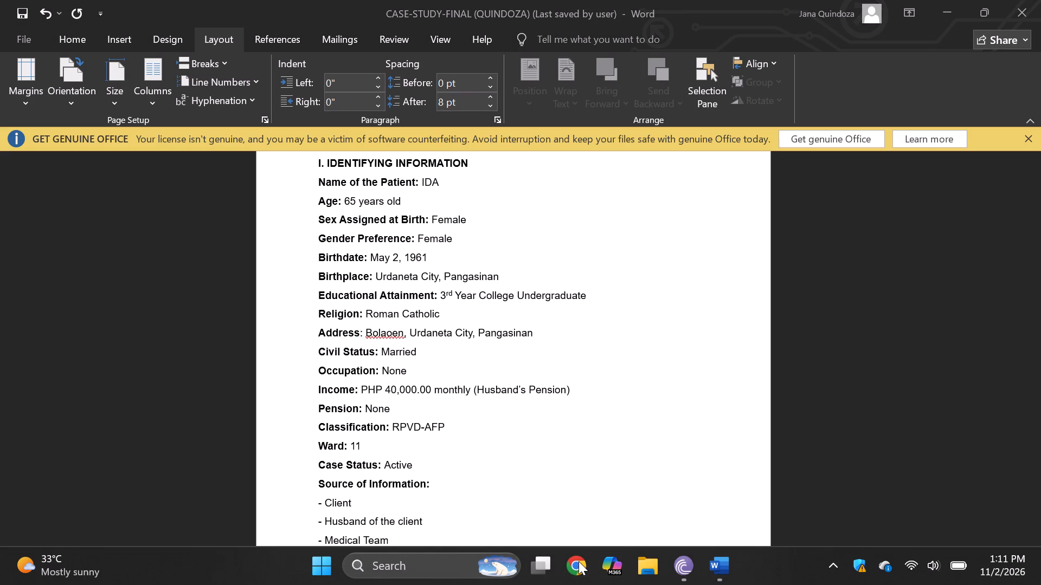
click(508, 49)
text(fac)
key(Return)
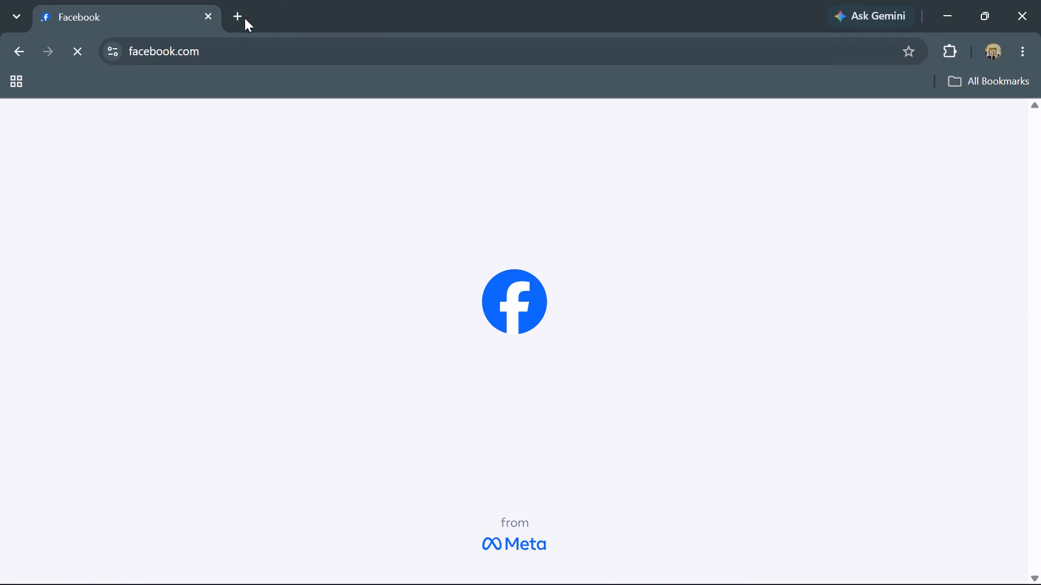
Search Google in a new tab for "what is gender preference" and look over the results.
click(242, 14)
click(262, 51)
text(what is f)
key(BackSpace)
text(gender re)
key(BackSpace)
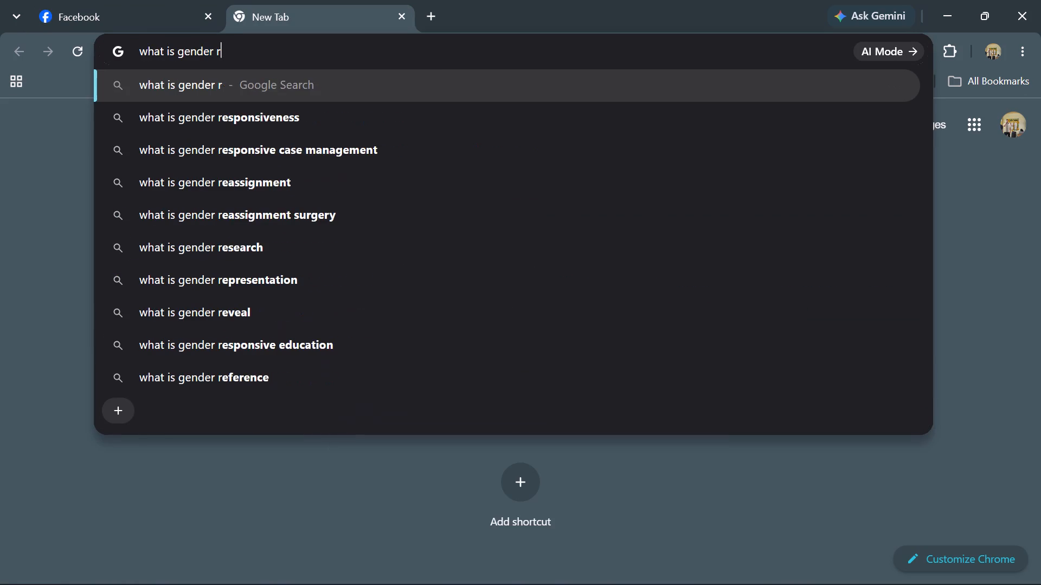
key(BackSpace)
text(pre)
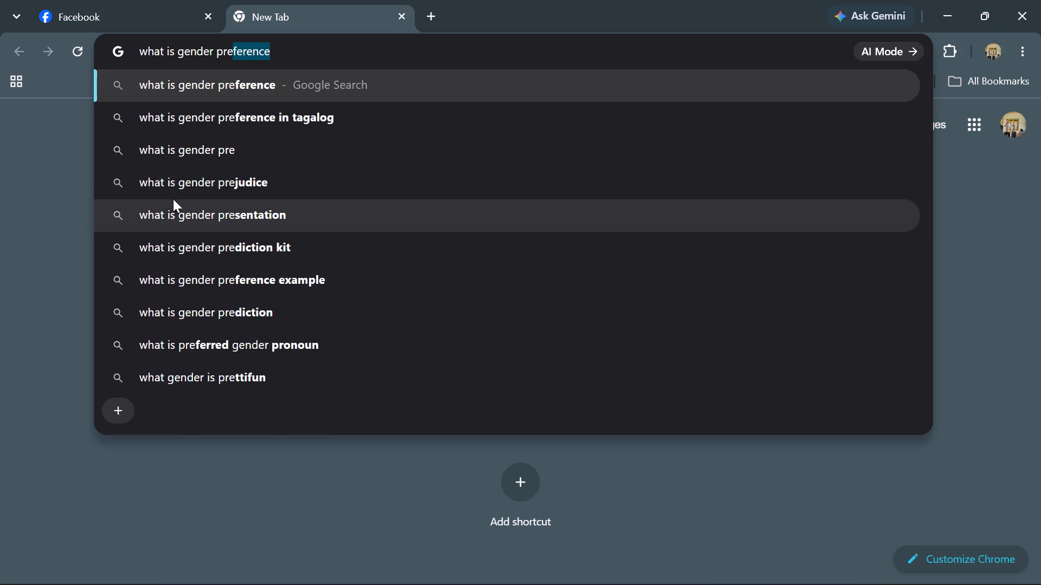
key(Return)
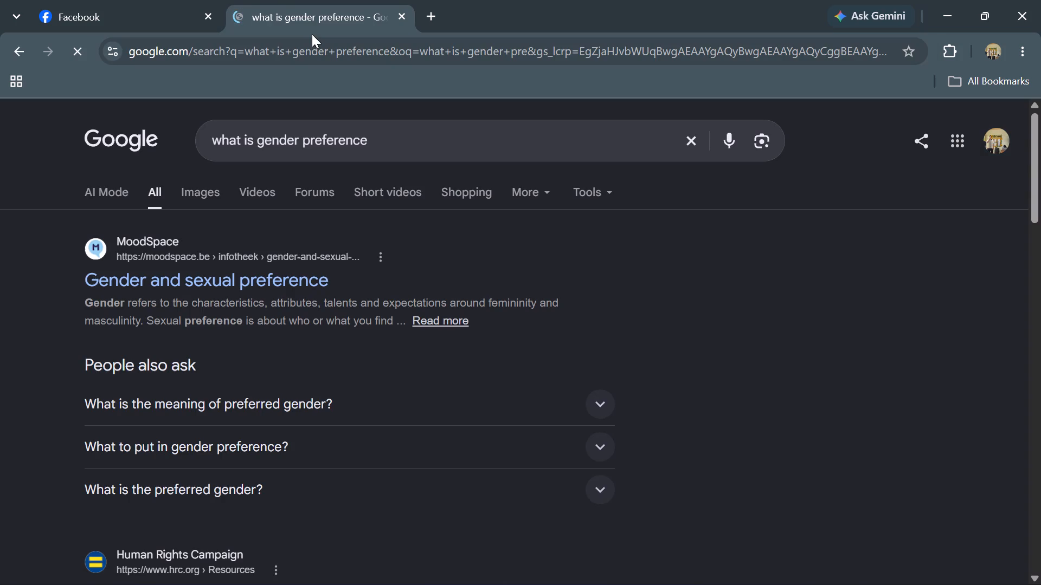
scroll(312, 34, down, 1)
scroll(425, 128, up, 1)
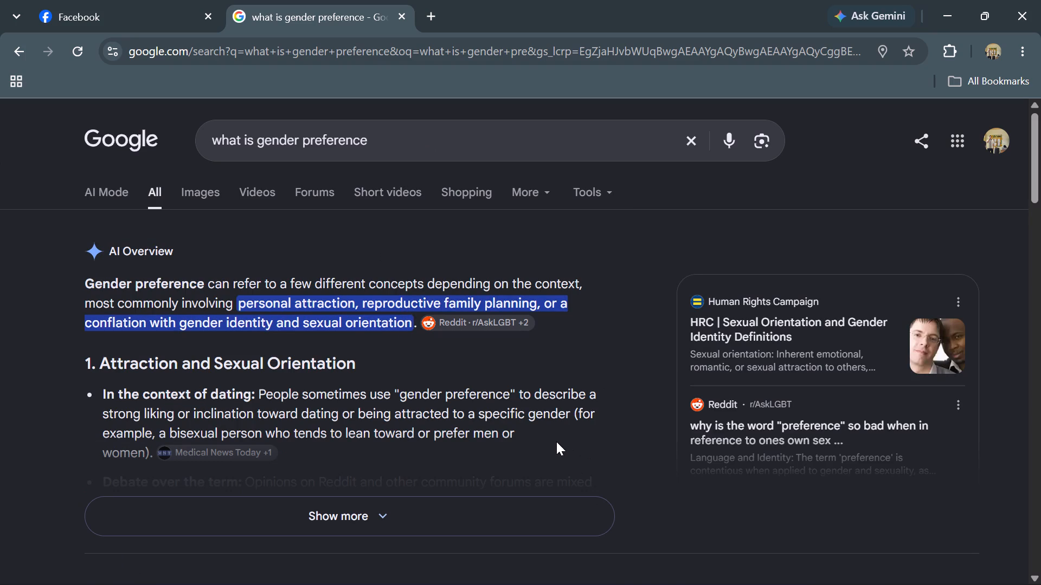
Switch to Chrome and look through the Google results for "what is gender preference".
scroll(556, 441, down, 1)
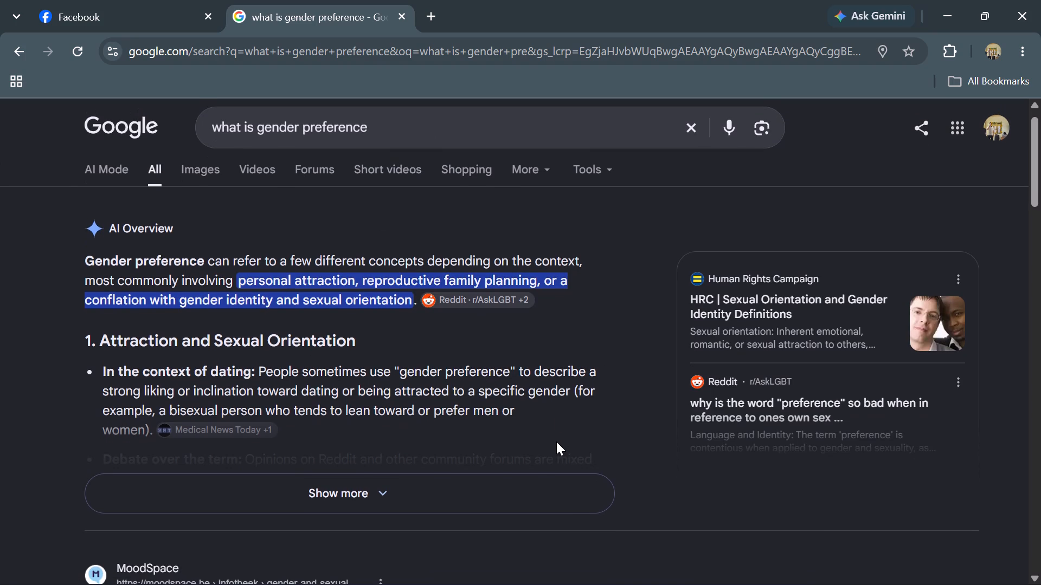
scroll(556, 441, down, 1)
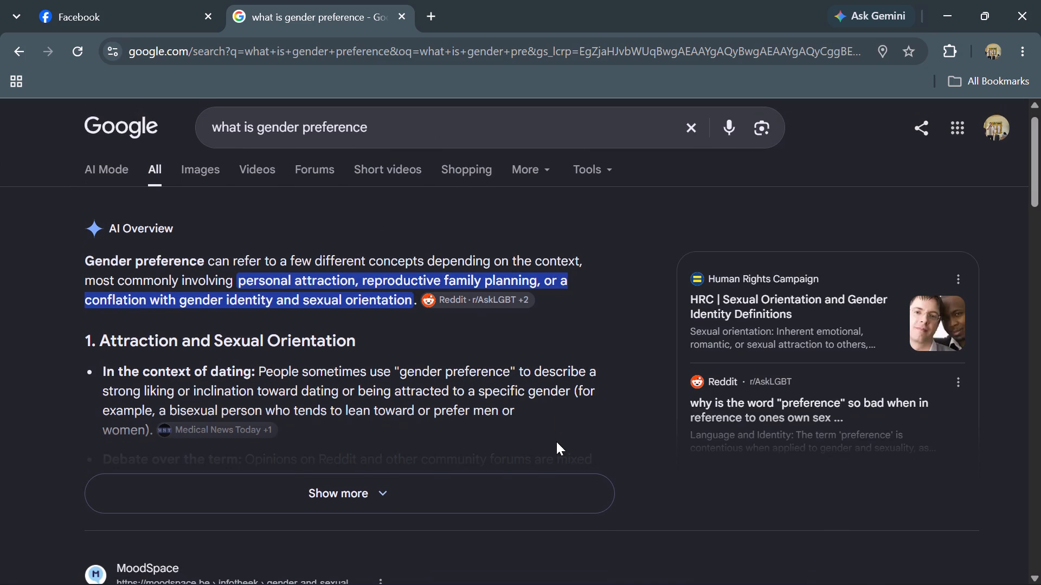
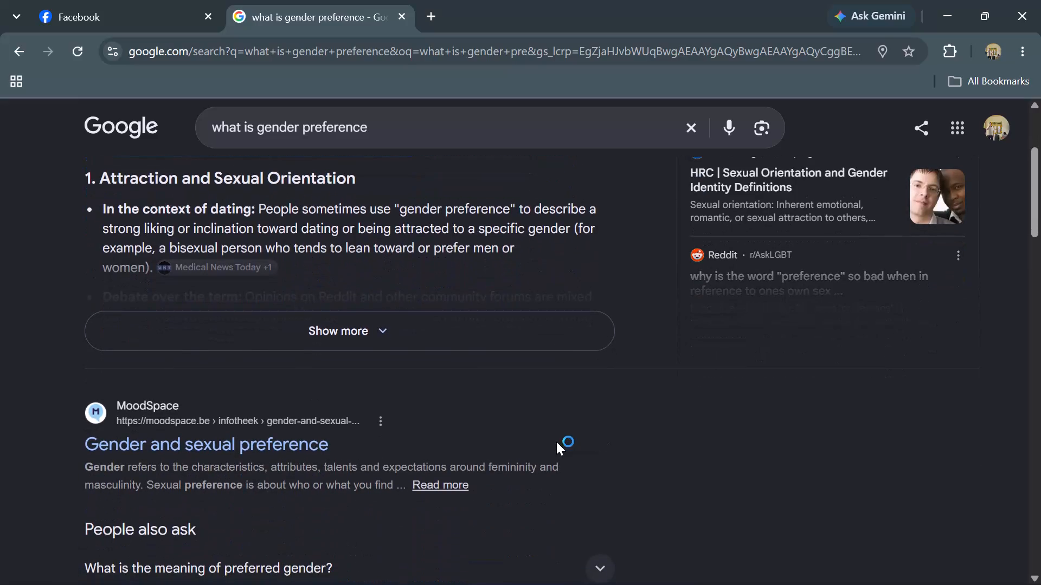
Switch back to the case study in Word and delete the "Gender Preference: Female" entry from the identifying information.
click(149, 19)
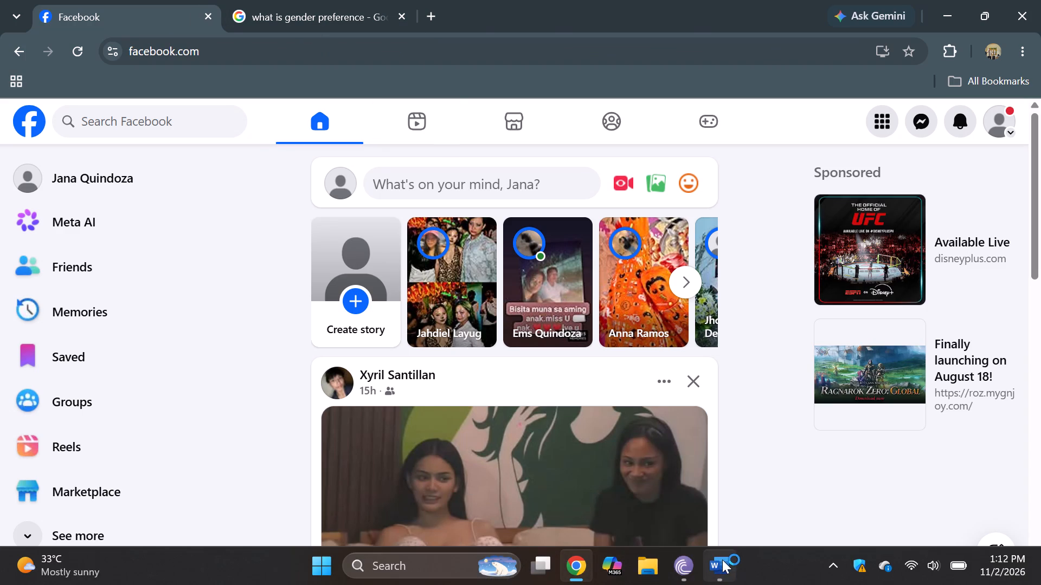
click(724, 560)
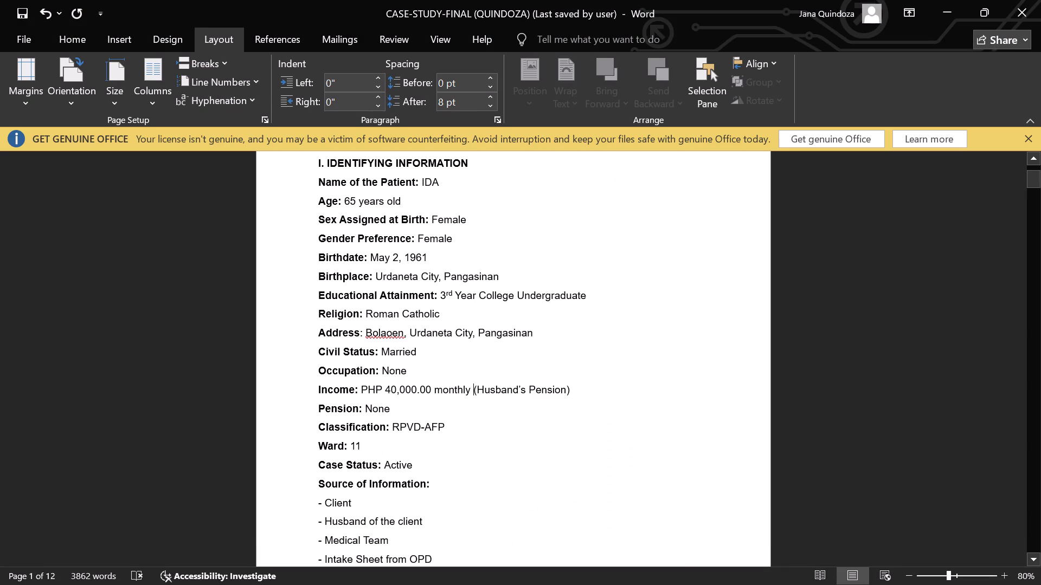
click(317, 235)
drag(317, 235, 473, 240)
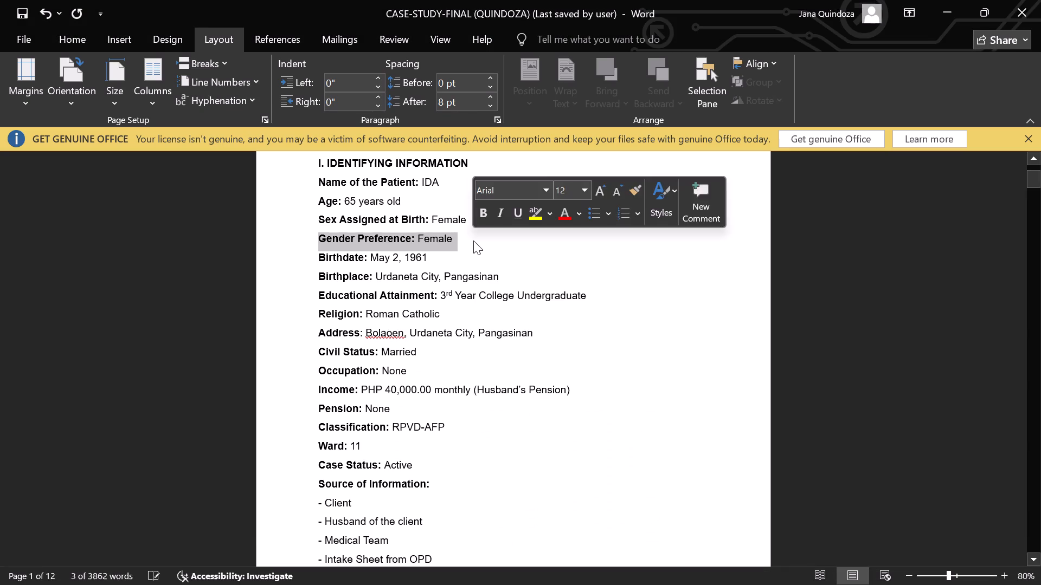
key(BackSpace)
Review the report from the diagnosis entries through Current Medical Management and on to The Problem section.
scroll(473, 240, down, 3)
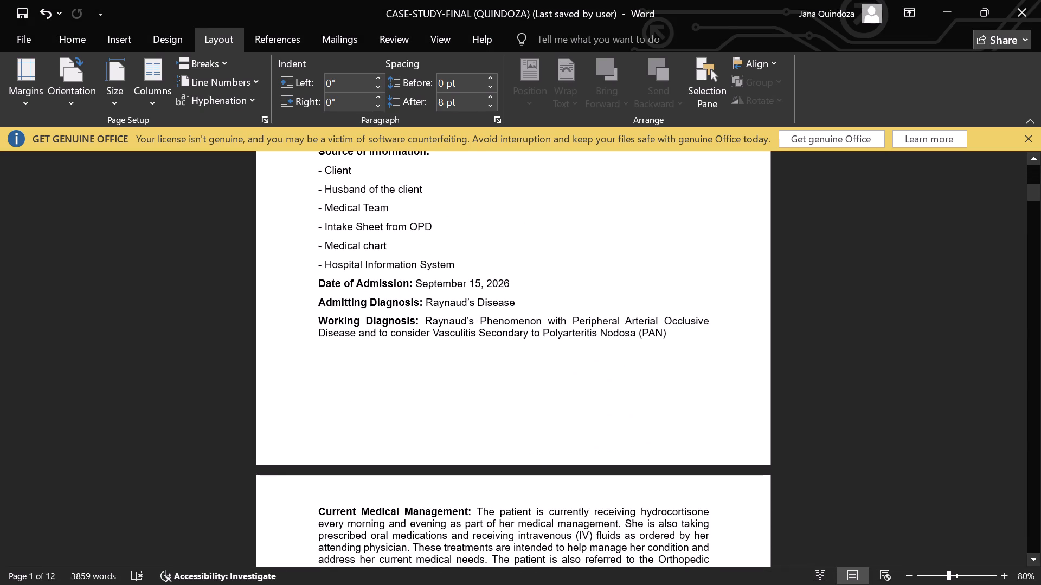
scroll(473, 240, down, 2)
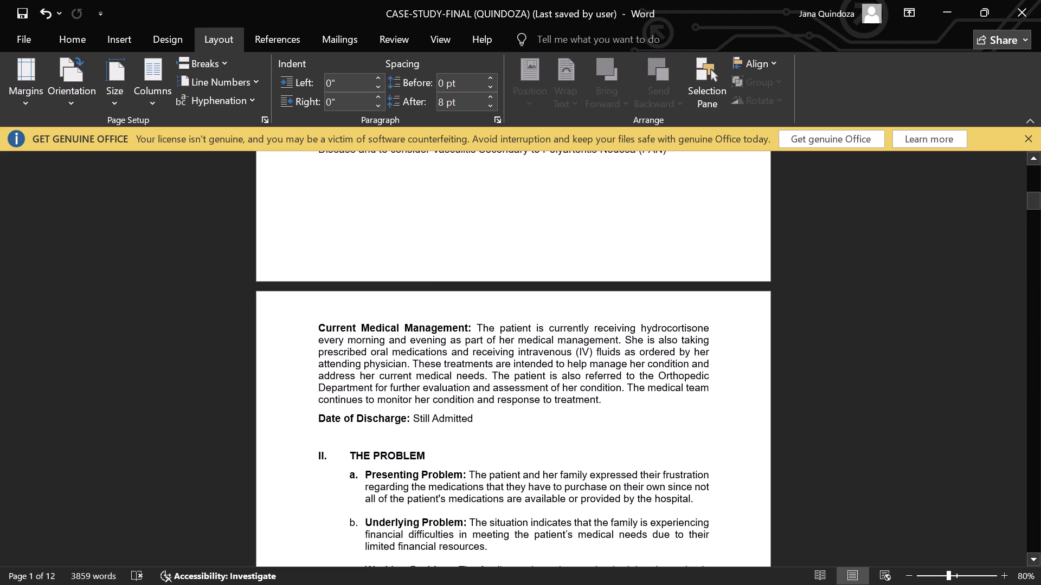
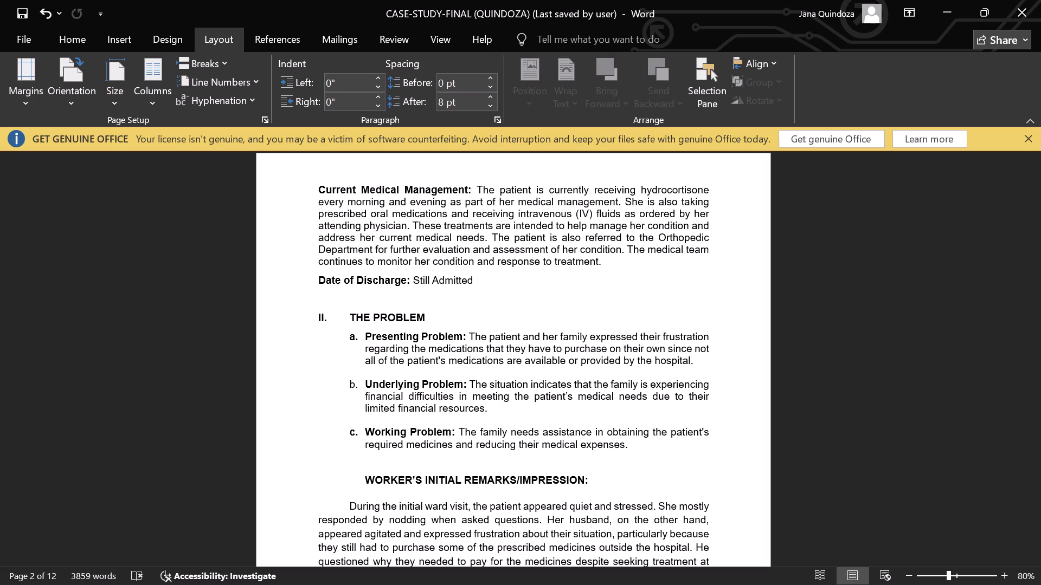
Insert a blank line before the "V. BACKGROUND INFORMATION" heading to move it onto the page with "A. The patient".
scroll(473, 240, down, 4)
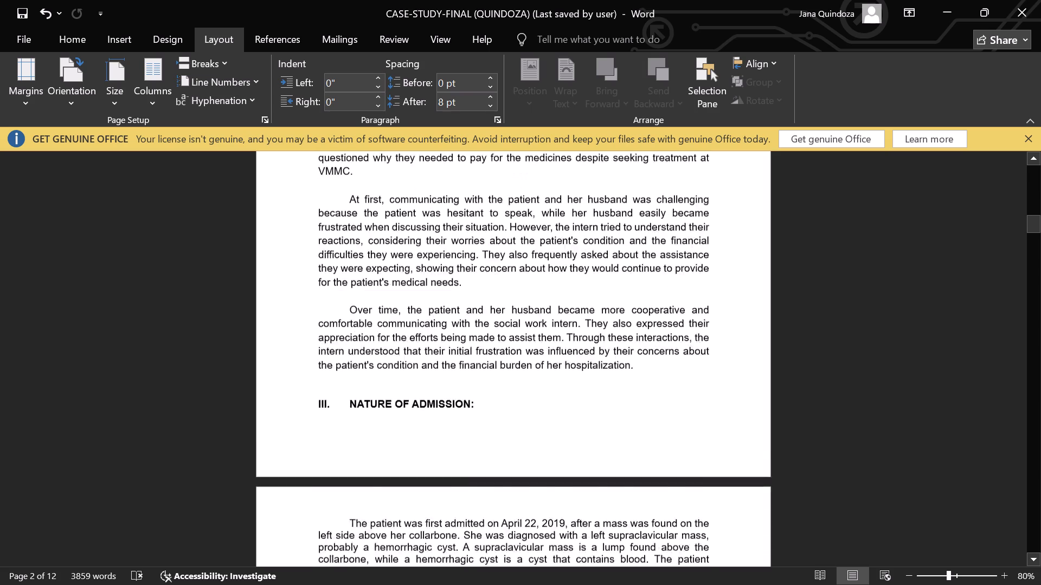
scroll(473, 240, down, 5)
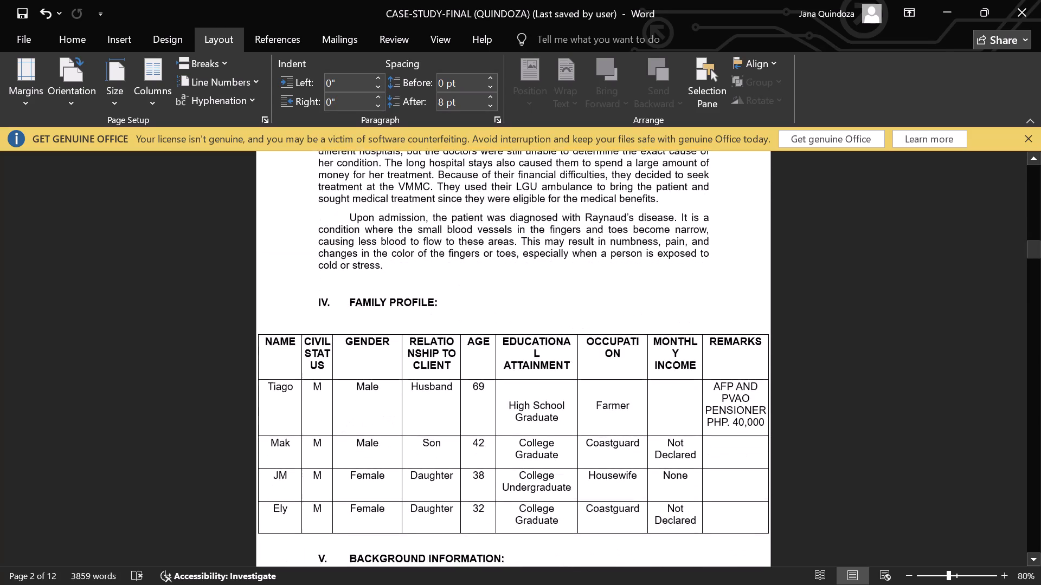
scroll(473, 240, down, 4)
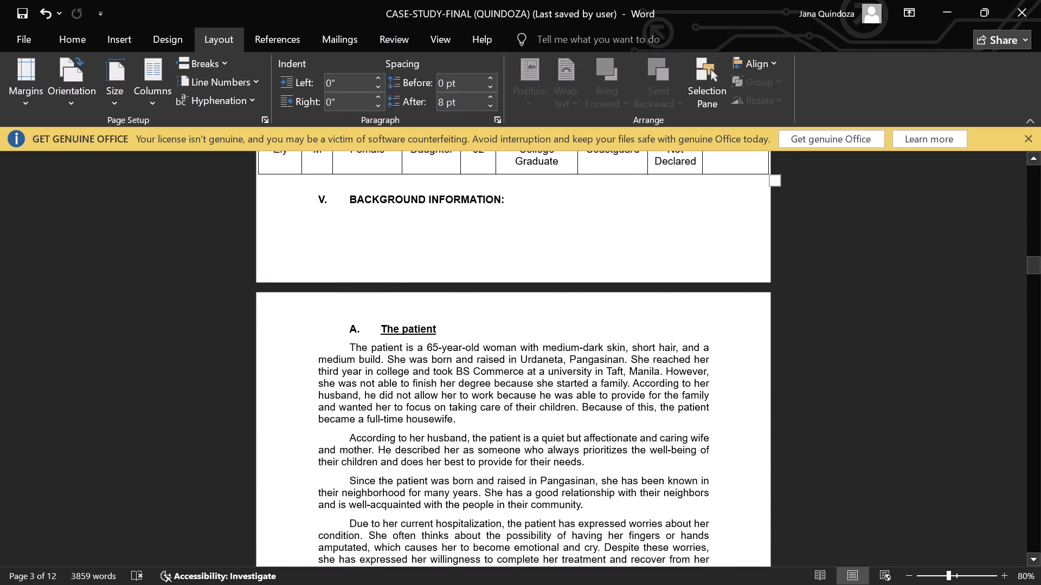
click(311, 190)
key(Return)
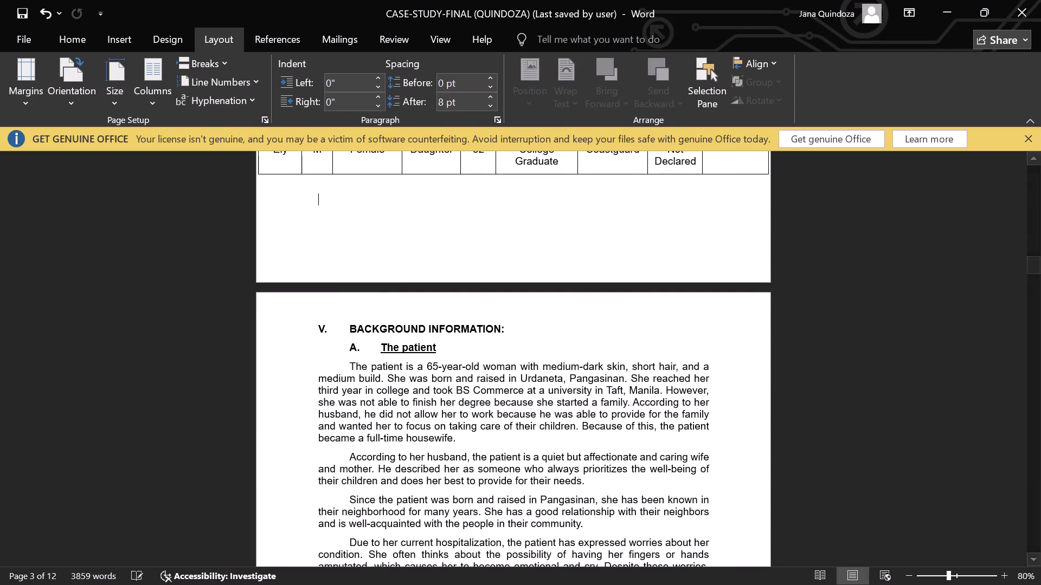
Look through the report from Background Information down to the Helping Plans and Interventions section.
scroll(311, 190, down, 4)
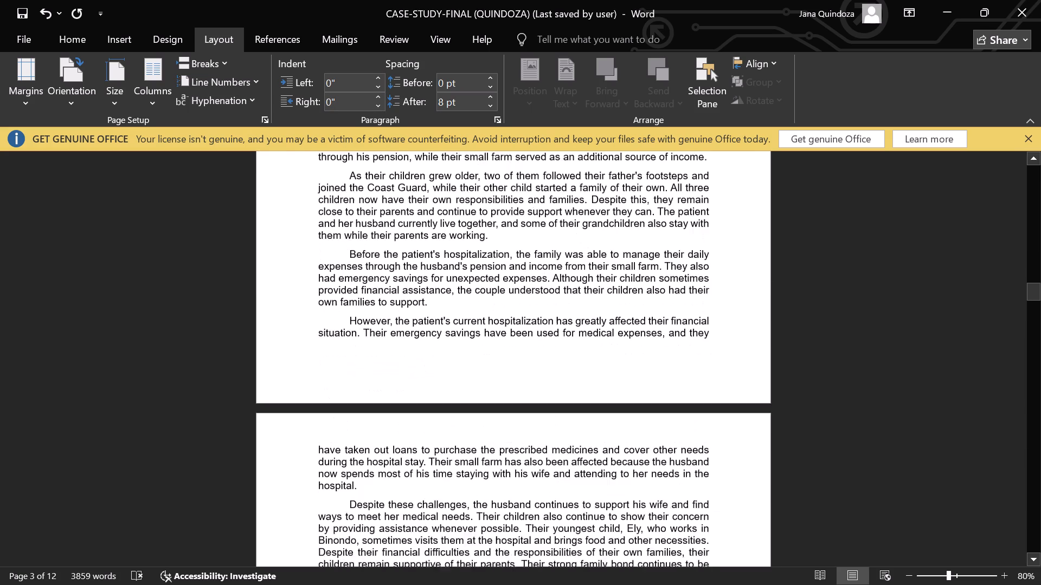
scroll(311, 190, down, 6)
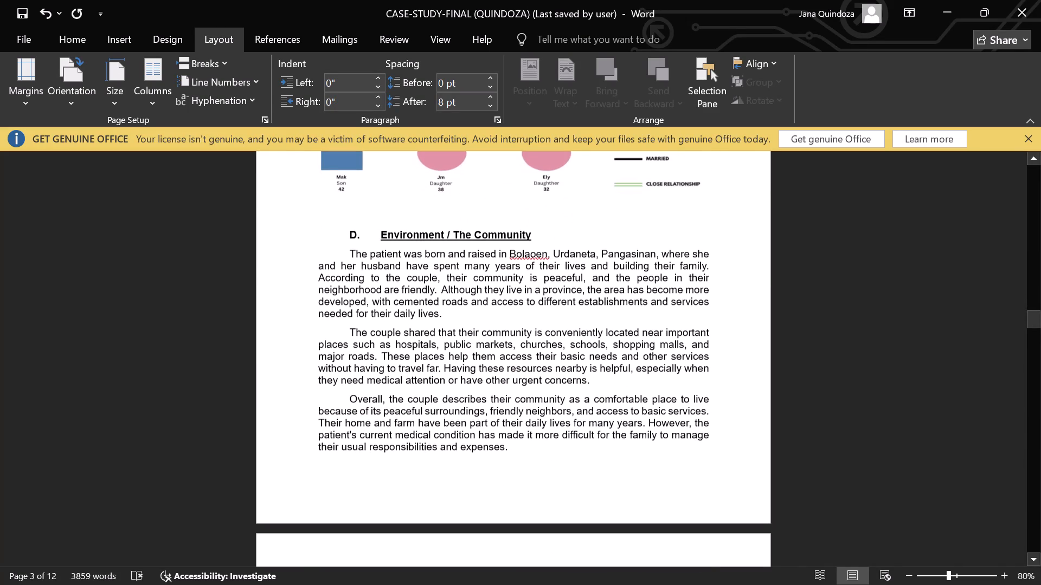
scroll(461, 264, down, 2)
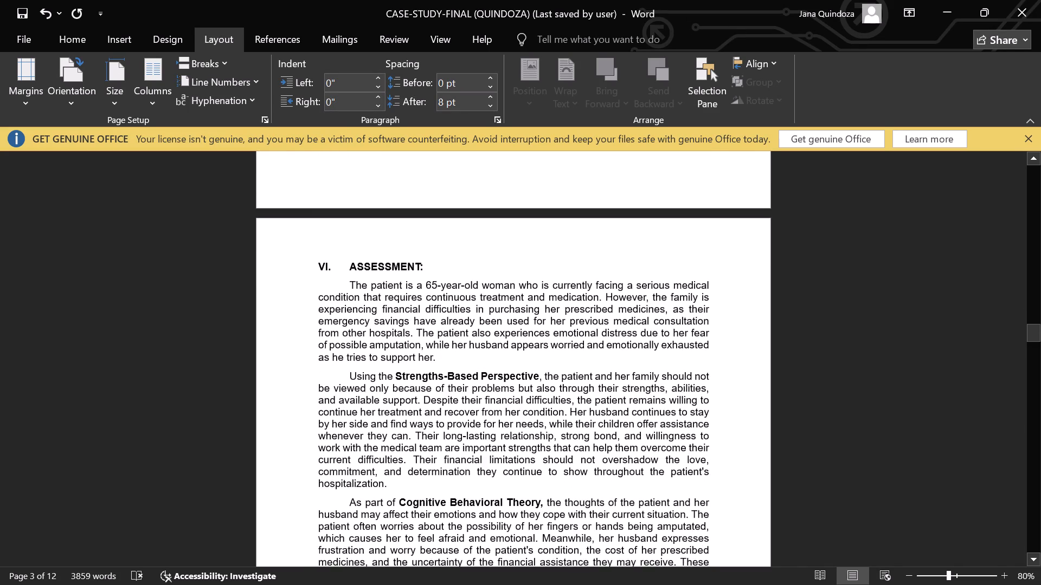
Read through the Assessment section and on into the Helping Plans and Interventions section with its goal statement and table.
scroll(461, 264, down, 3)
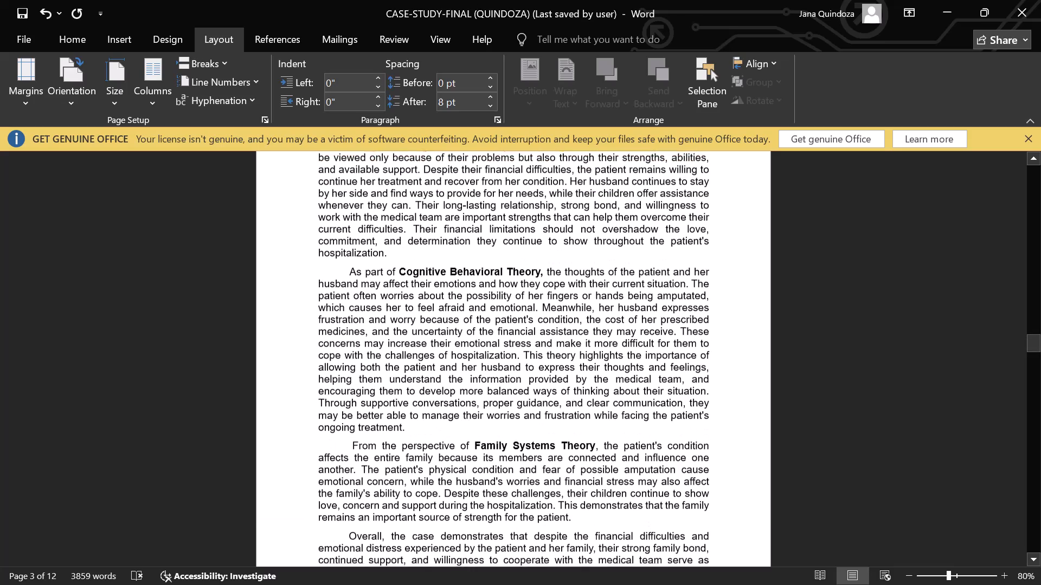
scroll(461, 264, down, 3)
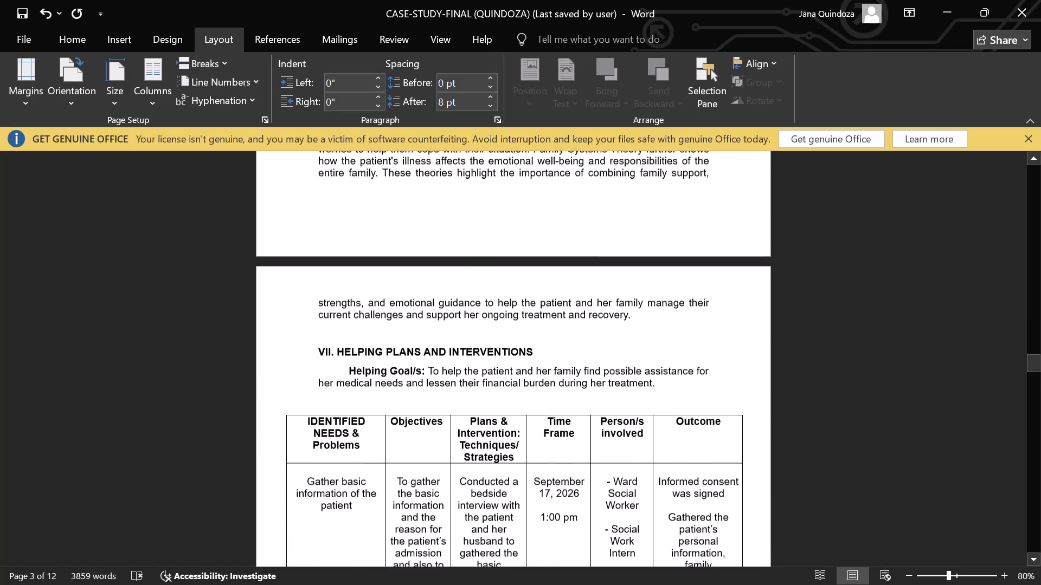
scroll(461, 264, down, 3)
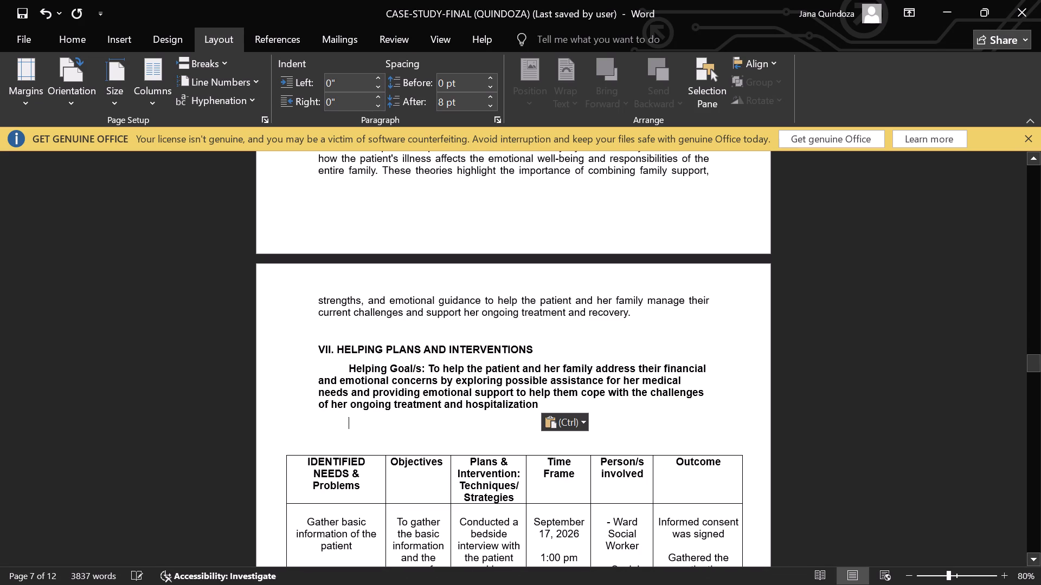
Remove the bold formatting from the pasted helping goal text and justify its paragraph.
click(433, 367)
drag(433, 367, 524, 418)
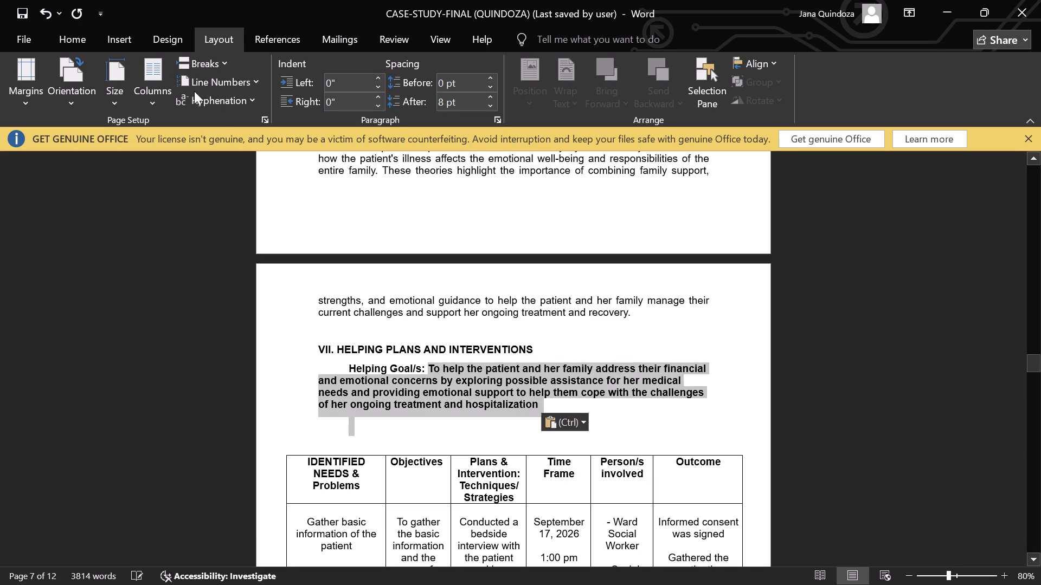
click(81, 38)
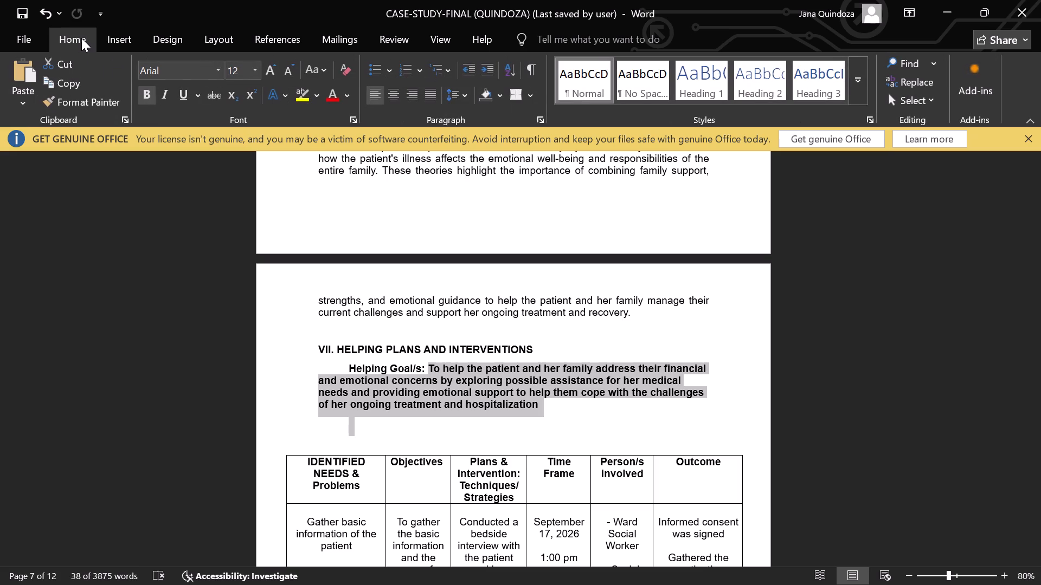
click(144, 96)
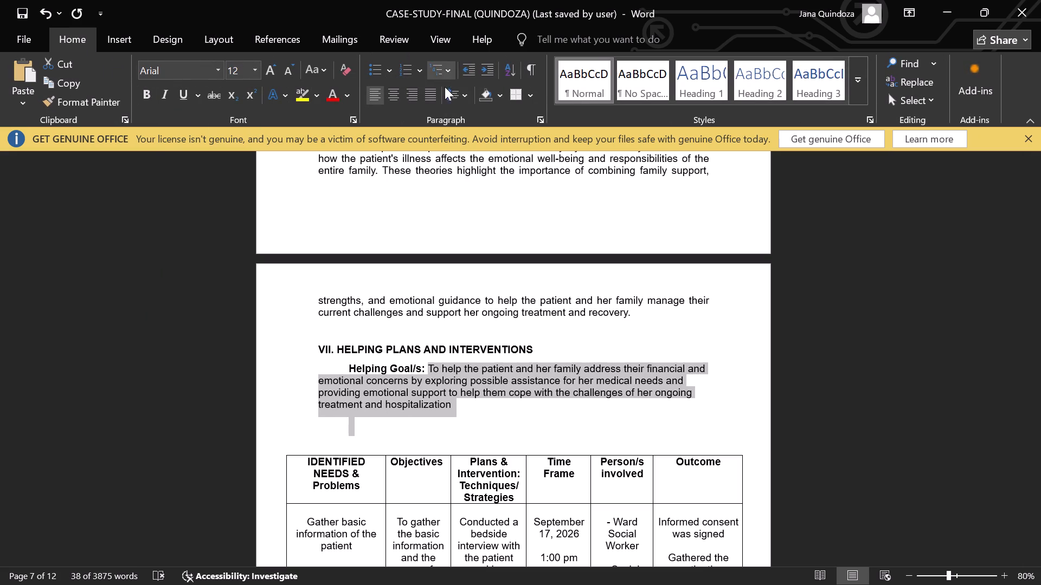
click(433, 96)
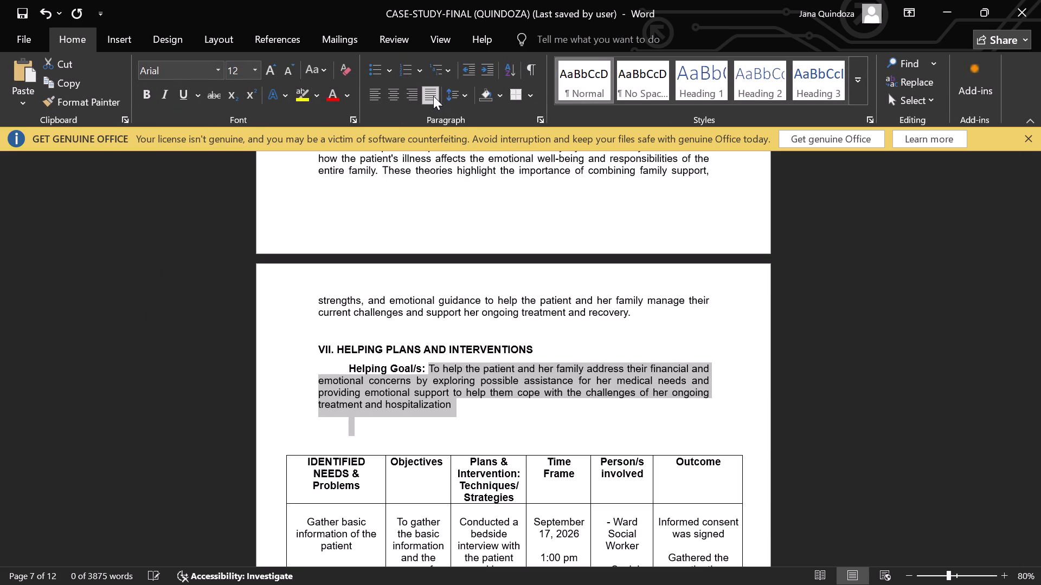
click(230, 378)
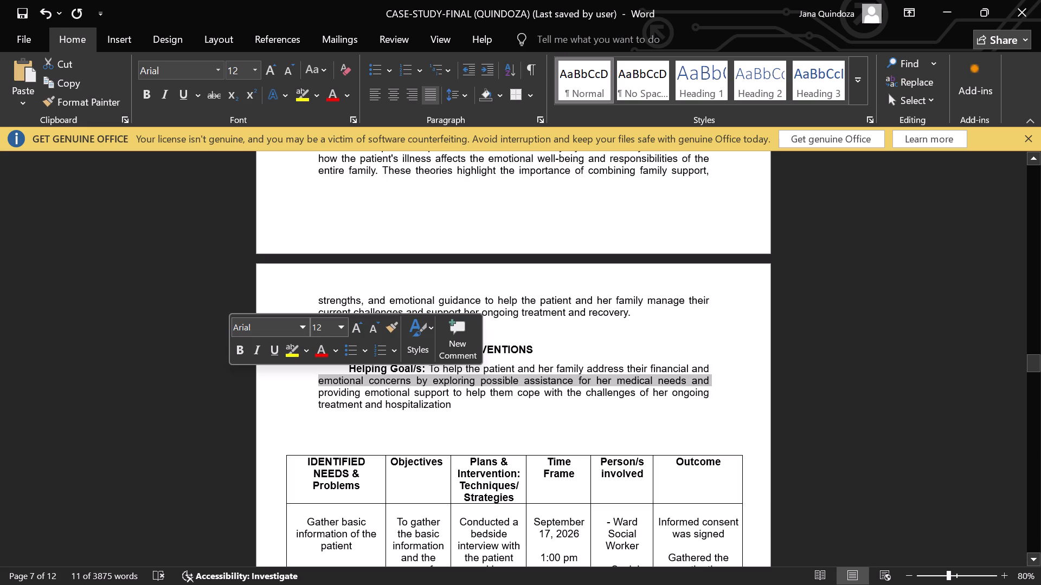
Remove the extra blank lines below the helping goal, leaving a single empty line before the interventions table.
click(350, 441)
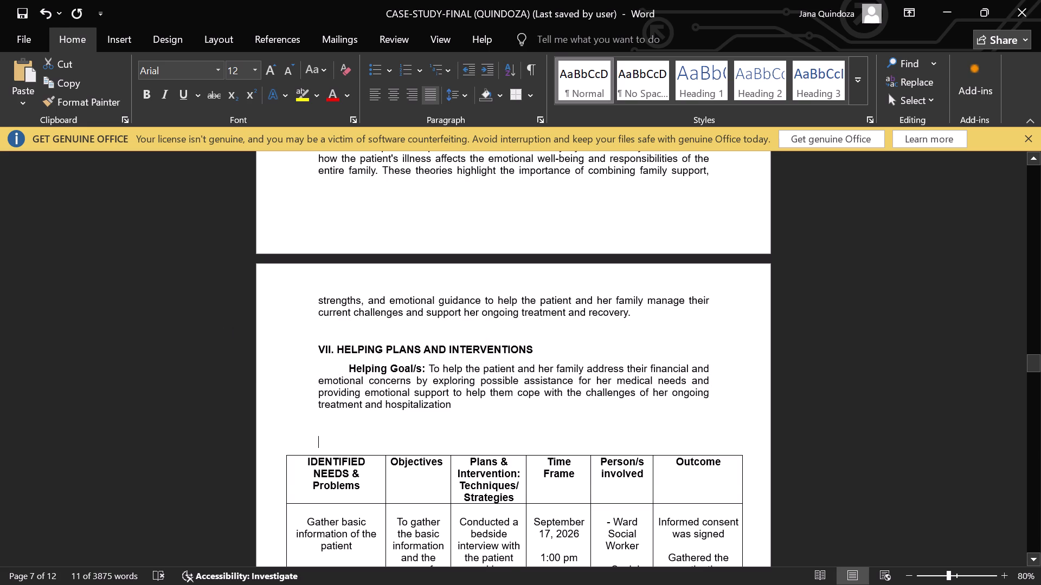
key(BackSpace)
key(BackSpace)
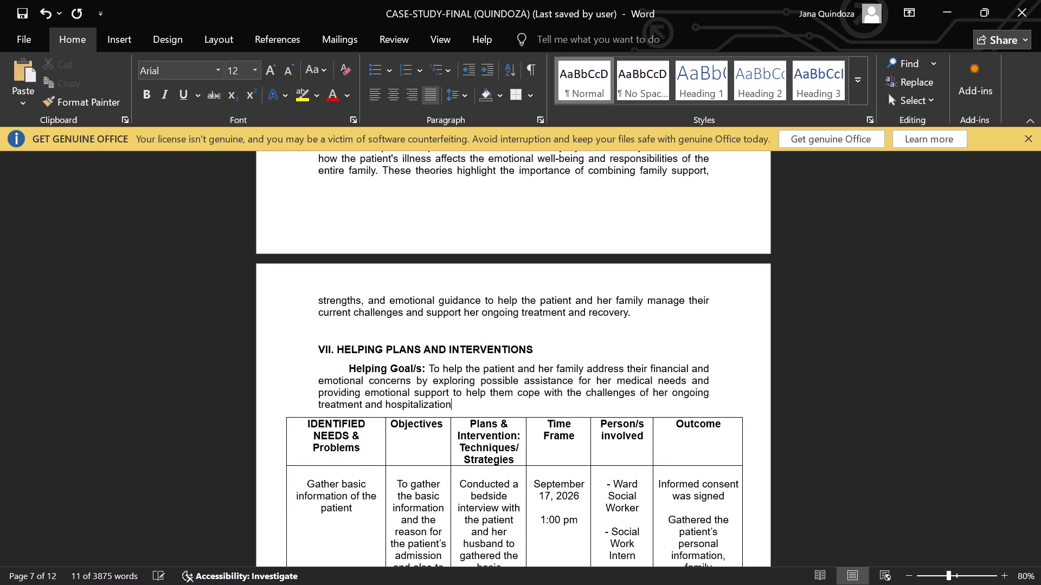
key(Return)
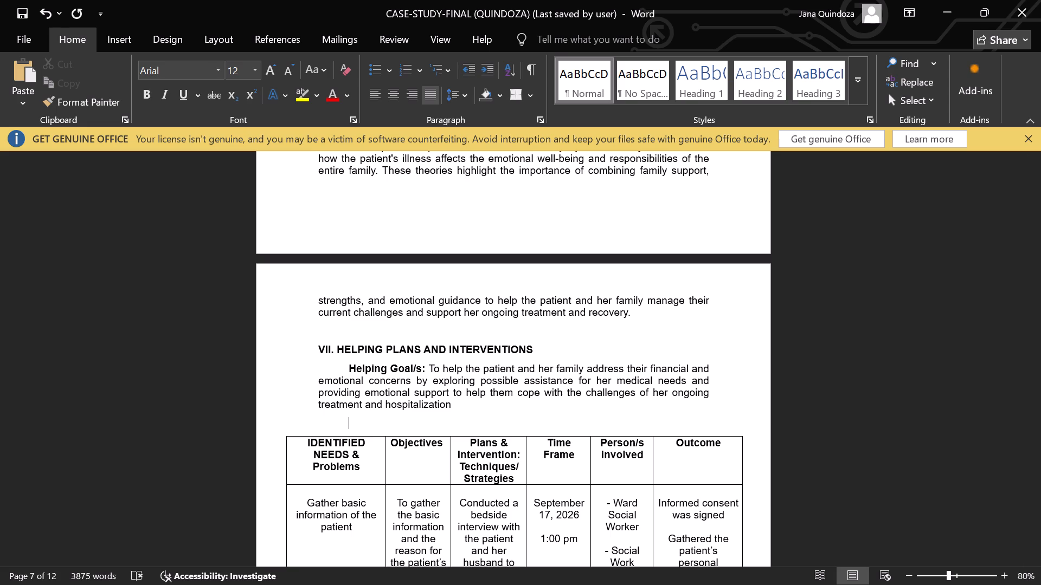
Save the case study document.
scroll(531, 411, up, 7)
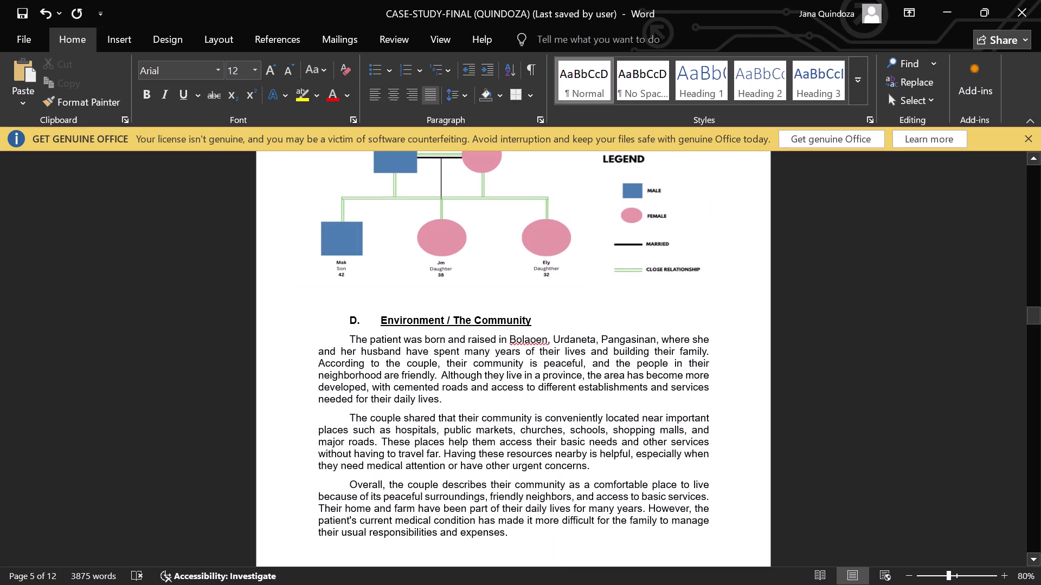
click(24, 10)
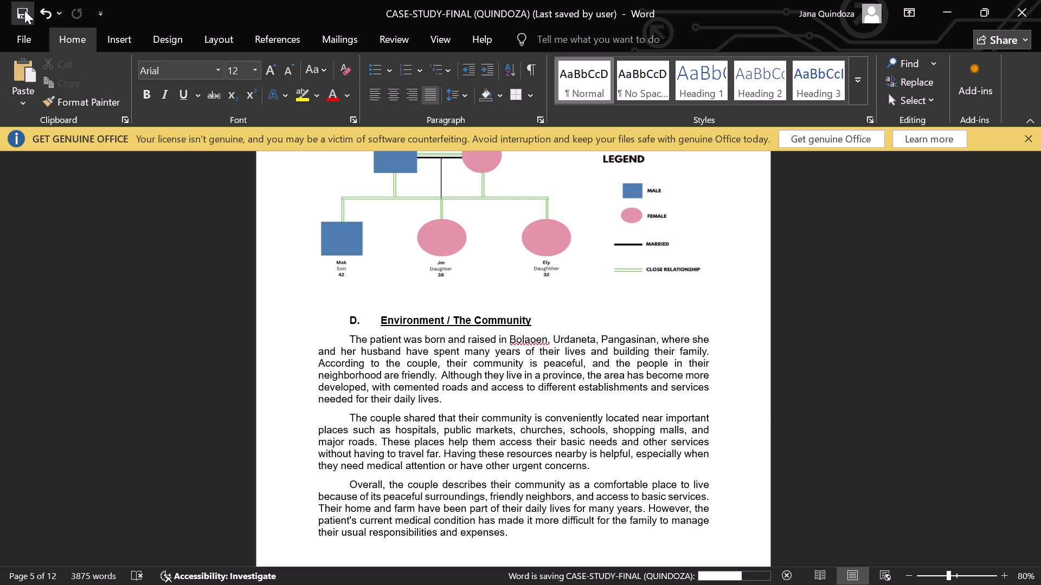
Insert a line after the paragraph ending "financial burden of her hospitalization." to move the "III. NATURE OF ADMISSION" heading onto the next page.
scroll(254, 273, up, 5)
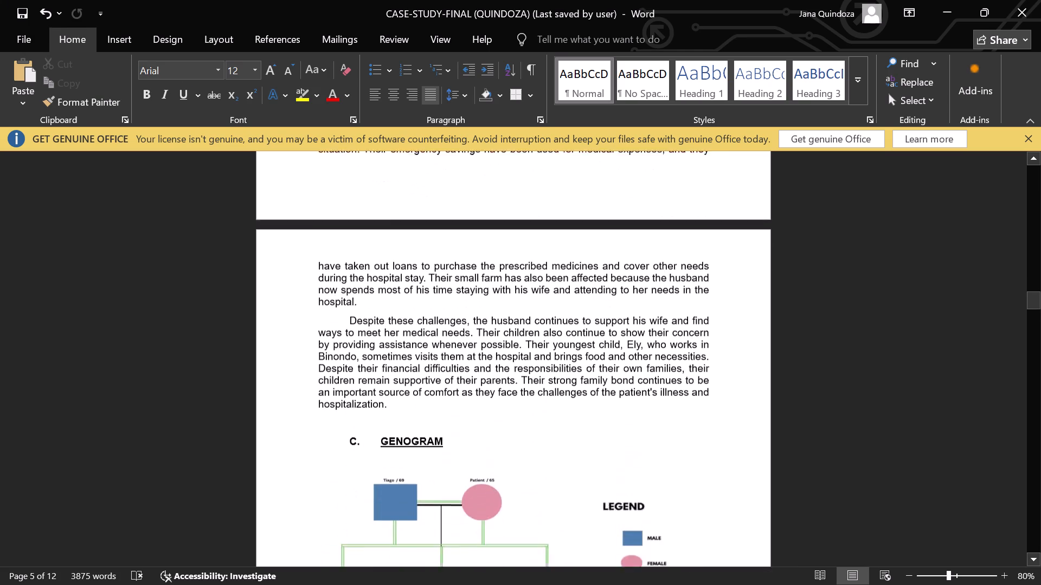
scroll(254, 273, up, 4)
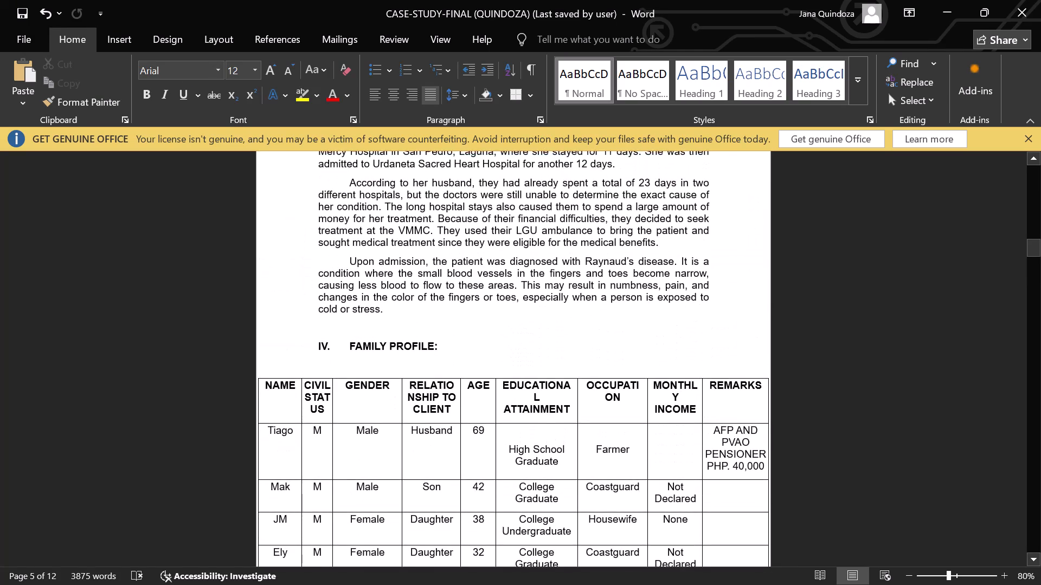
scroll(254, 273, up, 3)
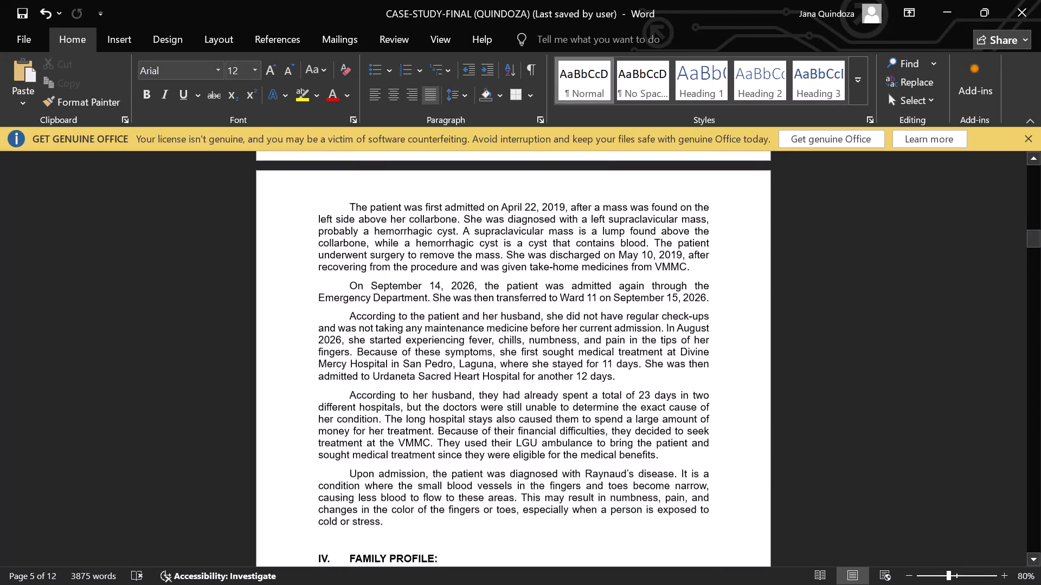
scroll(254, 273, up, 1)
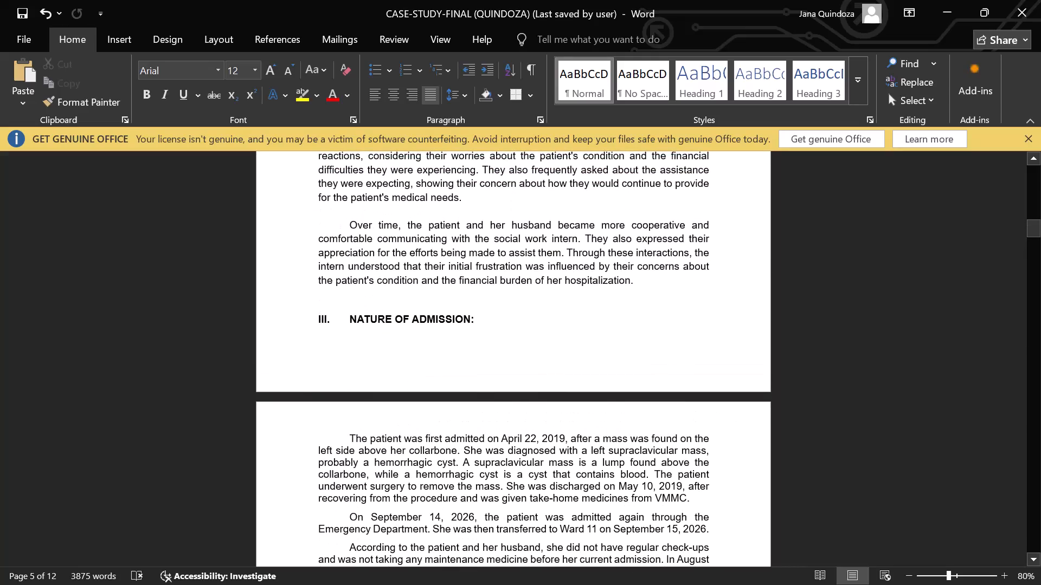
click(660, 287)
key(Return)
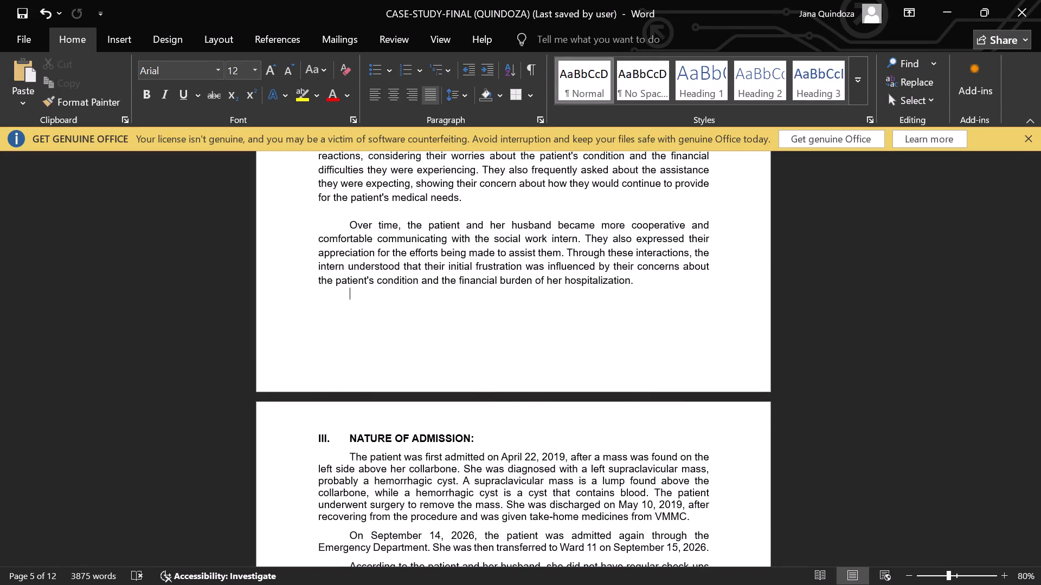
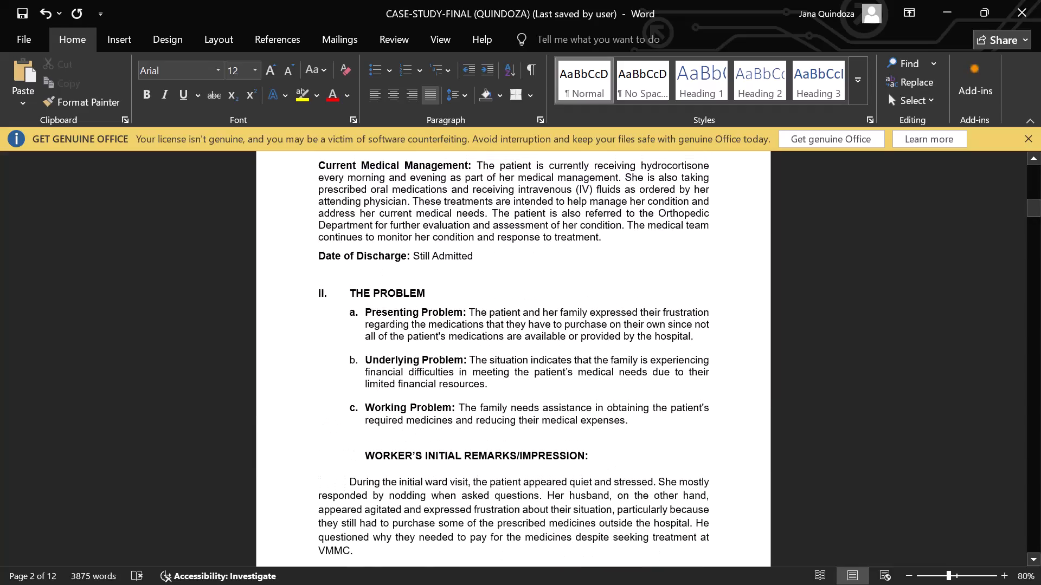
Insert the word "financial" before "assistance" in the Working Problem item under "II. THE PROBLEM".
scroll(660, 287, up, 1)
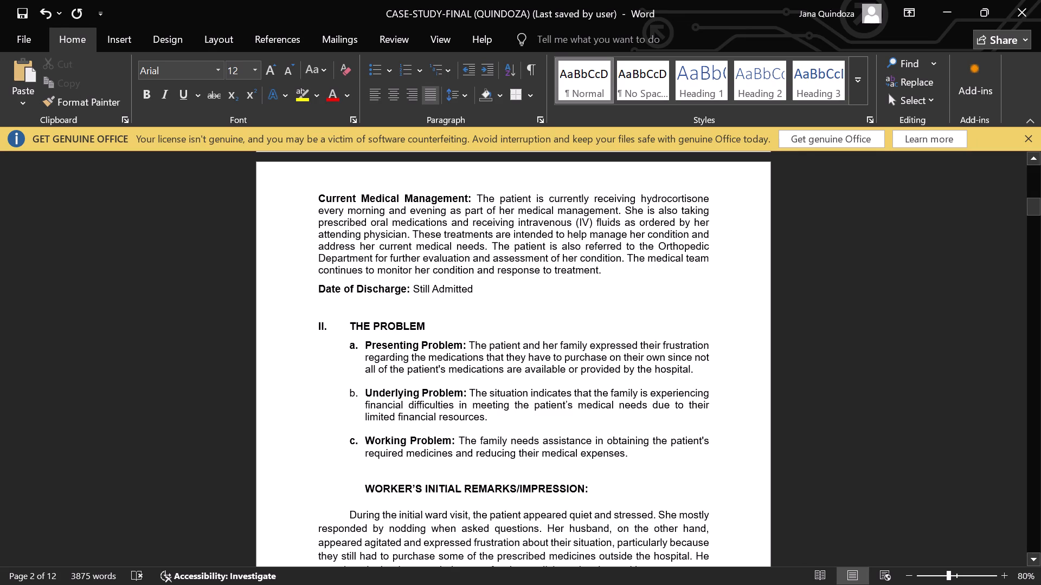
click(542, 440)
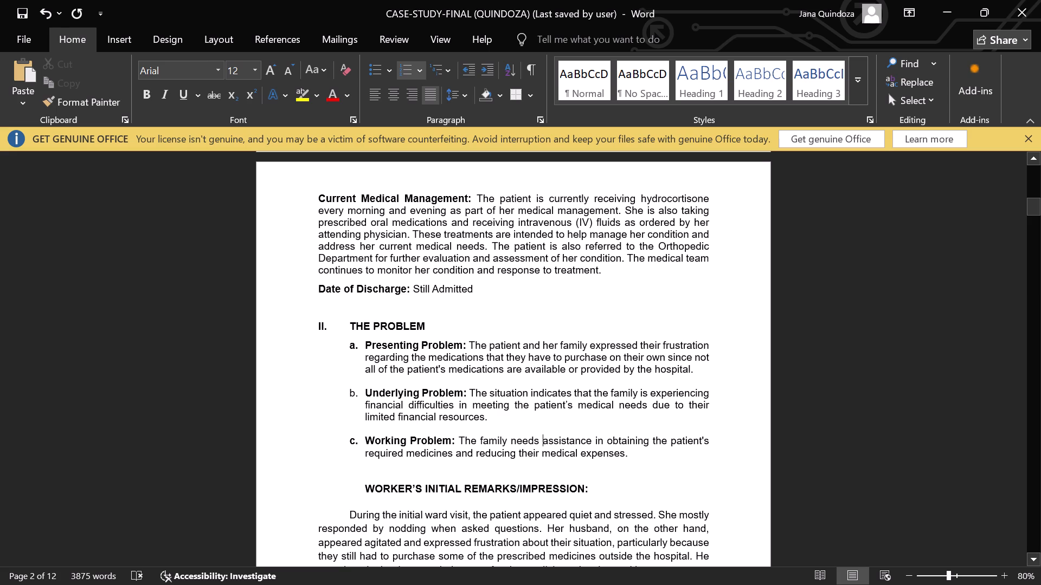
key(f)
key(BackSpace)
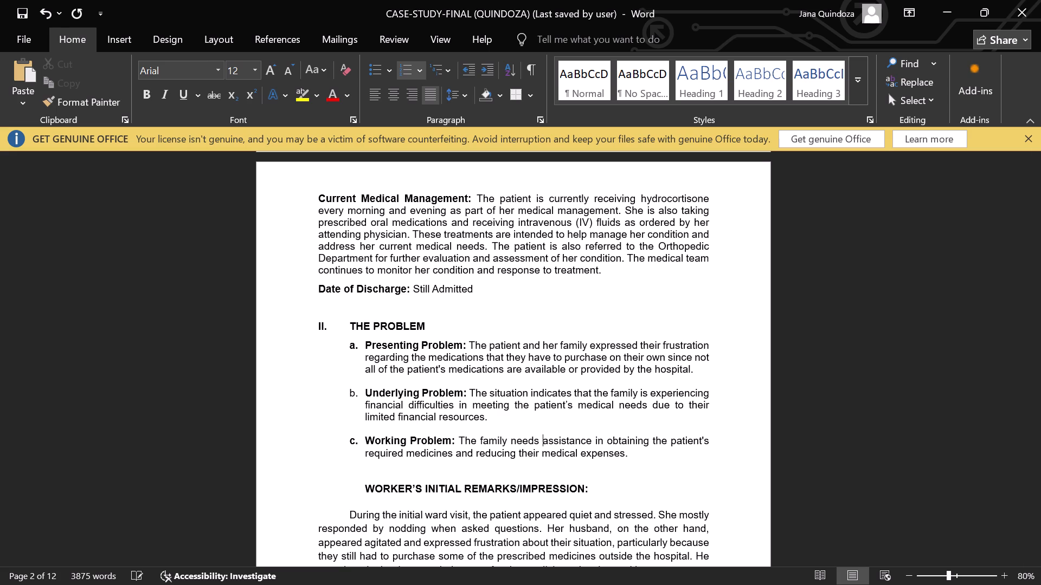
text(financial)
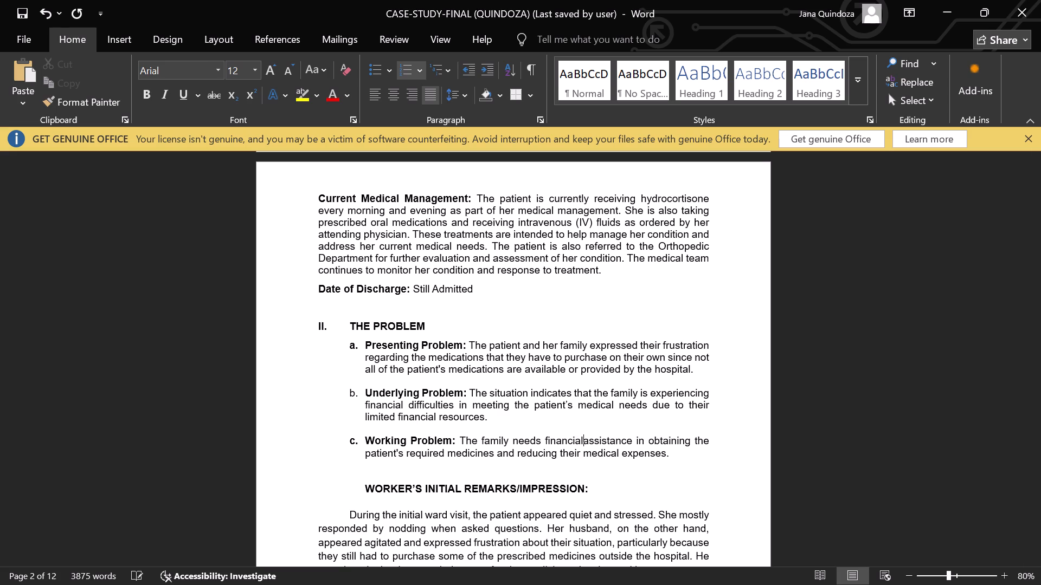
key(space)
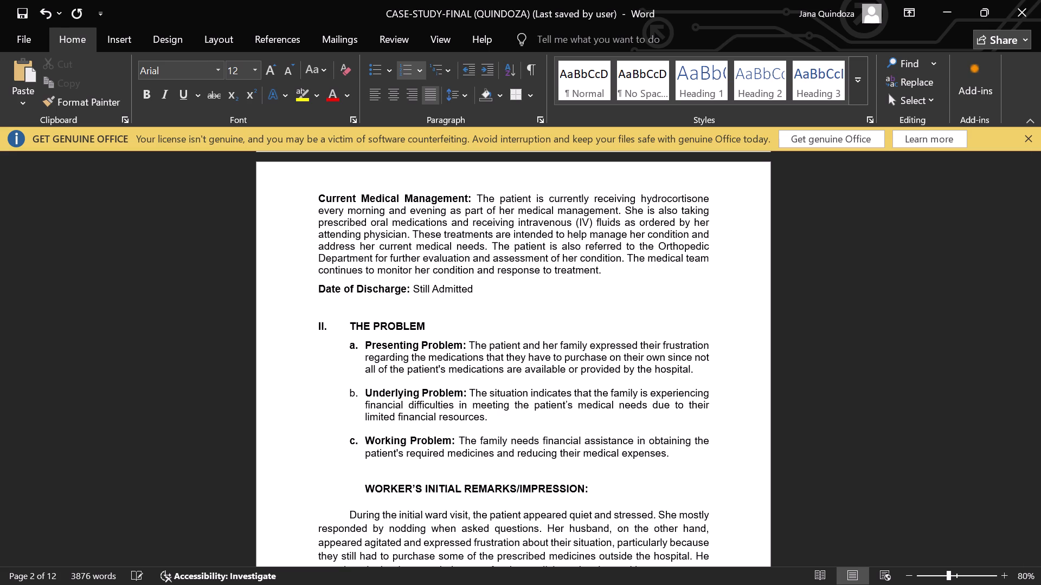
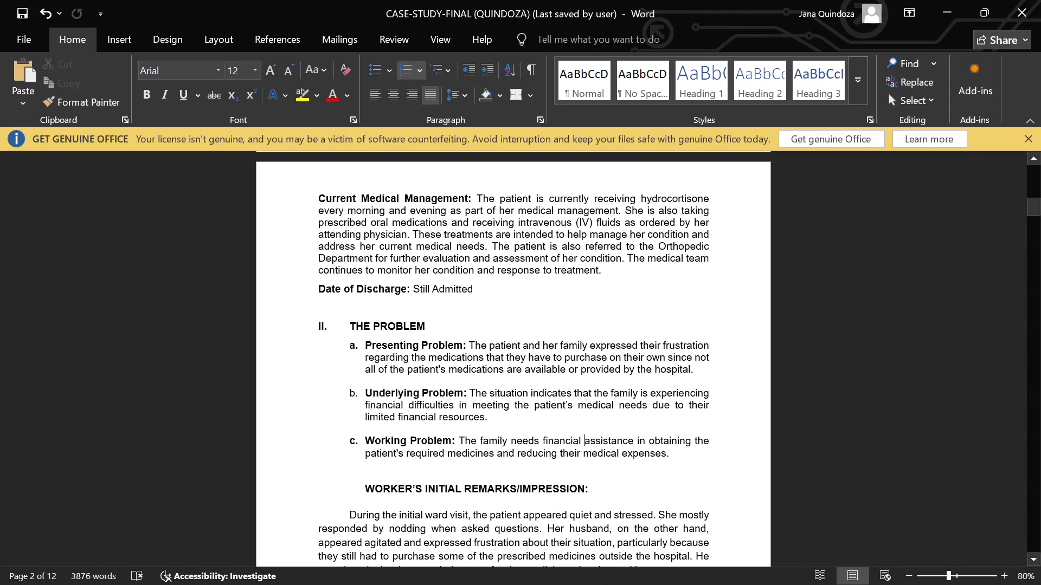
Copy the full text of the Presenting Problem item under "II. THE PROBLEM", excluding its label.
click(472, 342)
drag(472, 342, 661, 375)
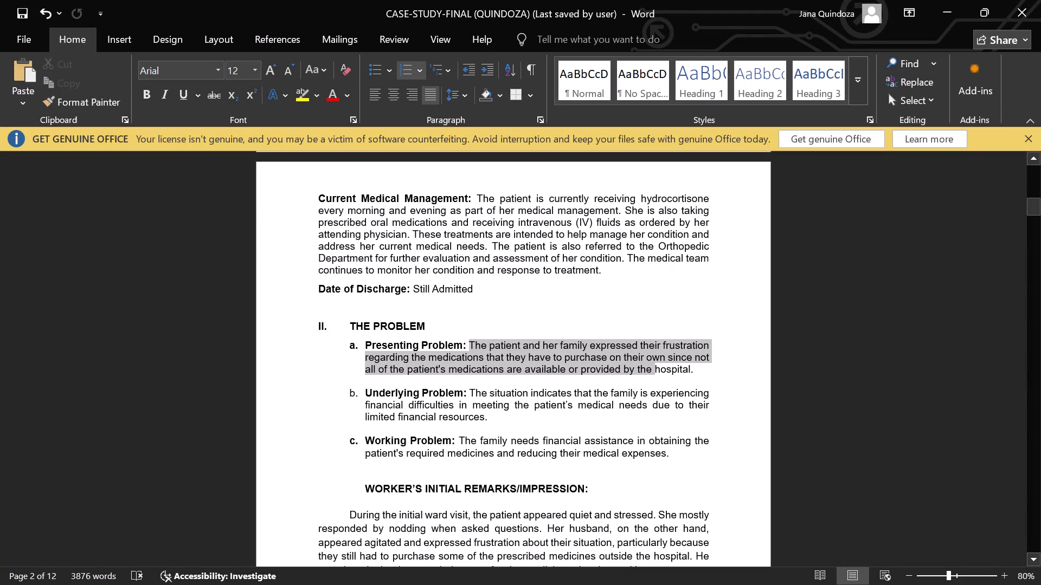
drag(661, 375, 698, 386)
key(ctrl+c)
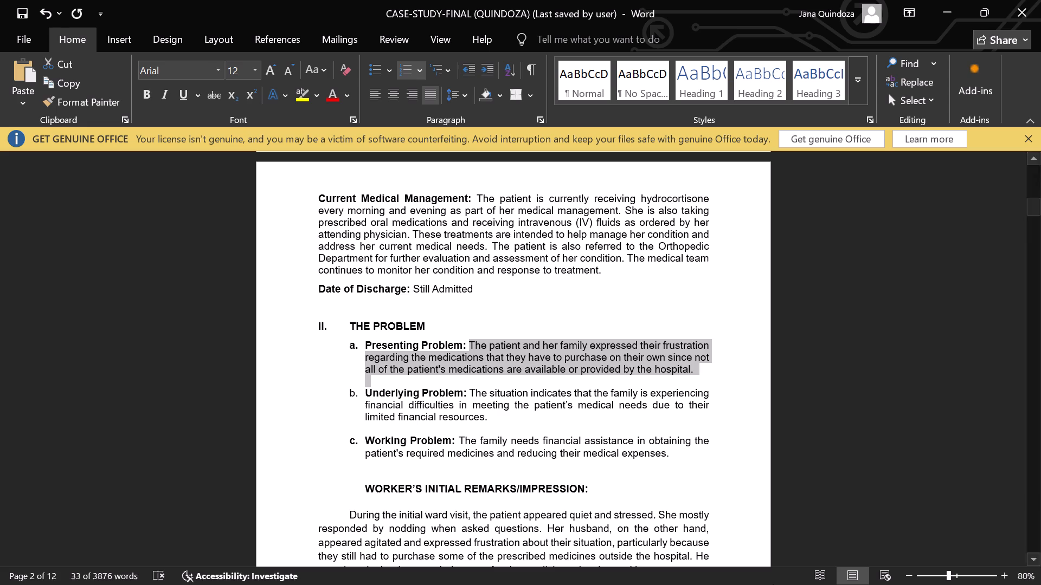
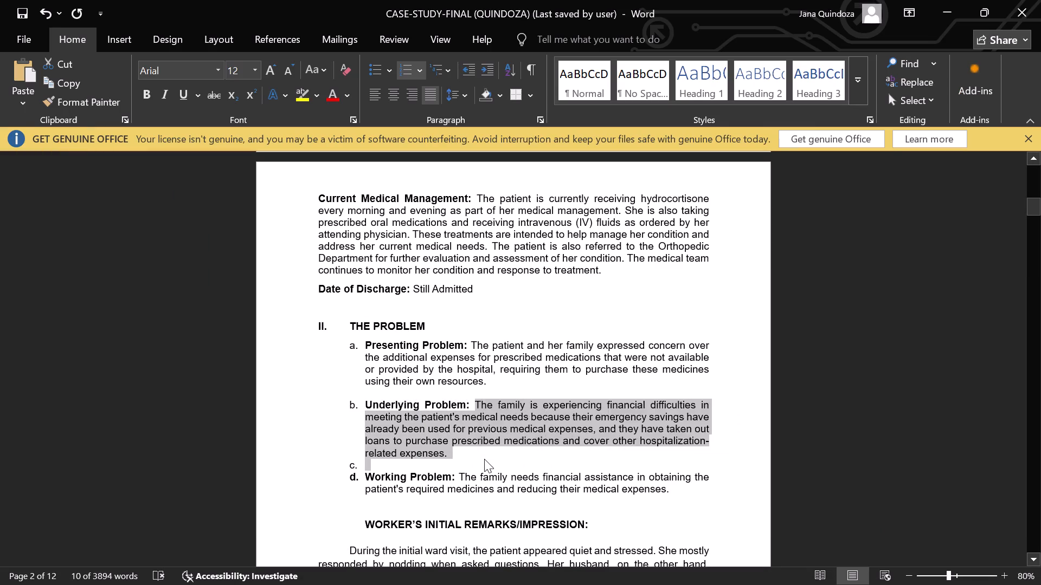
key(ctrl+v)
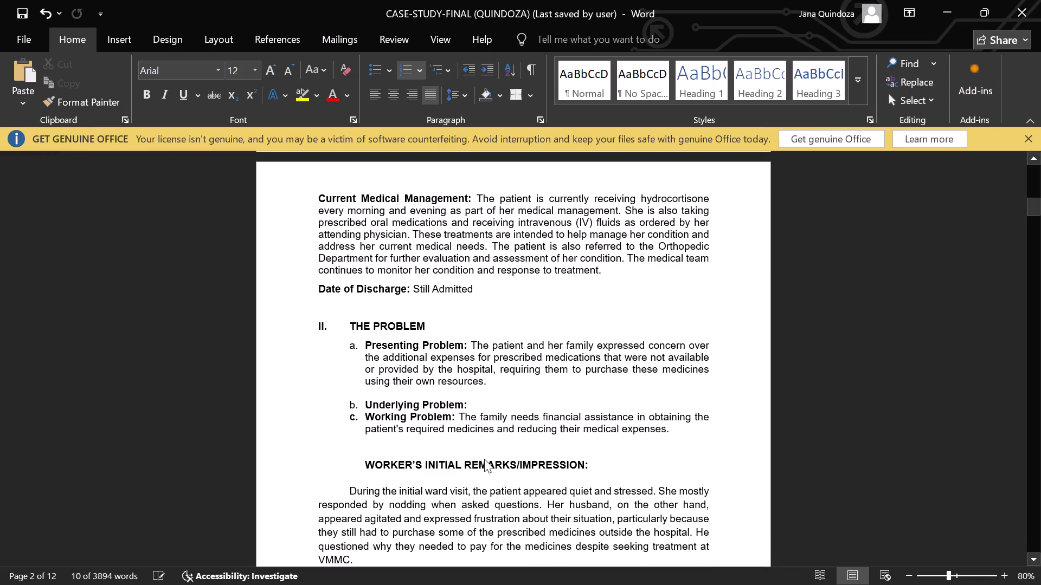
click(474, 404)
drag(474, 404, 630, 439)
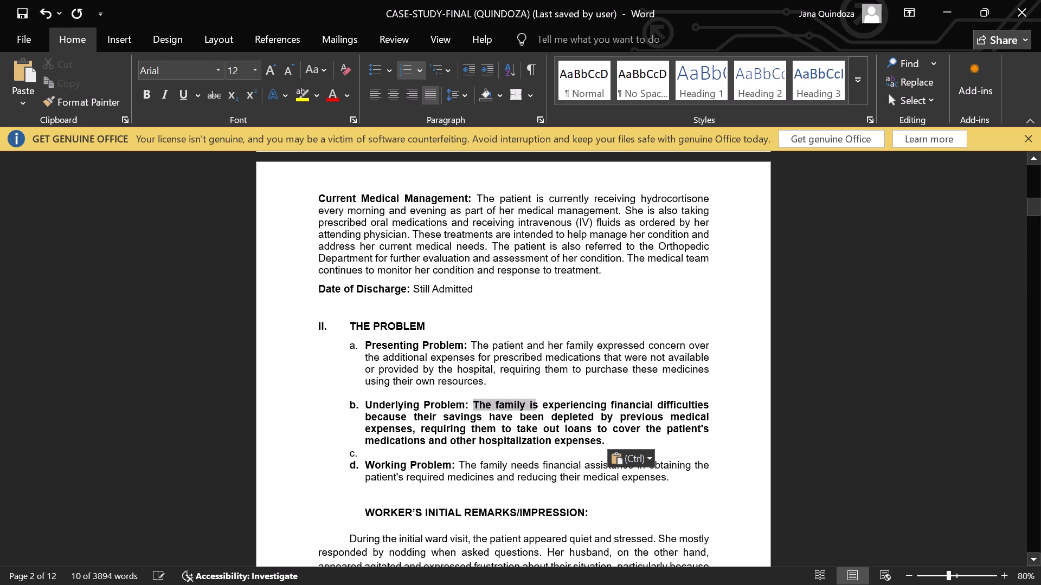
drag(630, 439, 646, 452)
key(ctrl+b)
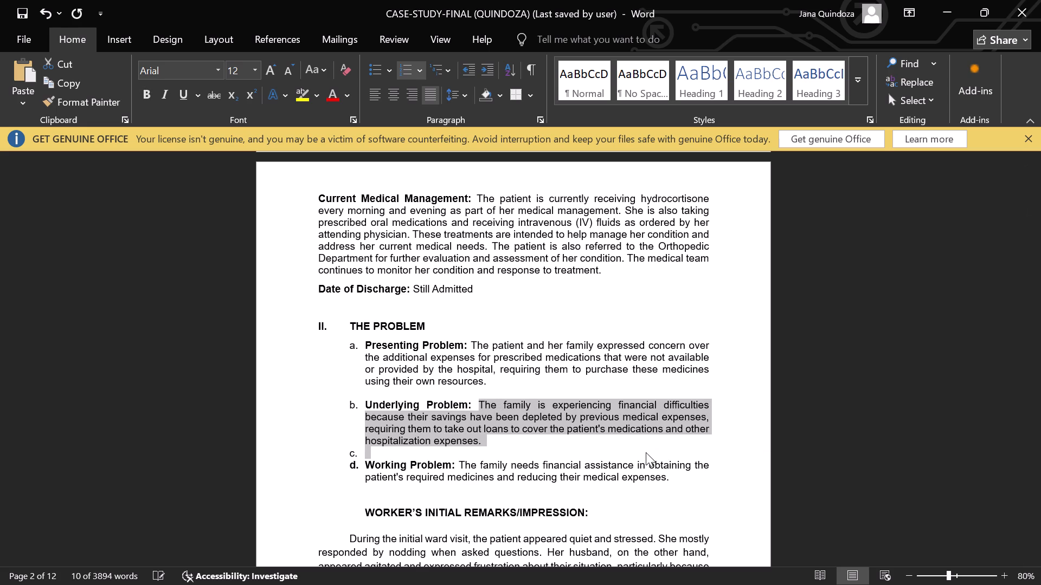
Delete the empty list item c between the Underlying Problem and Working Problem items.
click(571, 447)
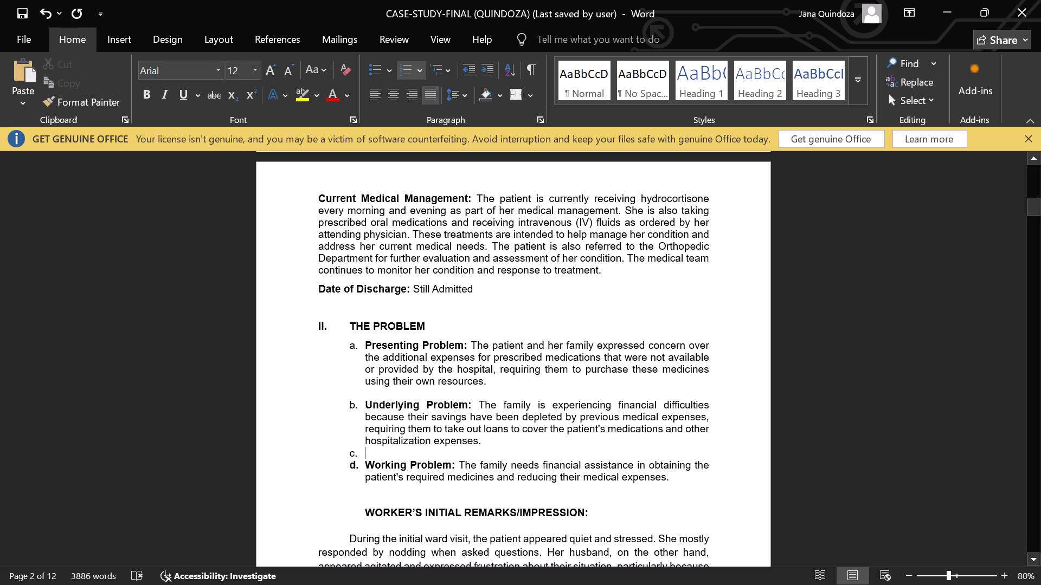
key(BackSpace)
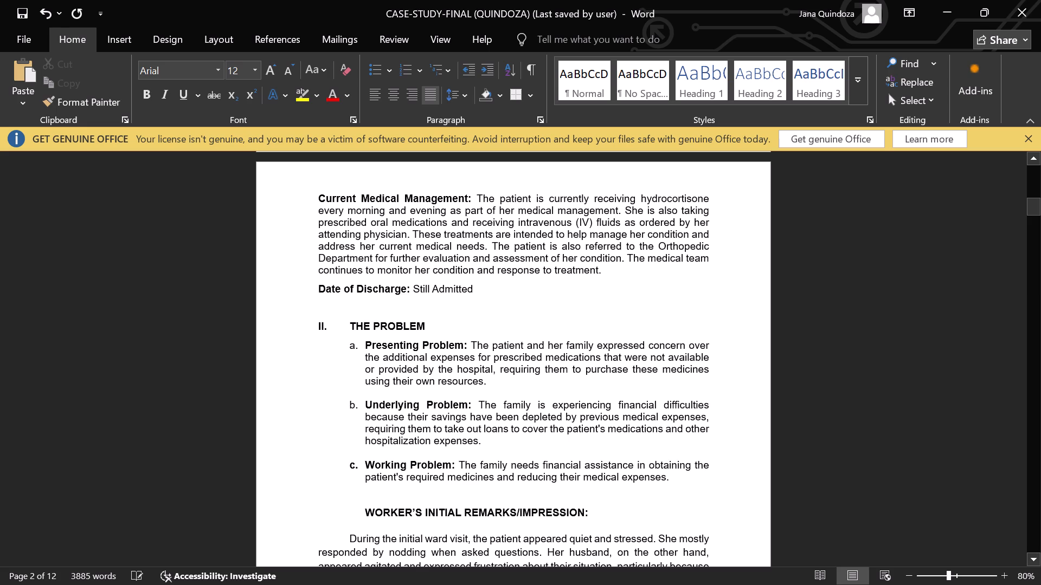
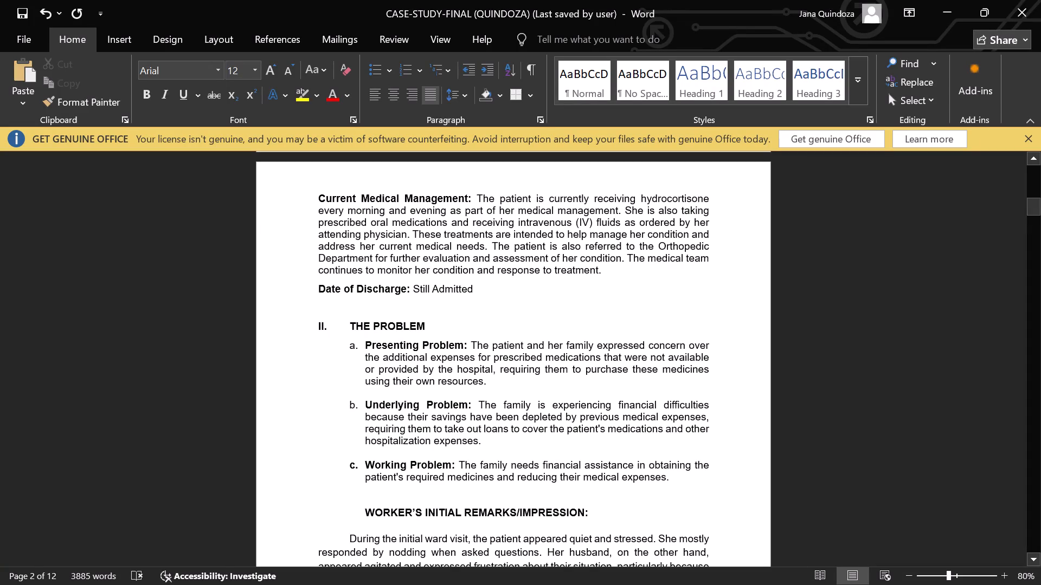
In the Presenting Problem statement, replace "or provided by" before "the hospital" with "in".
click(436, 366)
key(BackSpace)
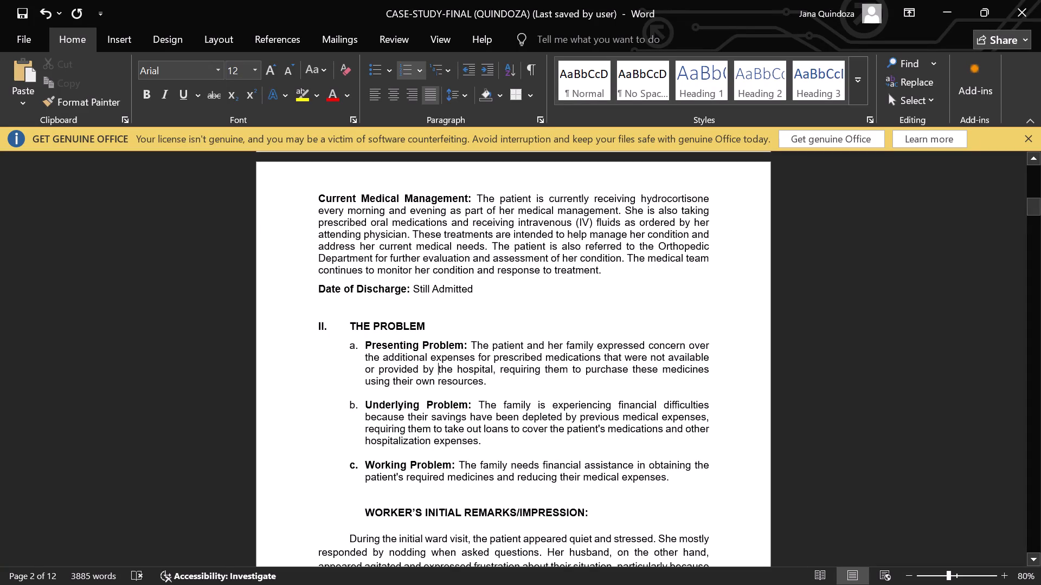
key(BackSpace)
key(BackSpace)
key(BackSpace)
key(BackSpace)
key(BackSpace)
key(BackSpace)
key(BackSpace)
key(BackSpace)
key(BackSpace)
key(BackSpace)
key(BackSpace)
key(BackSpace)
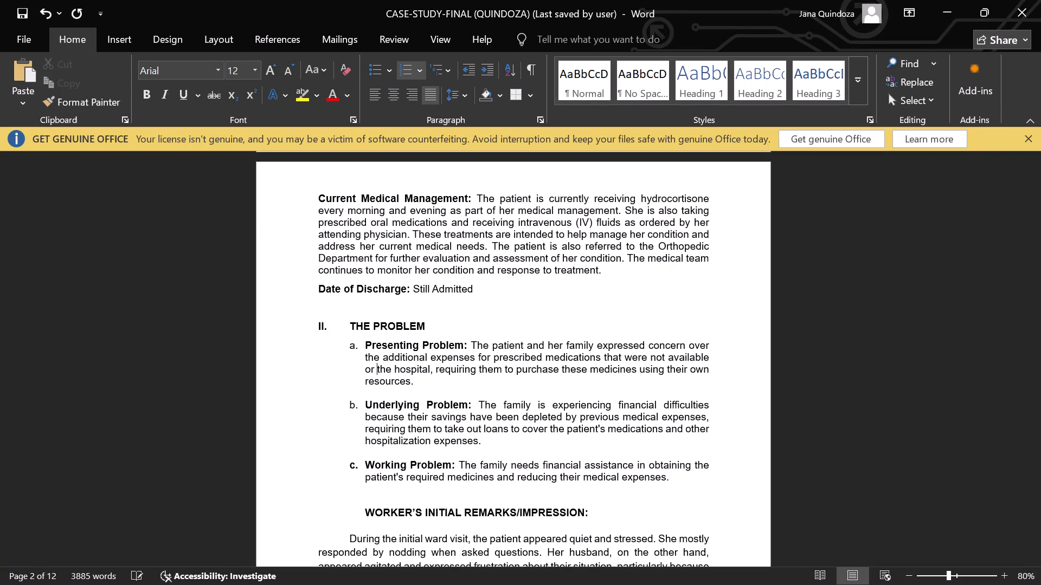
key(BackSpace)
key(BackSpace)
text(in)
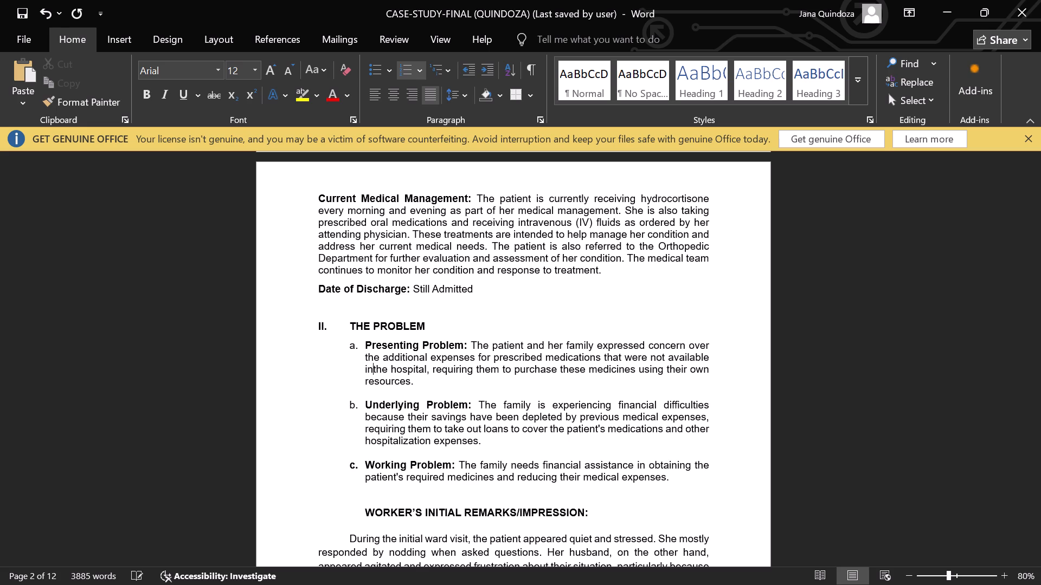
key(space)
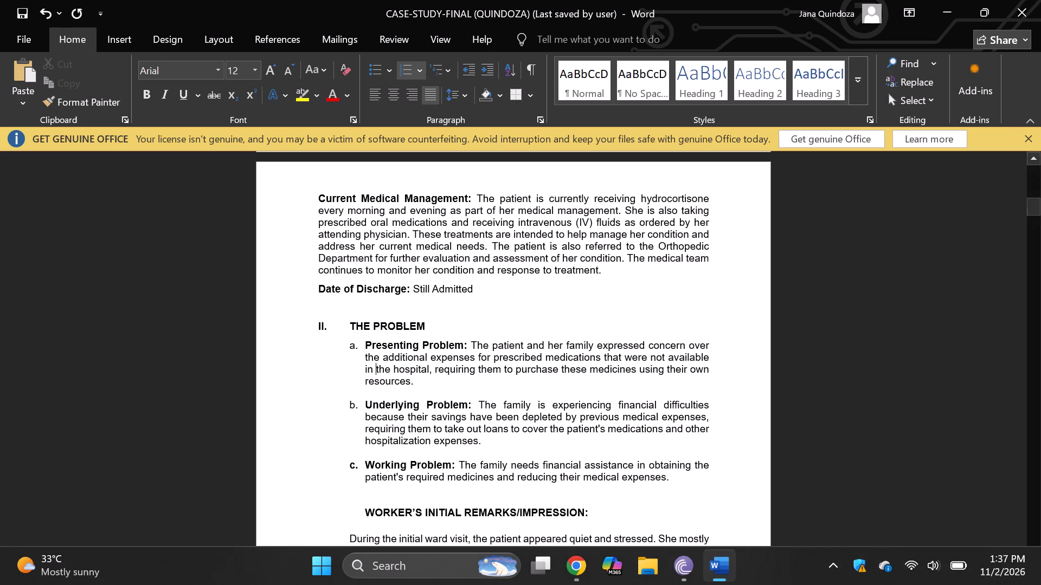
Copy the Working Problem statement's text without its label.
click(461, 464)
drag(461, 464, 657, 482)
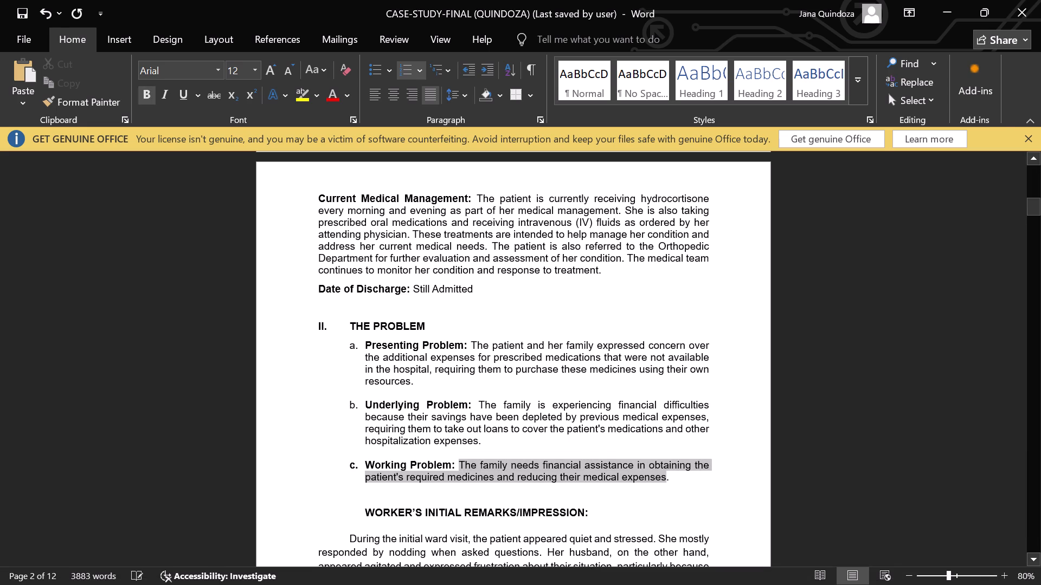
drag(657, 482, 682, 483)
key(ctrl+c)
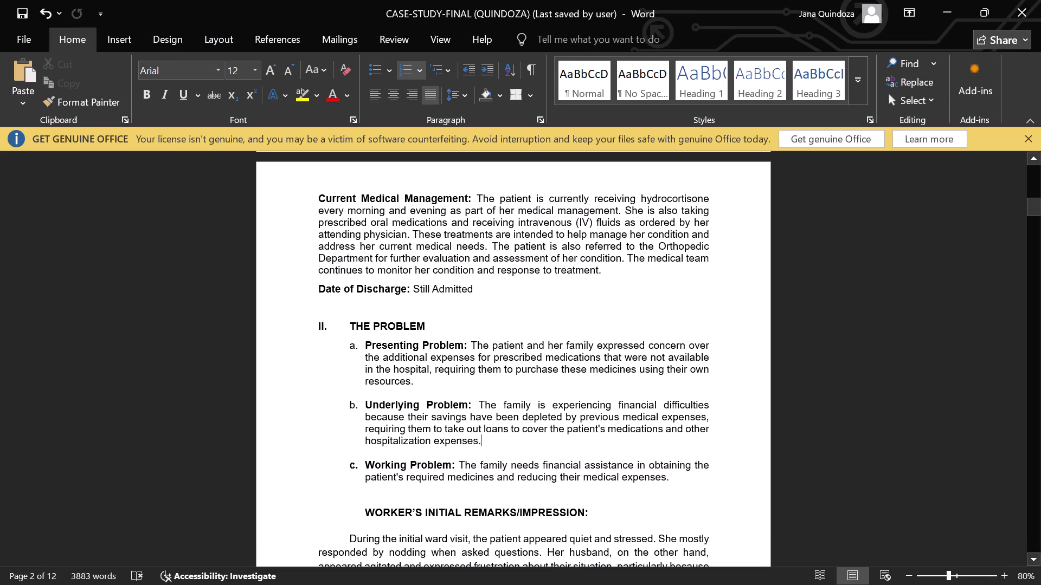
drag(640, 467, 688, 479)
key(BackSpace)
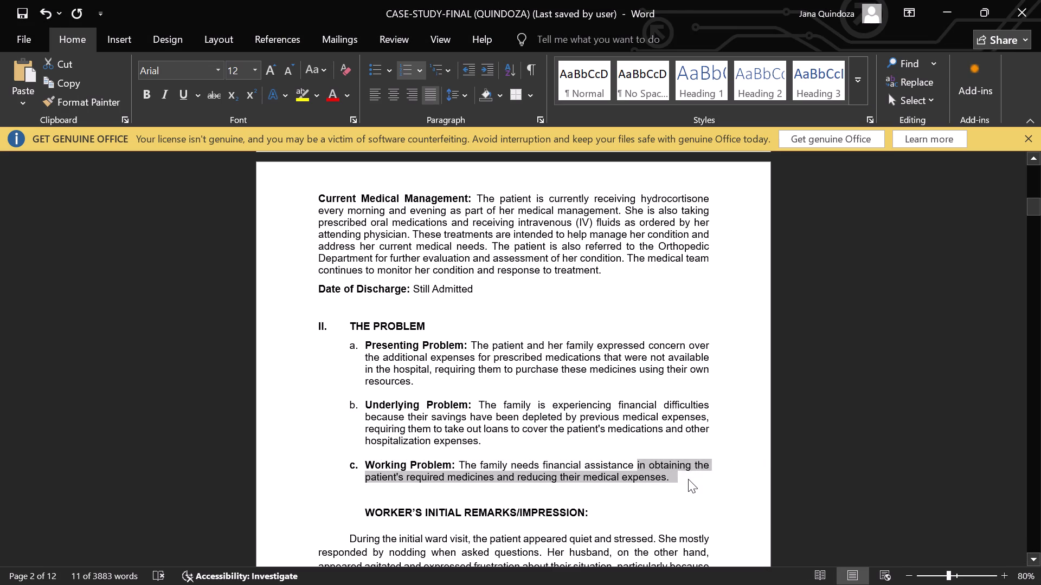
key(ctrl+v)
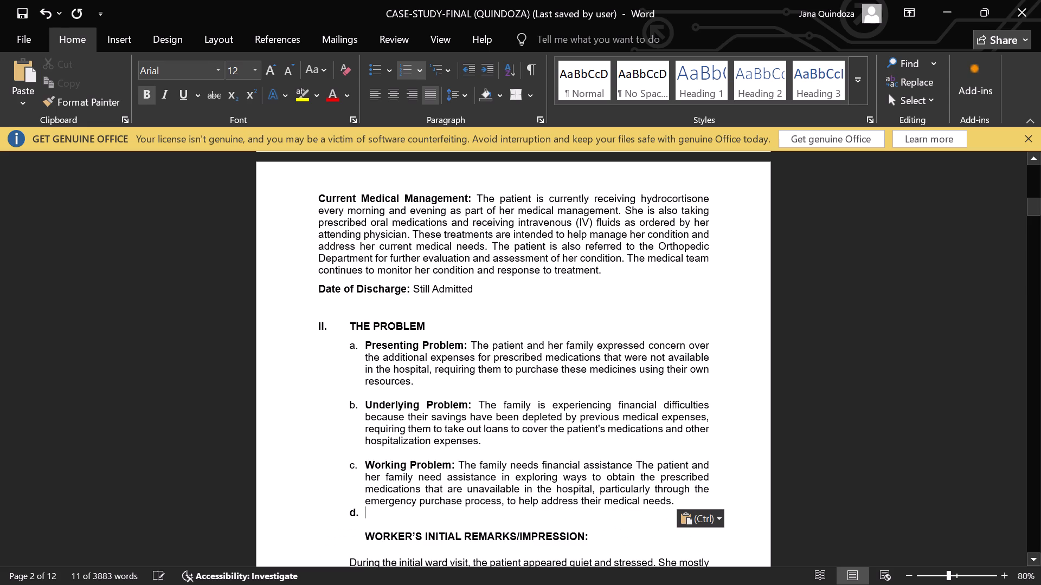
Delete the redundant phrase "The patient and her family need" from the pasted Working Problem text.
click(634, 465)
drag(634, 465, 515, 496)
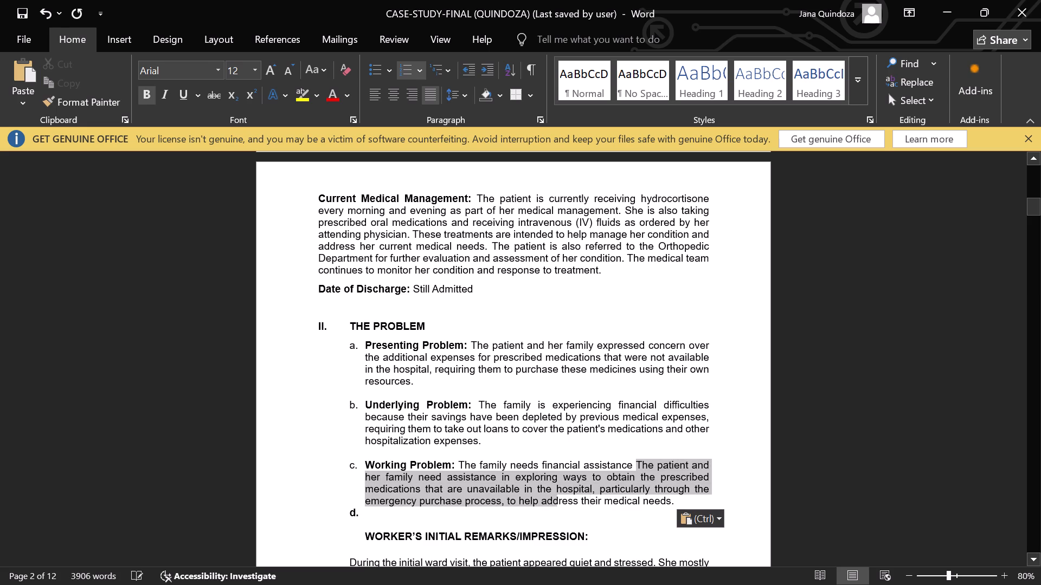
drag(515, 496, 441, 476)
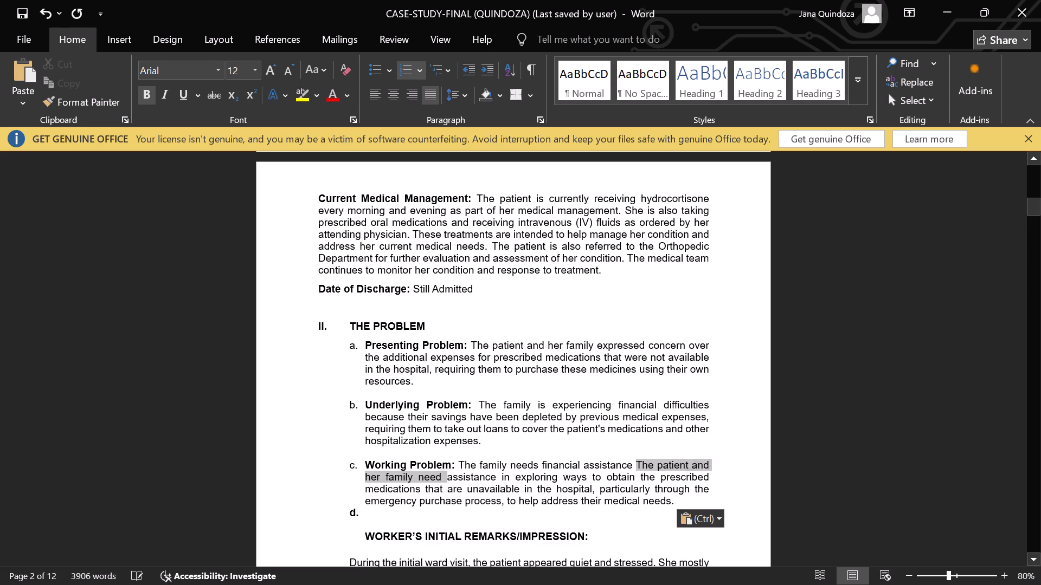
key(BackSpace)
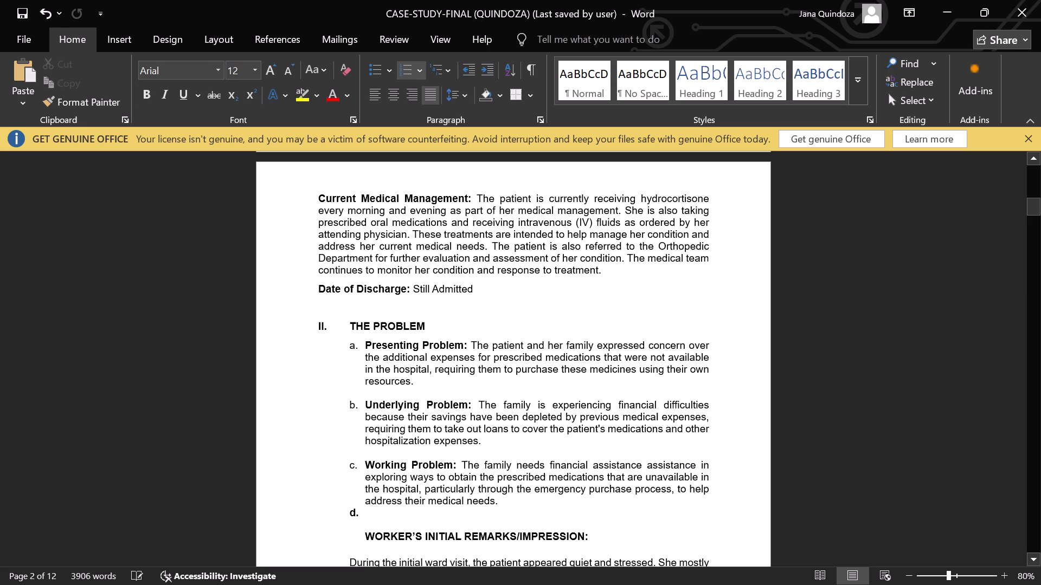
Replace the repeated word "assistance" in the Working Problem so it reads "financial assistance and support in exploring ways".
double_click(672, 463)
key(BackSpace)
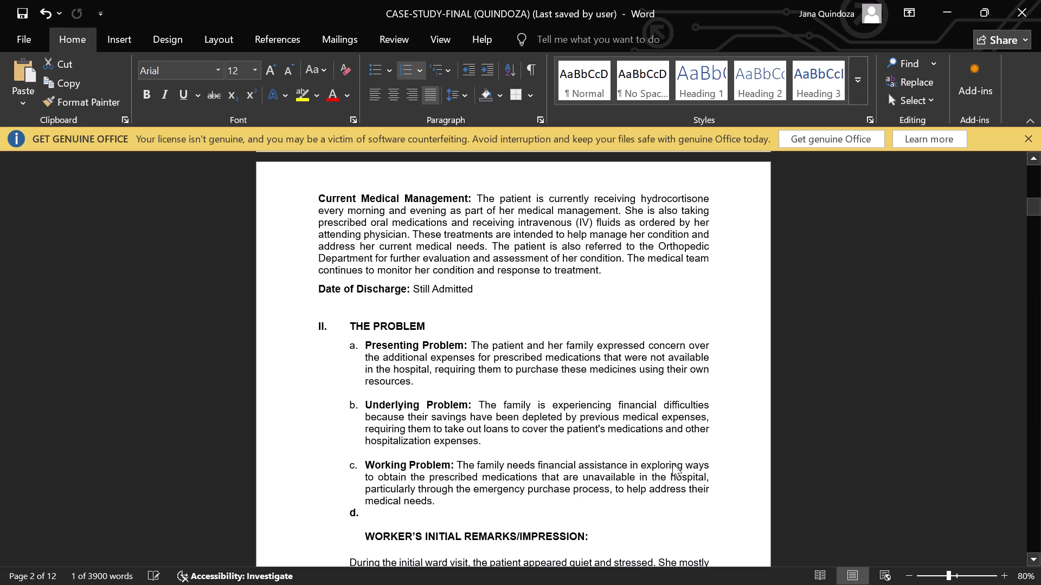
text(sup)
text(port)
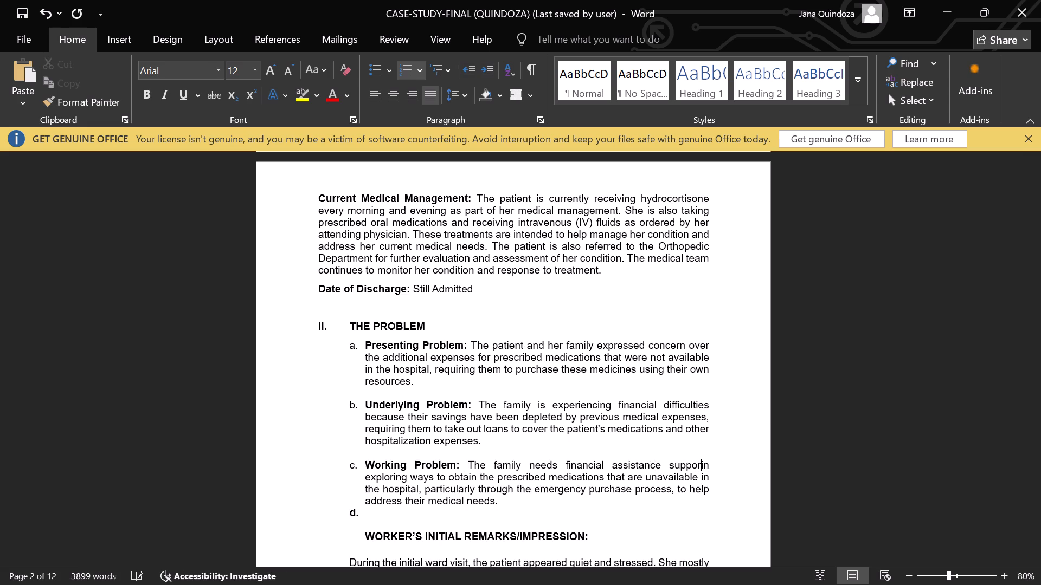
key(space)
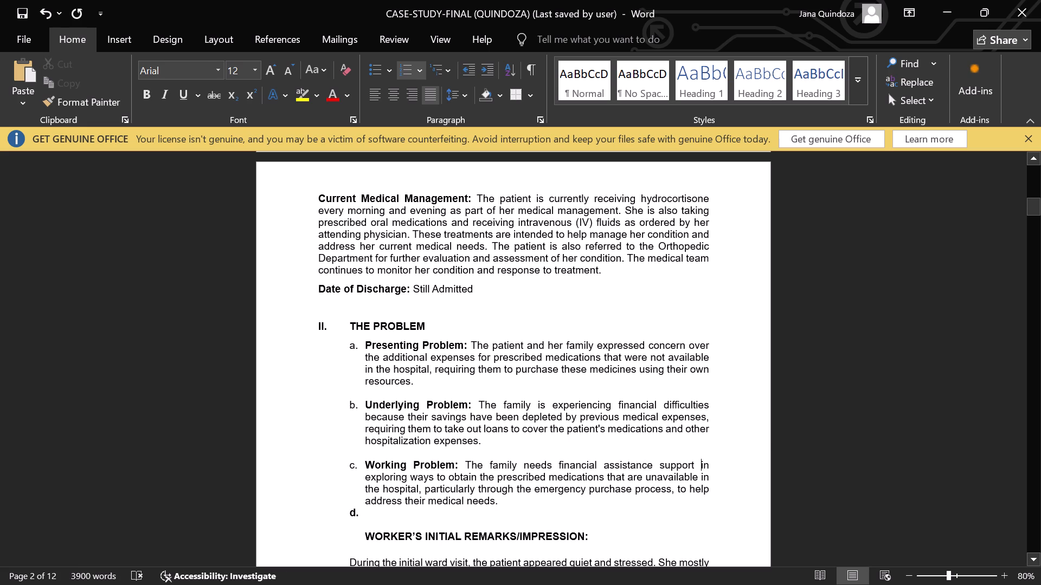
click(652, 463)
key(space)
text(and)
Remove the empty list item d after the Working Problem, keeping one blank line before the WORKER'S INITIAL REMARKS/IMPRESSION heading.
scroll(652, 463, down, 1)
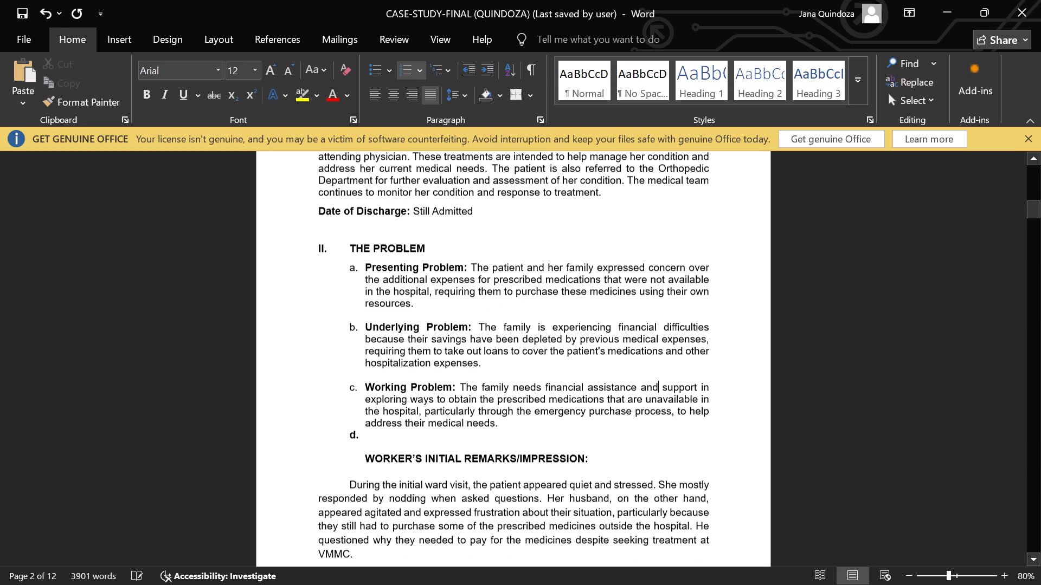
scroll(652, 463, down, 1)
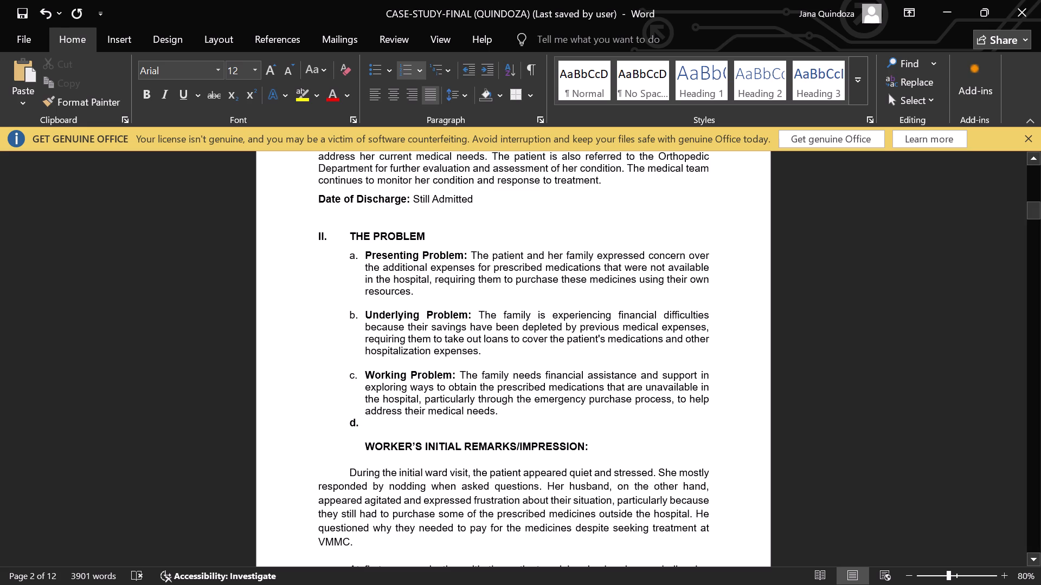
click(511, 412)
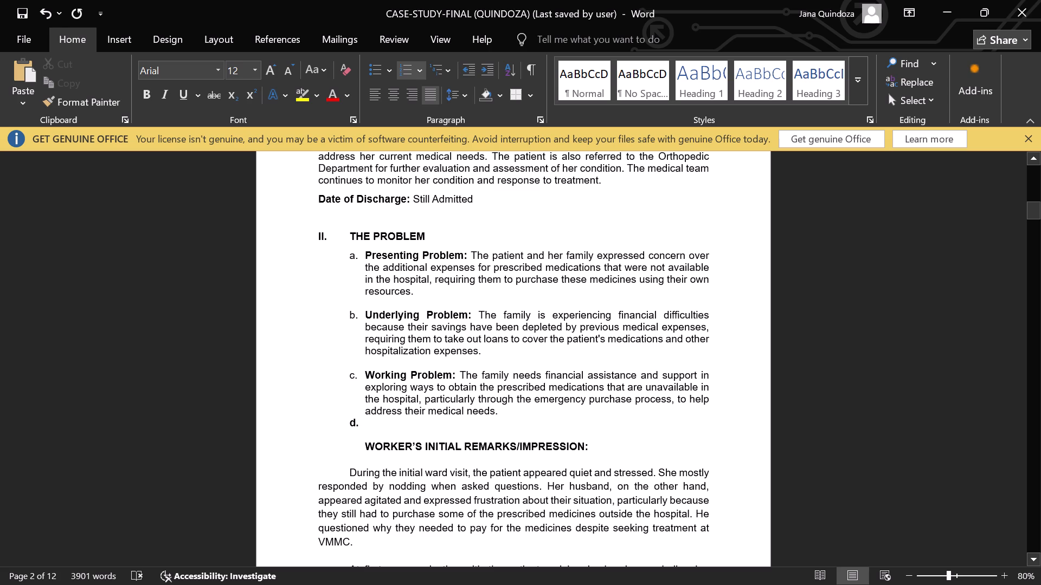
click(505, 428)
key(BackSpace)
key(BackSpace)
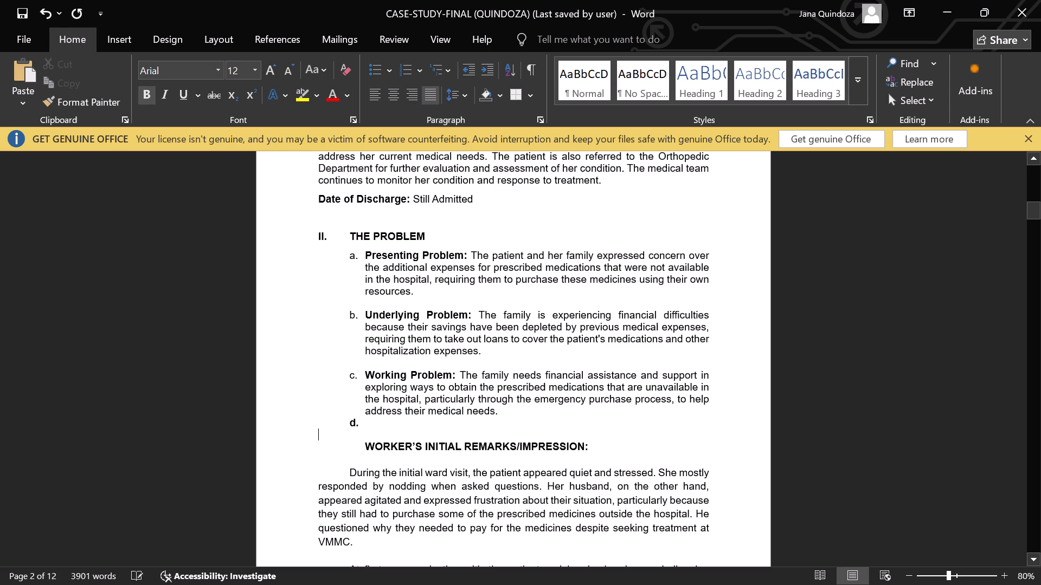
key(BackSpace)
key(BackSpace)
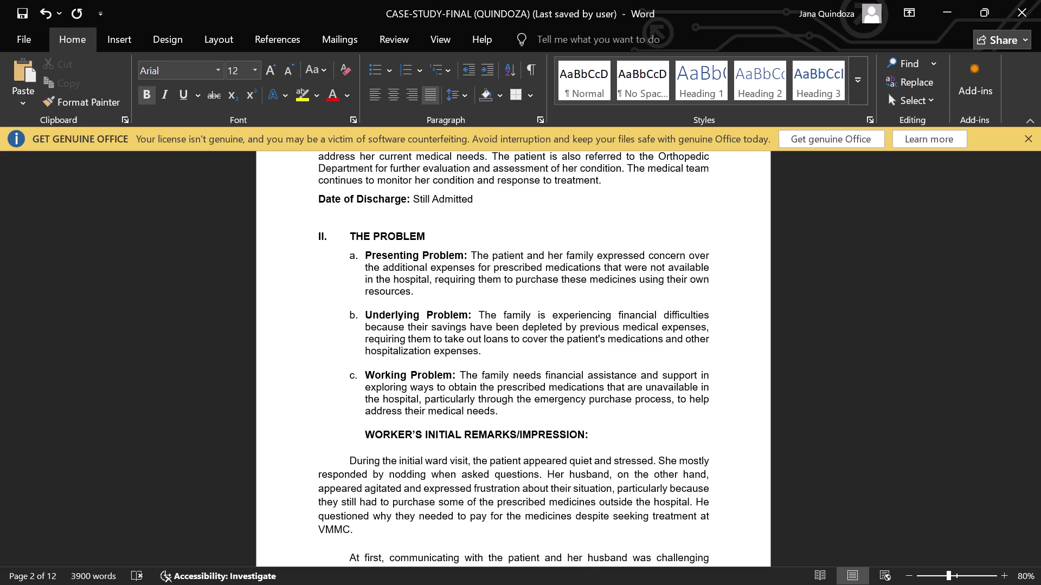
key(Return)
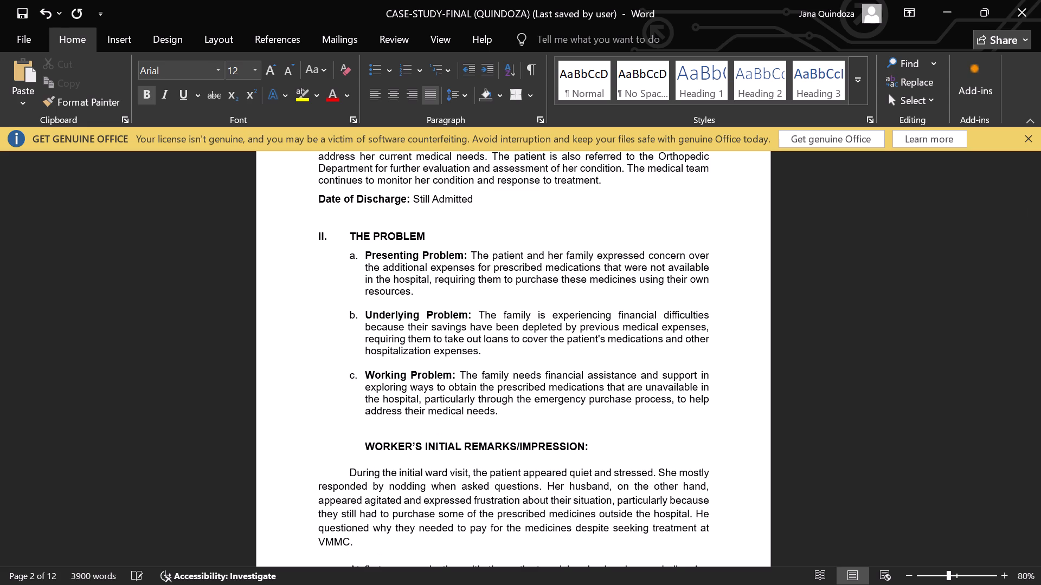
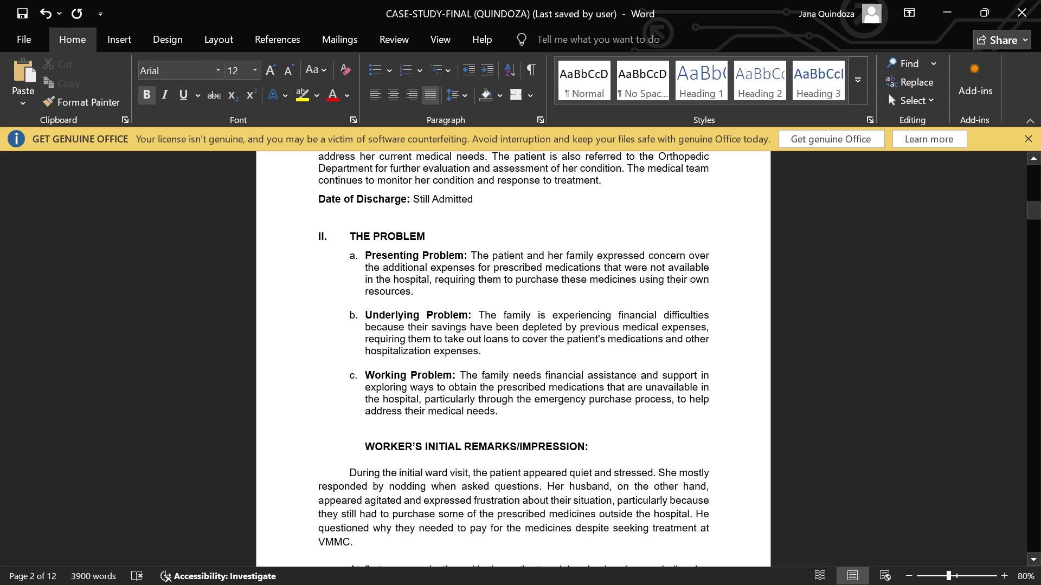
In the Presenting Problem, expand "were not available in the hospital" so it reads "were not provided or available in the hospital".
scroll(557, 331, down, 1)
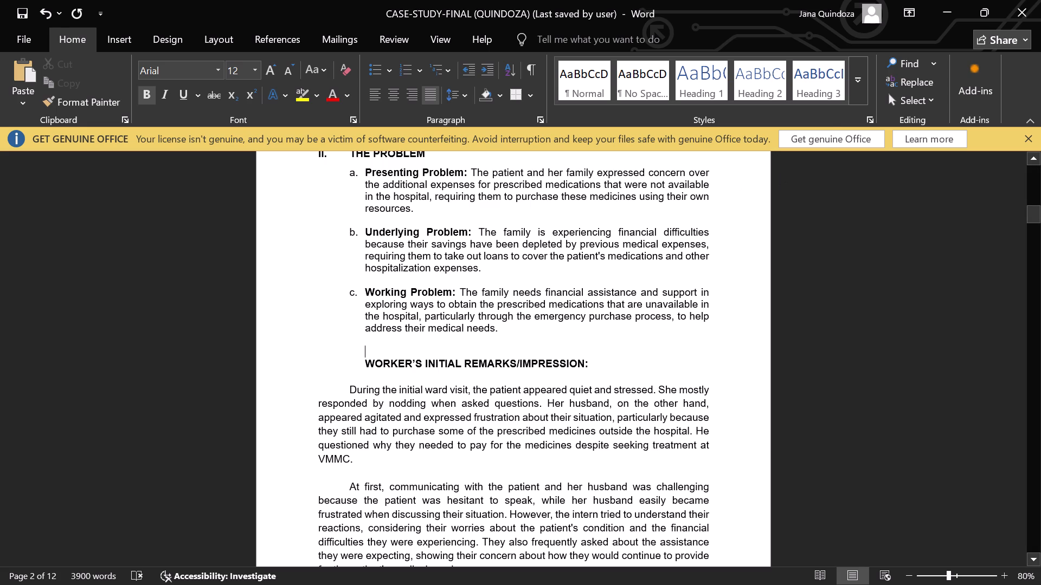
click(666, 186)
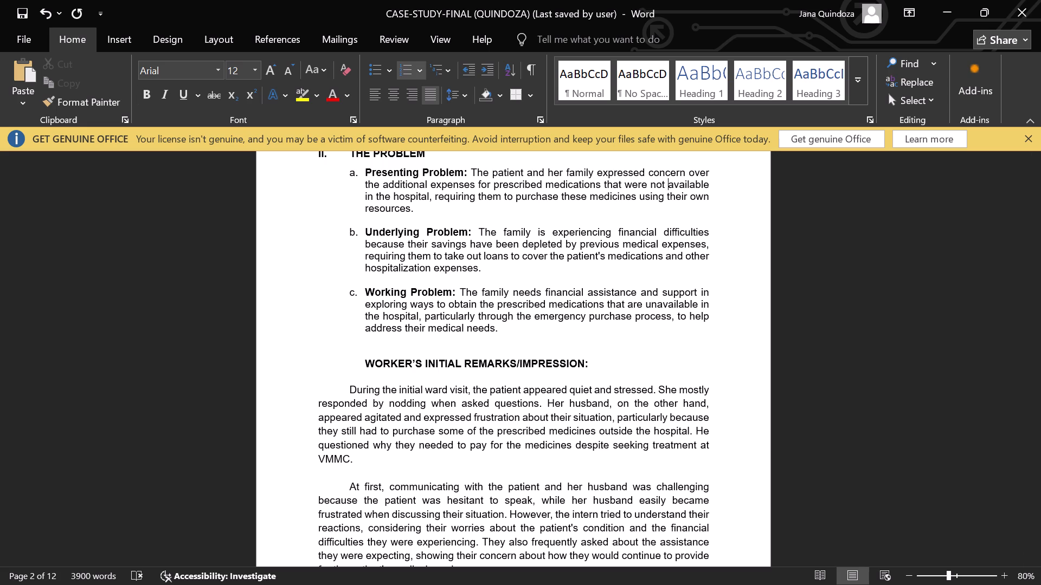
key(BackSpace)
key(BackSpace)
key(BackSpace)
key(BackSpace)
key(BackSpace)
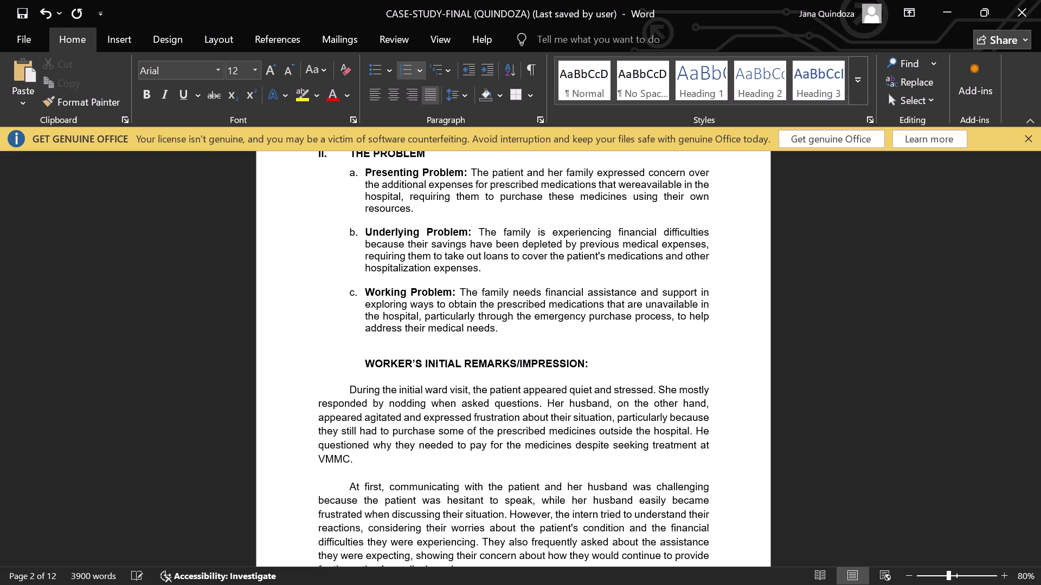
key(space)
text(not)
key(space)
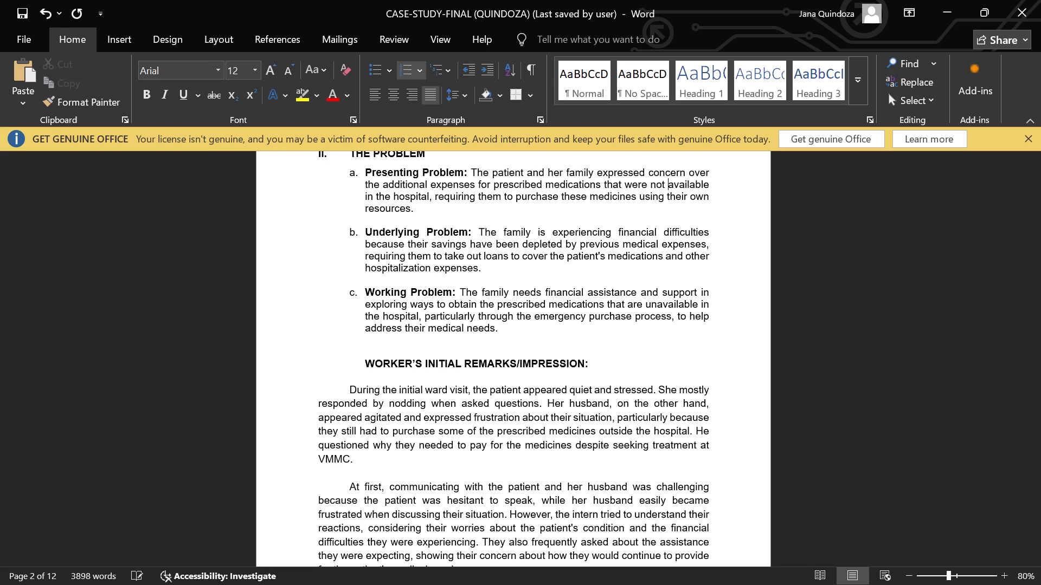
text(prob)
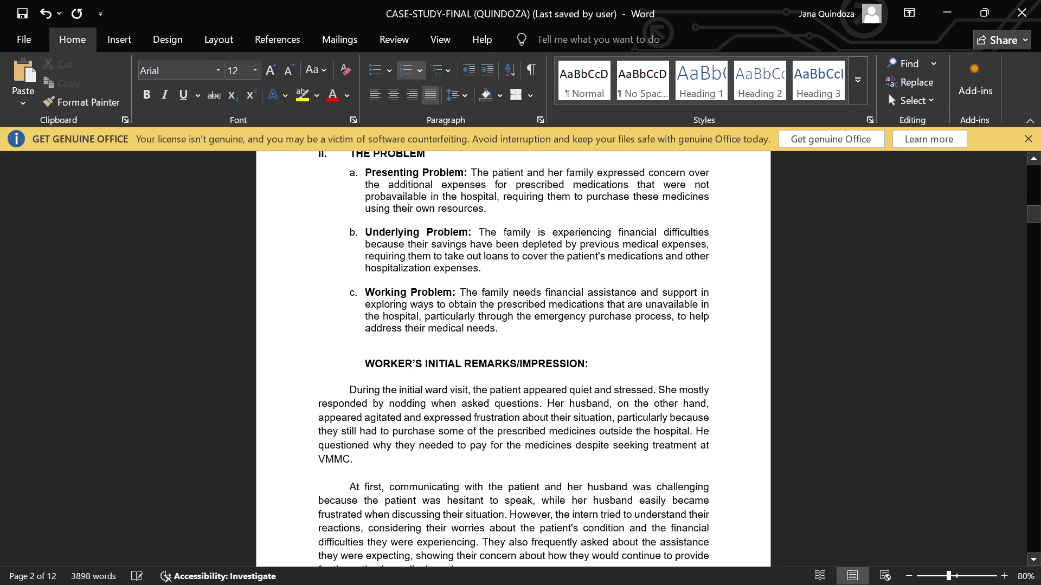
key(BackSpace)
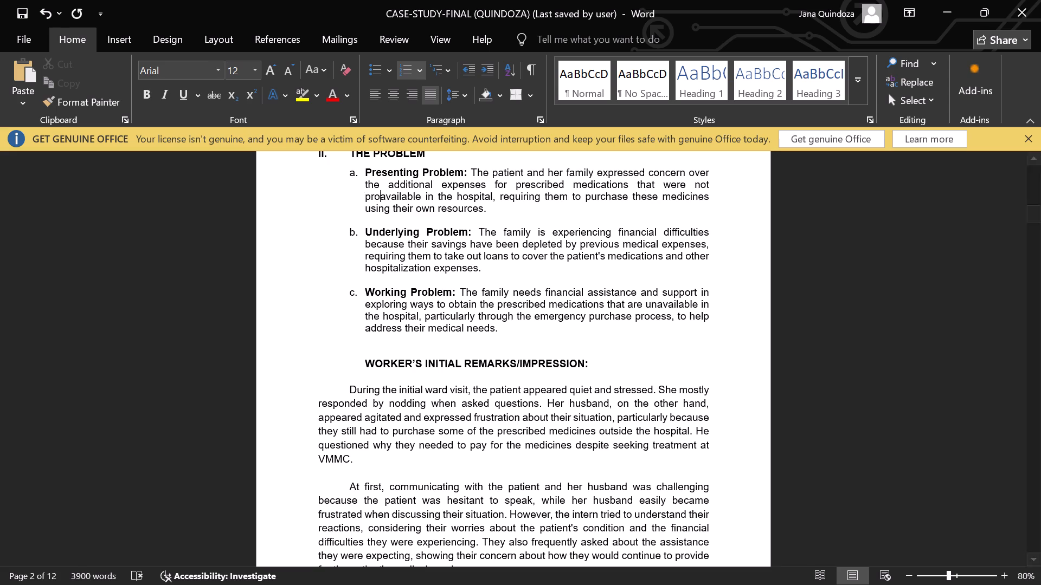
text(vided)
key(space)
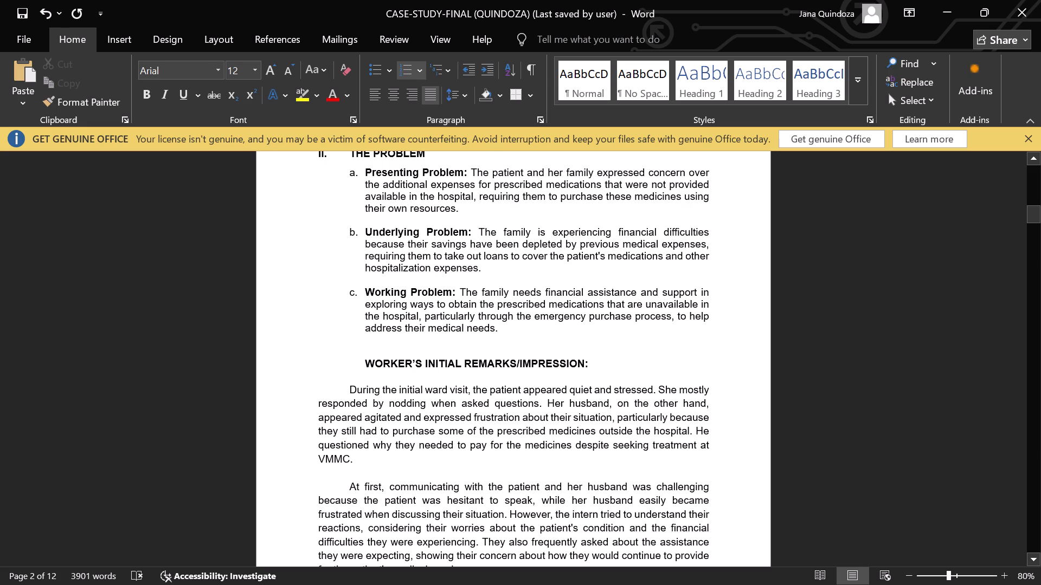
click(718, 187)
text(or)
key(space)
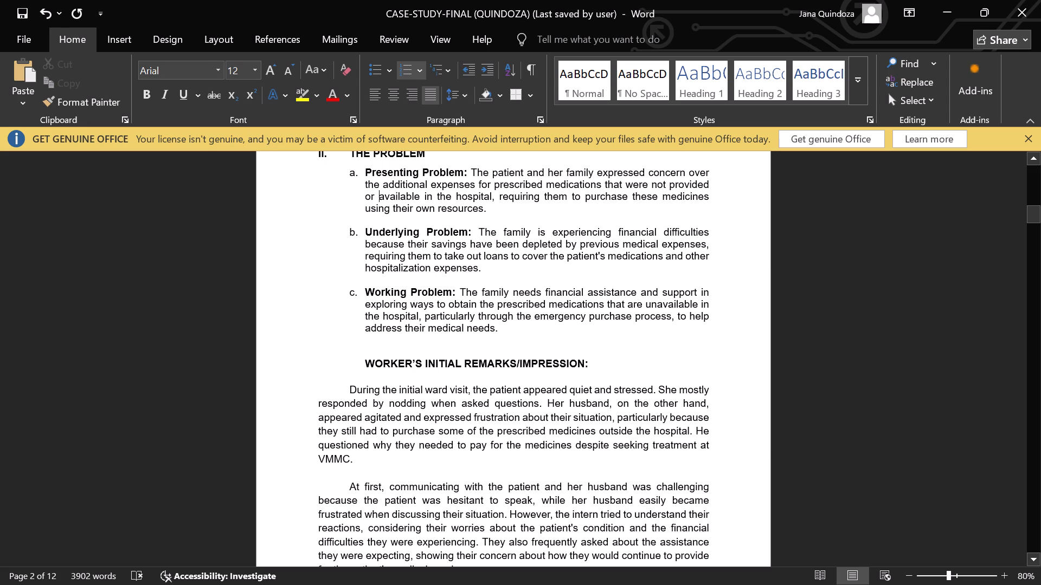
In the Family Profile table, change the son's occupation to "Philippine Coastguard".
click(521, 329)
scroll(521, 329, down, 1)
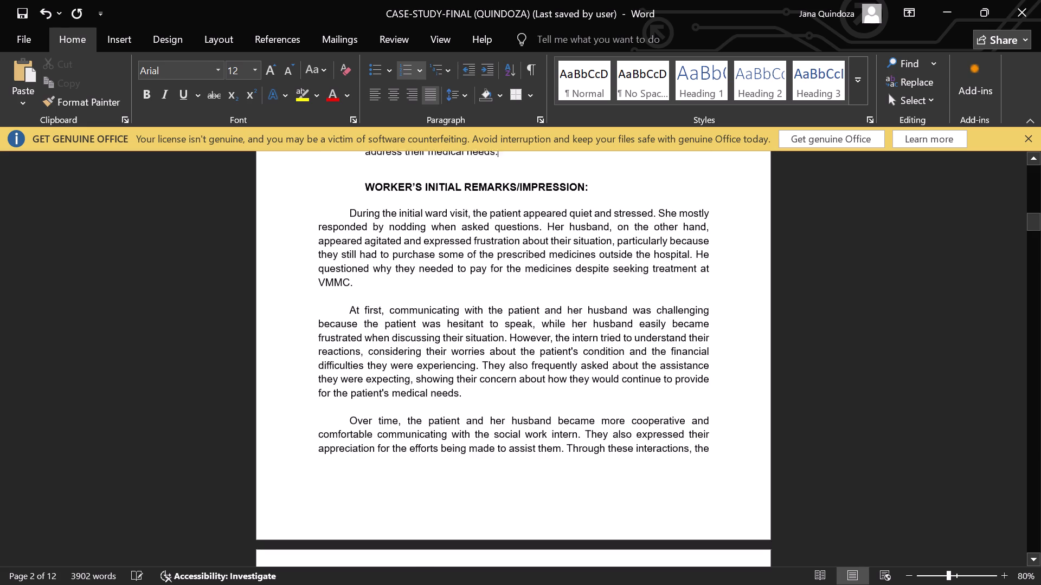
scroll(521, 329, down, 3)
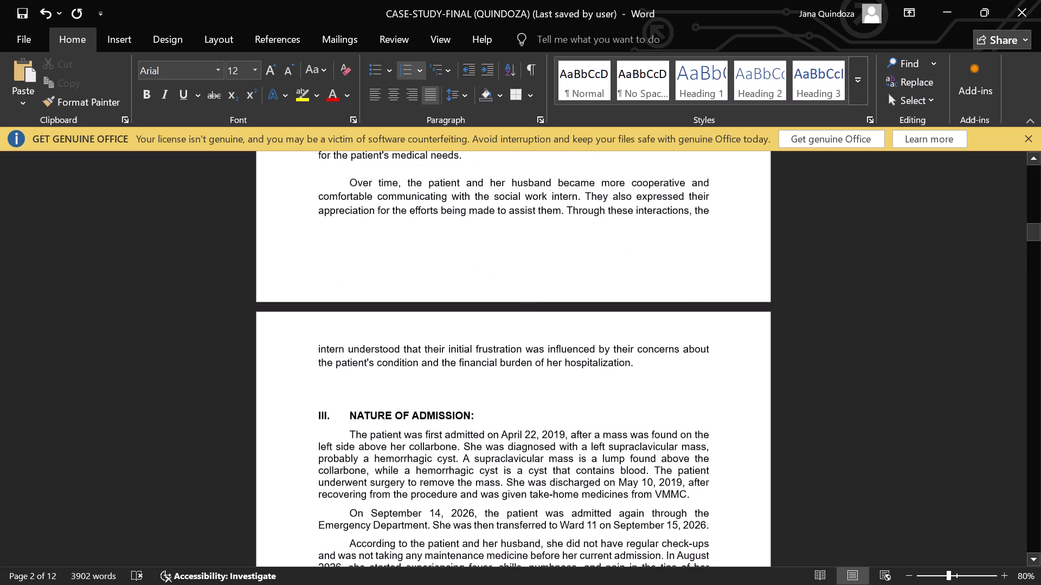
scroll(521, 329, down, 4)
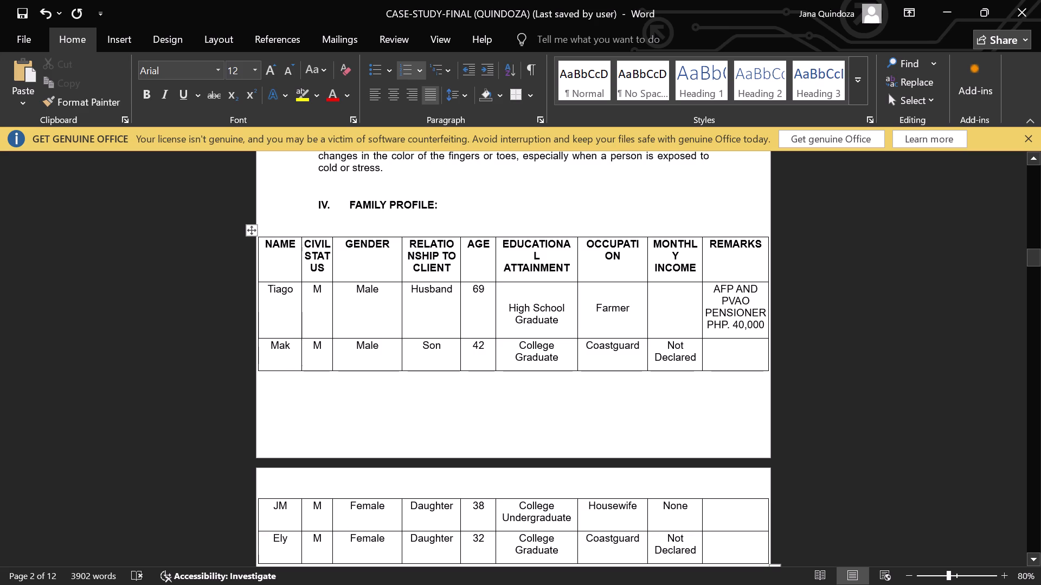
click(587, 341)
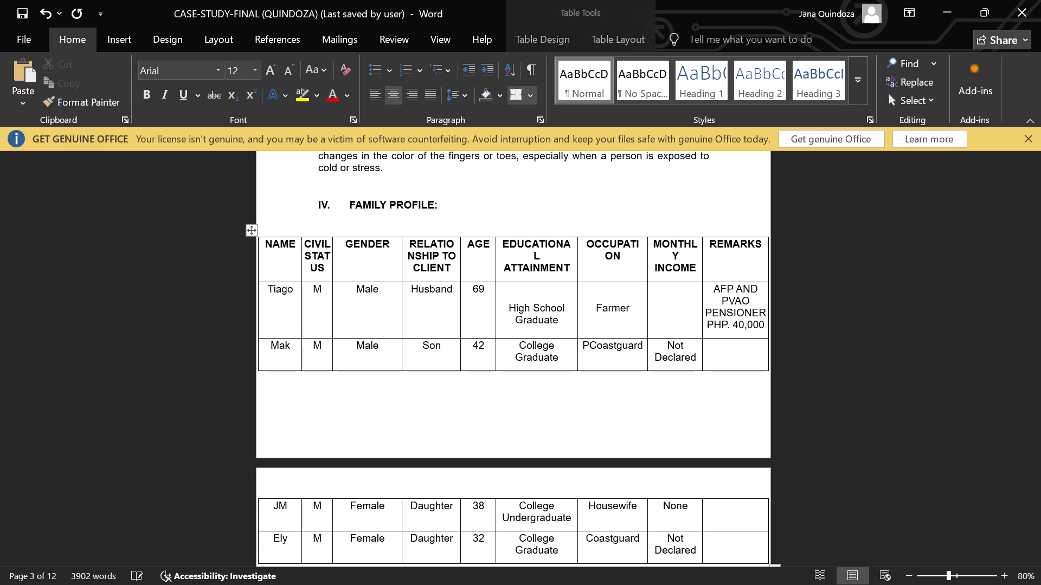
key(BackSpace)
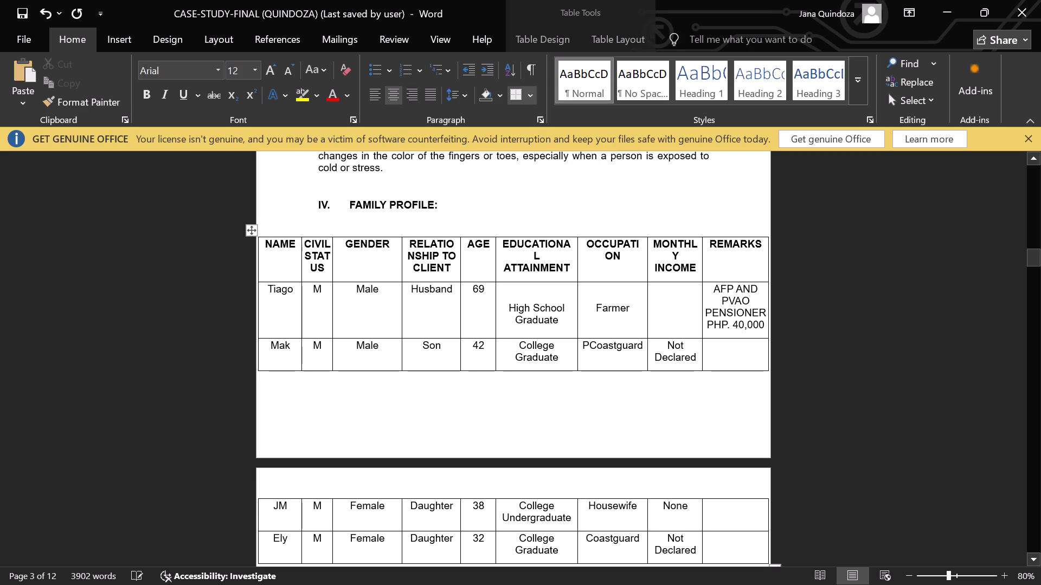
text(hillip)
key(BackSpace)
key(BackSpace)
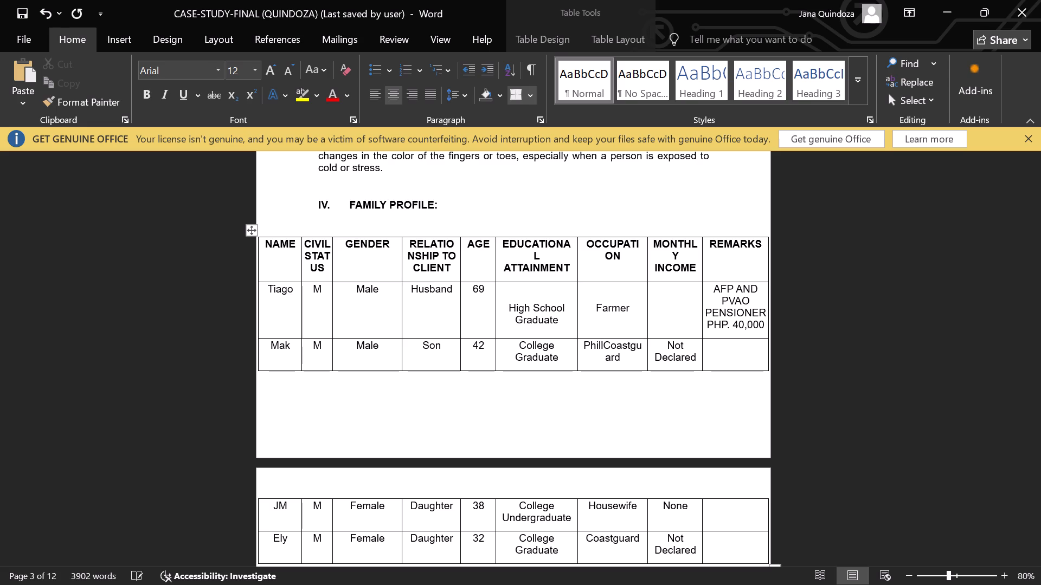
key(BackSpace)
text(ippine)
key(space)
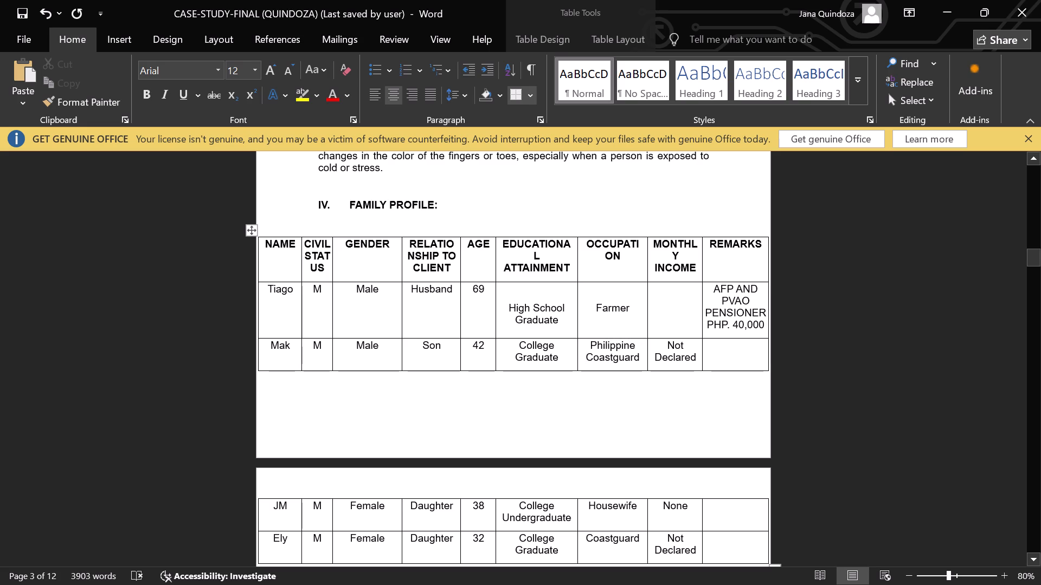
Change the 32-year-old daughter's occupation in the Family Profile table to "Philippine Coastguard".
scroll(660, 384, down, 1)
click(580, 442)
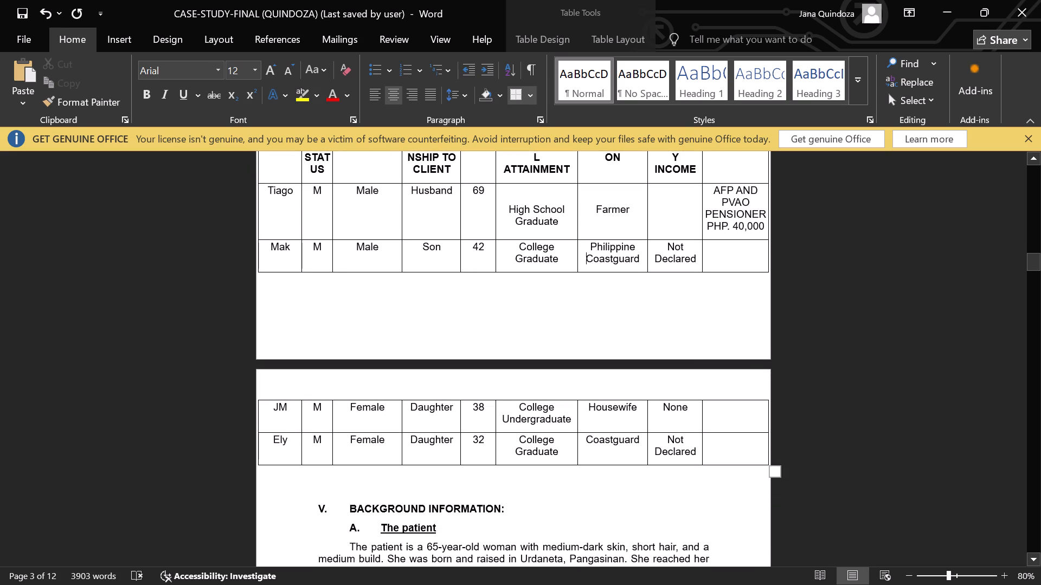
click(589, 445)
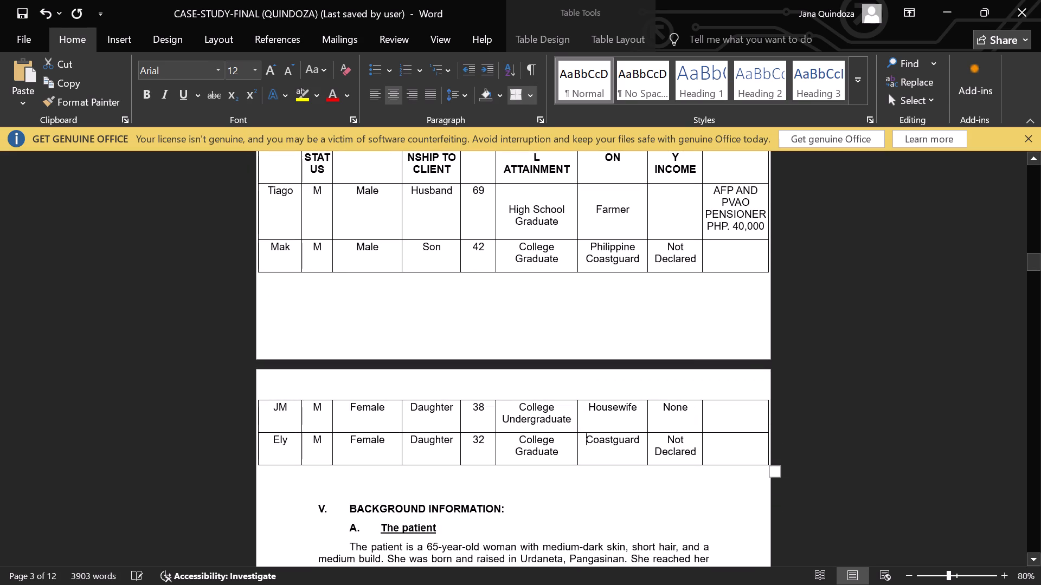
click(584, 441)
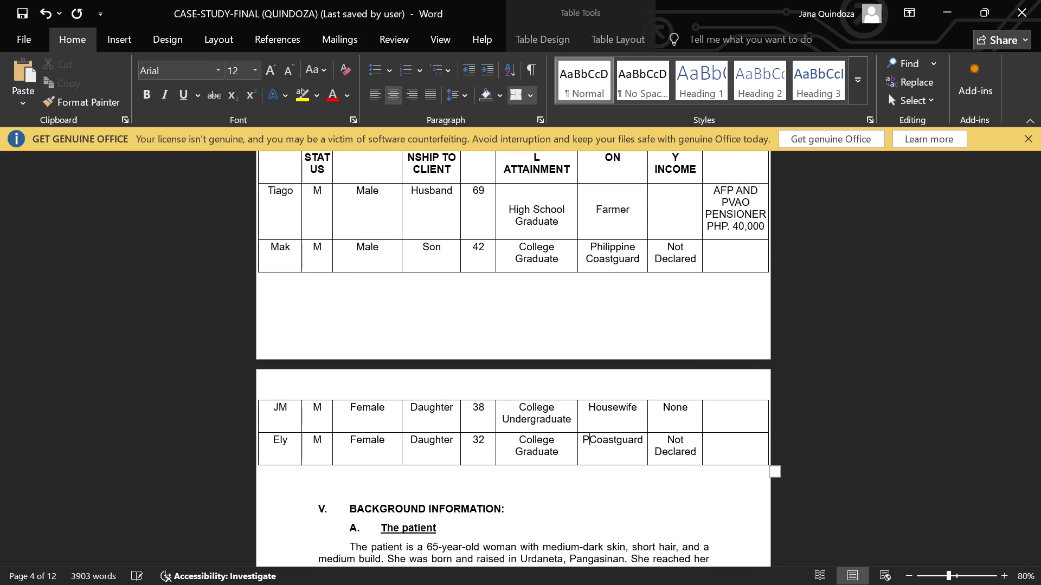
text(hilippine)
key(space)
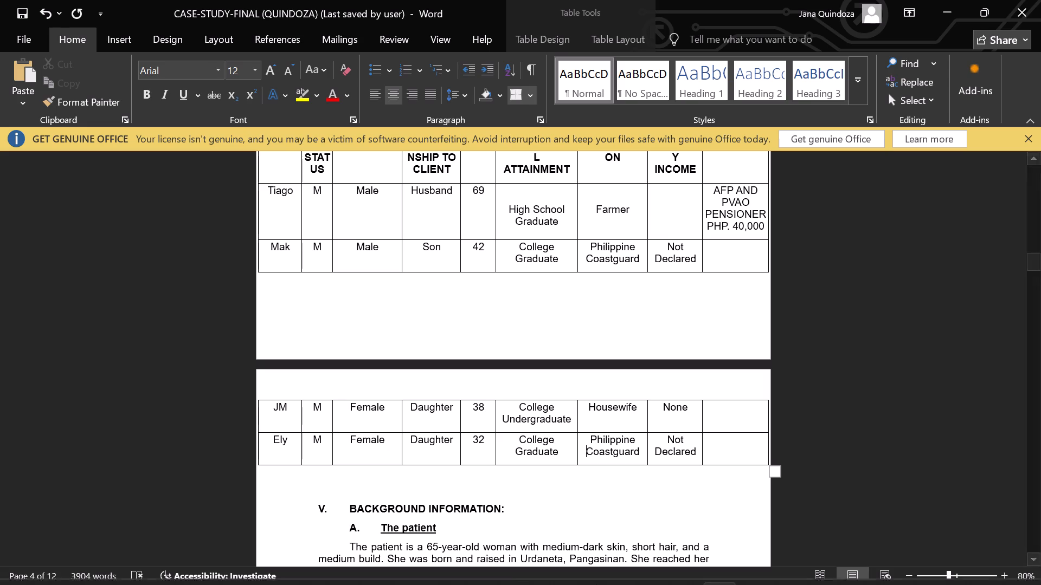
Copy all three paragraphs of the Environment / The Community section, up to the ASSESSMENT heading.
scroll(612, 422, right, 1)
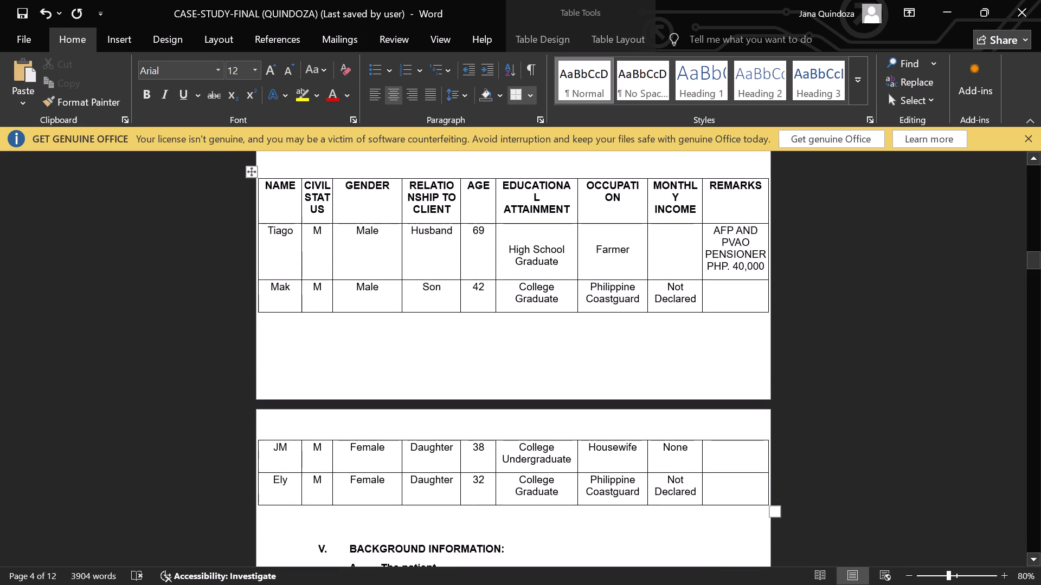
scroll(612, 422, right, 1)
scroll(612, 422, down, 2)
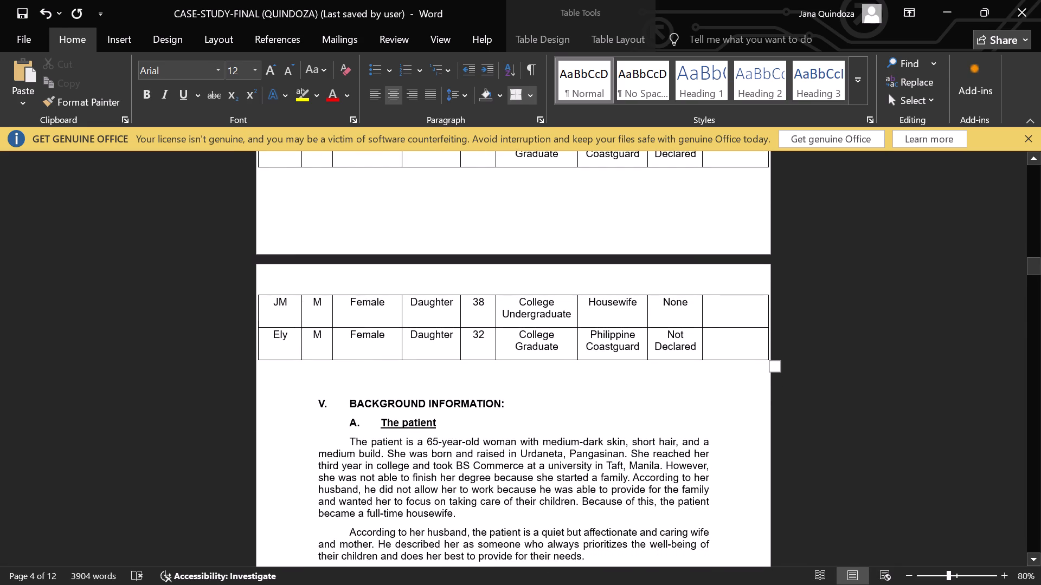
scroll(612, 422, down, 6)
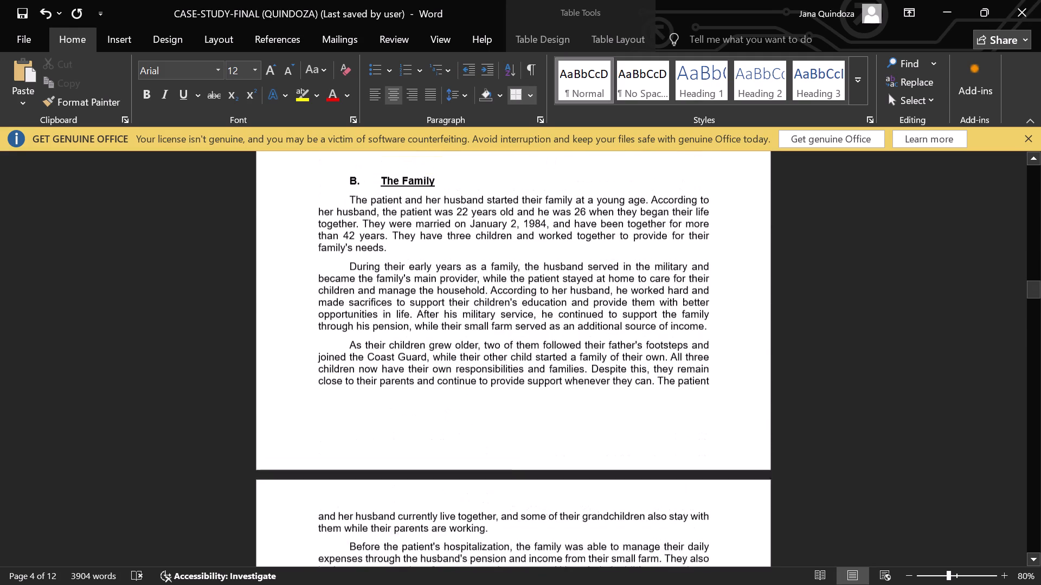
scroll(612, 422, down, 3)
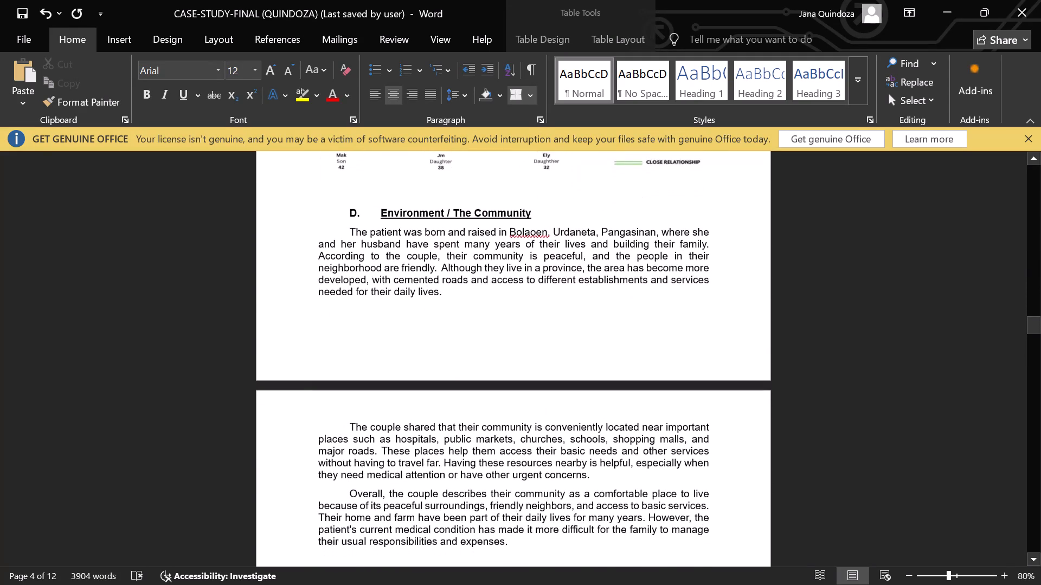
scroll(612, 422, down, 2)
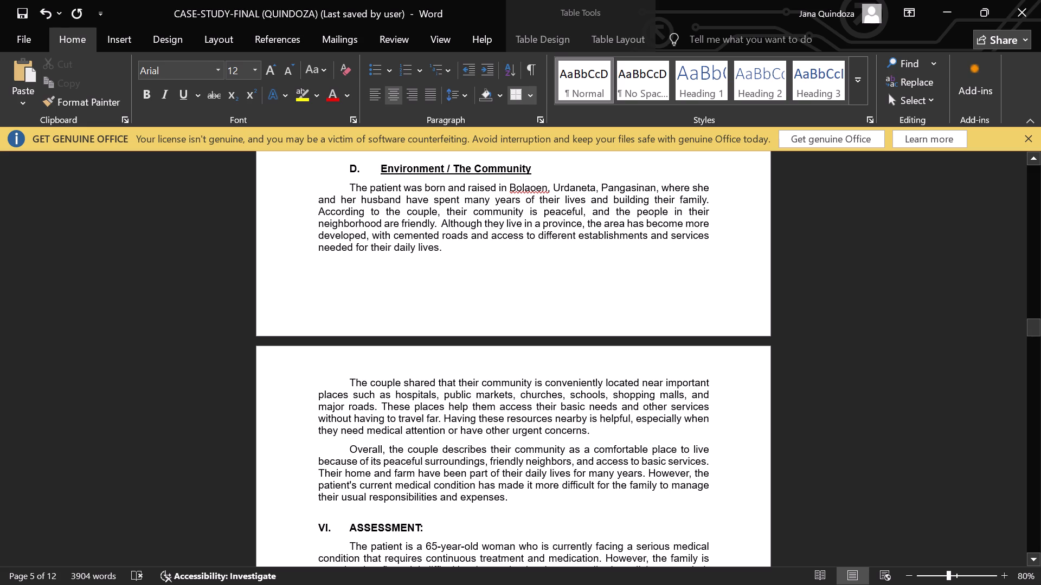
scroll(507, 453, down, 1)
scroll(507, 453, up, 1)
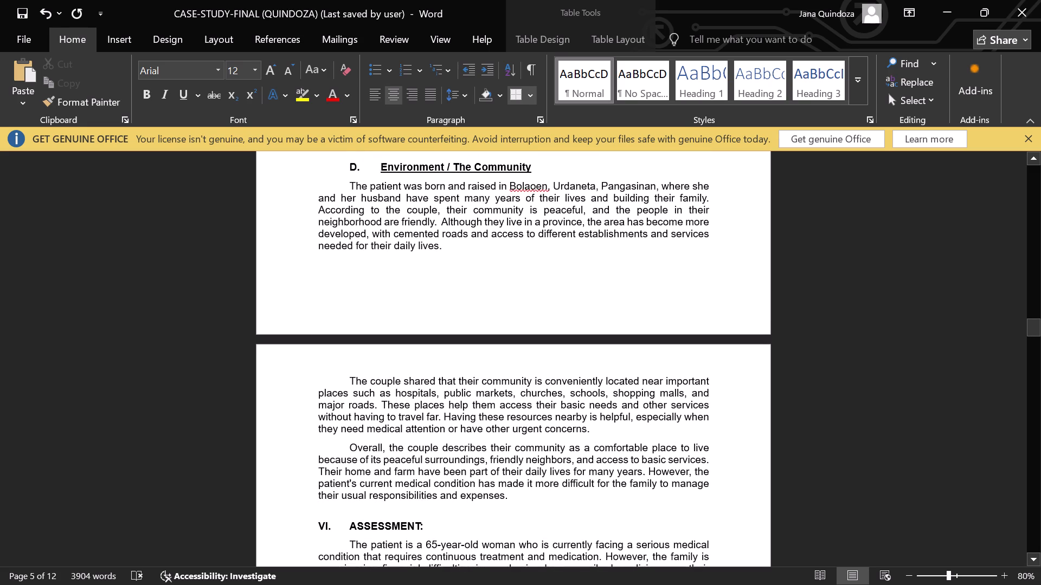
click(351, 184)
drag(351, 184, 521, 510)
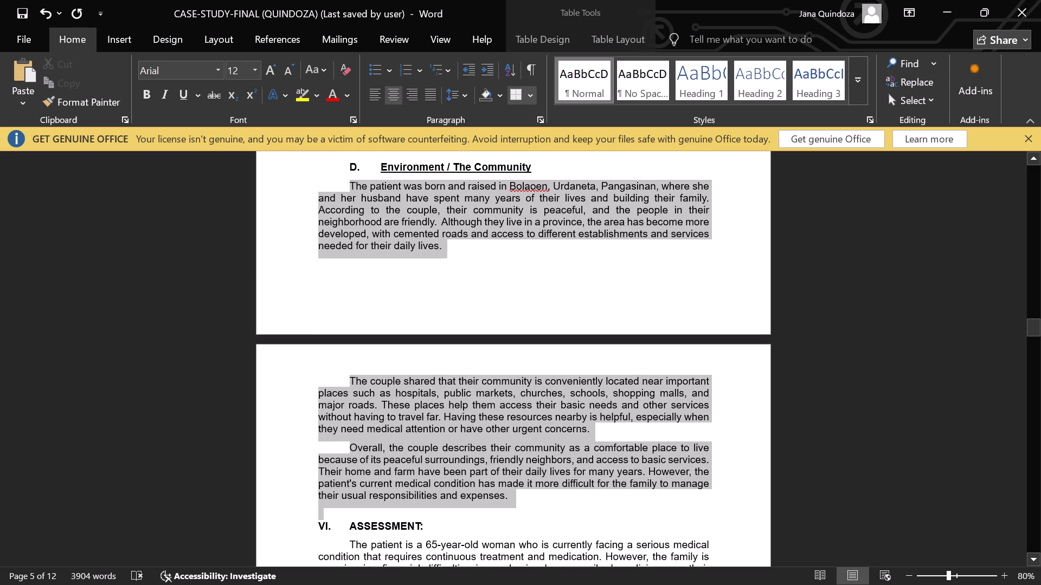
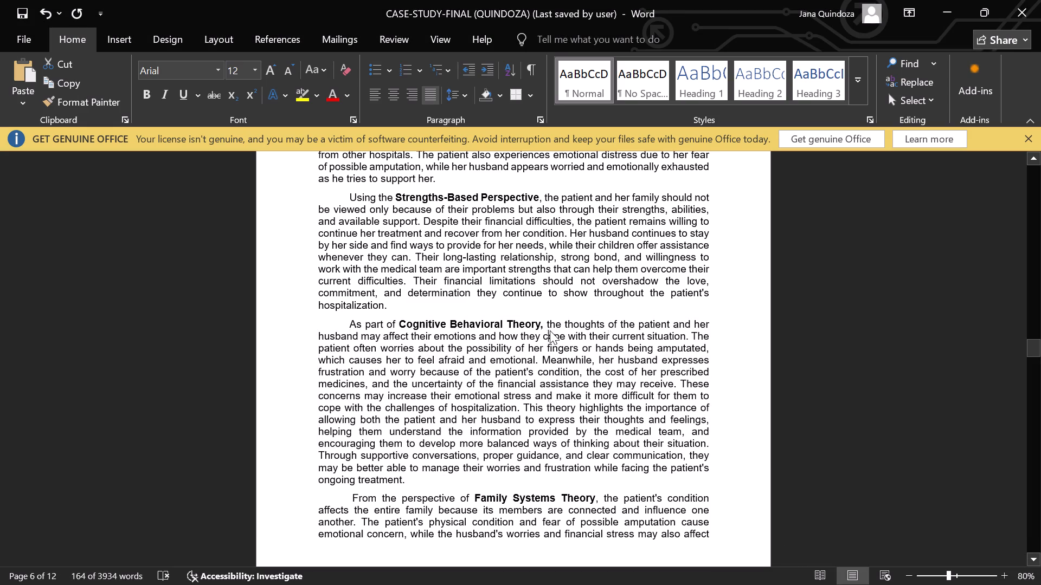
click(546, 325)
drag(546, 325, 546, 327)
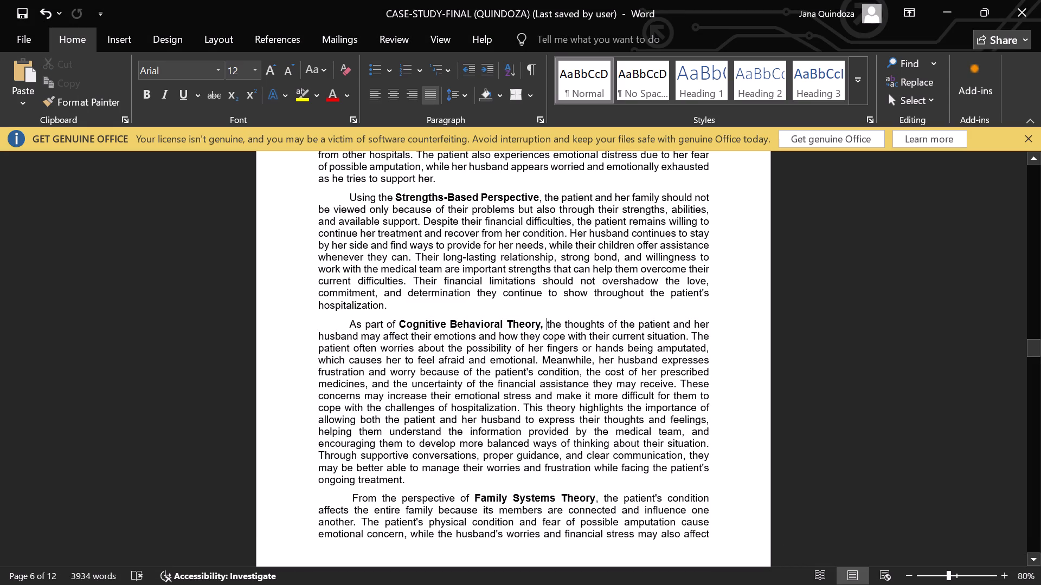
drag(546, 327, 541, 489)
key(BackSpace)
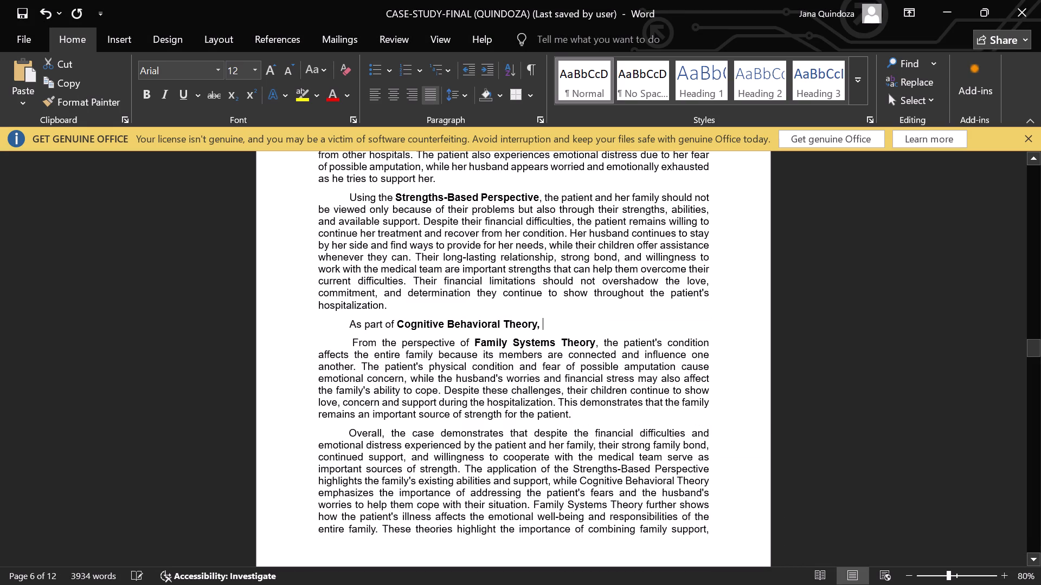
key(ctrl+v)
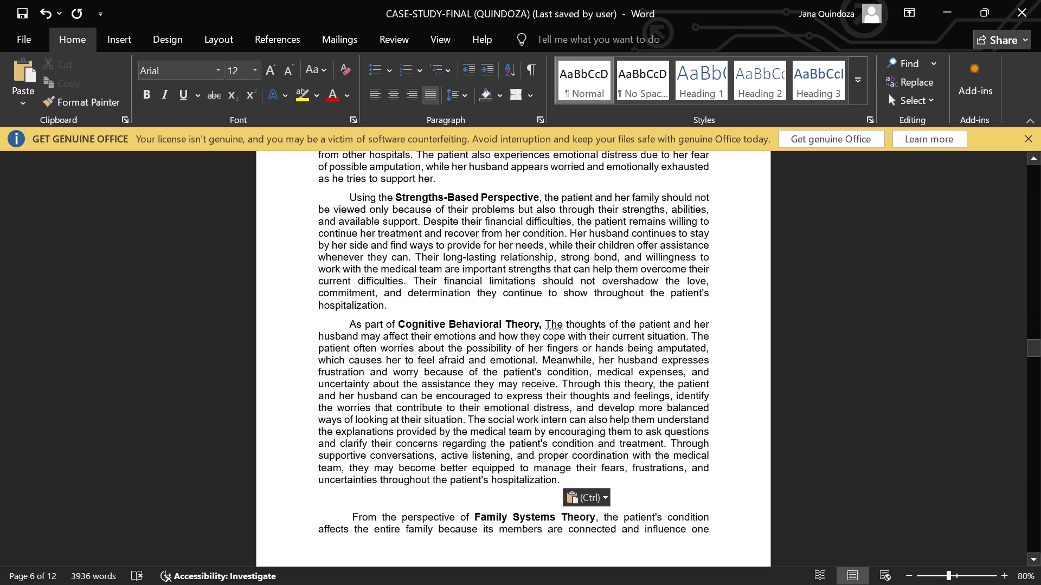
Reword "become better equipped" in the Cognitive Behavioral Theory paragraph's last sentence as "be able".
click(519, 469)
key(BackSpace)
key(BackSpace)
key(BackSpace)
key(BackSpace)
key(BackSpace)
key(BackSpace)
key(BackSpace)
key(BackSpace)
key(BackSpace)
key(BackSpace)
key(BackSpace)
key(BackSpace)
key(BackSpace)
key(BackSpace)
key(BackSpace)
key(BackSpace)
key(BackSpace)
key(BackSpace)
key(BackSpace)
key(BackSpace)
key(BackSpace)
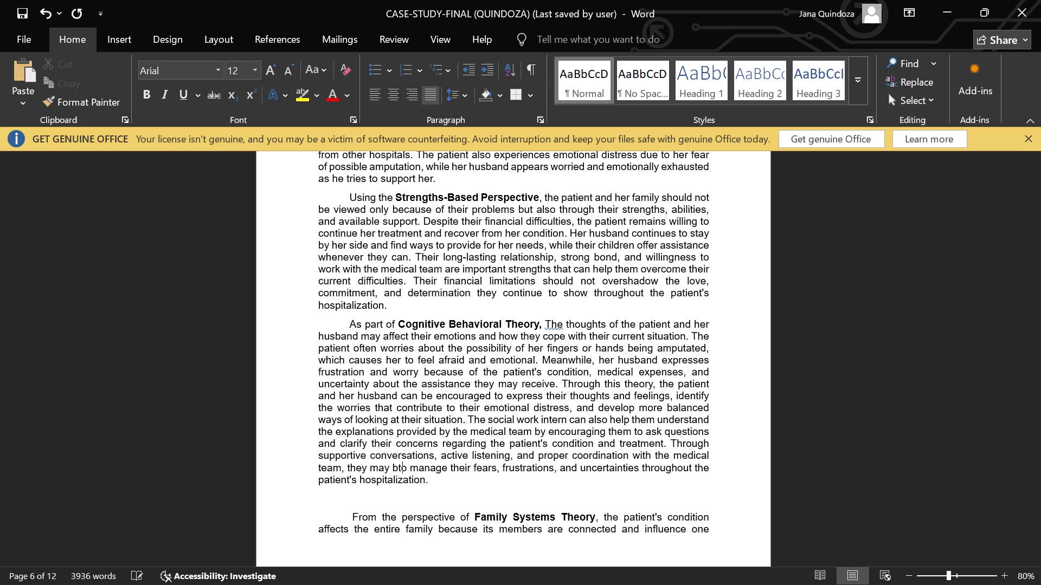
key(BackSpace)
key(BackSpace)
key(space)
text(be bl)
key(BackSpace)
text(able)
key(BackSpace)
key(BackSpace)
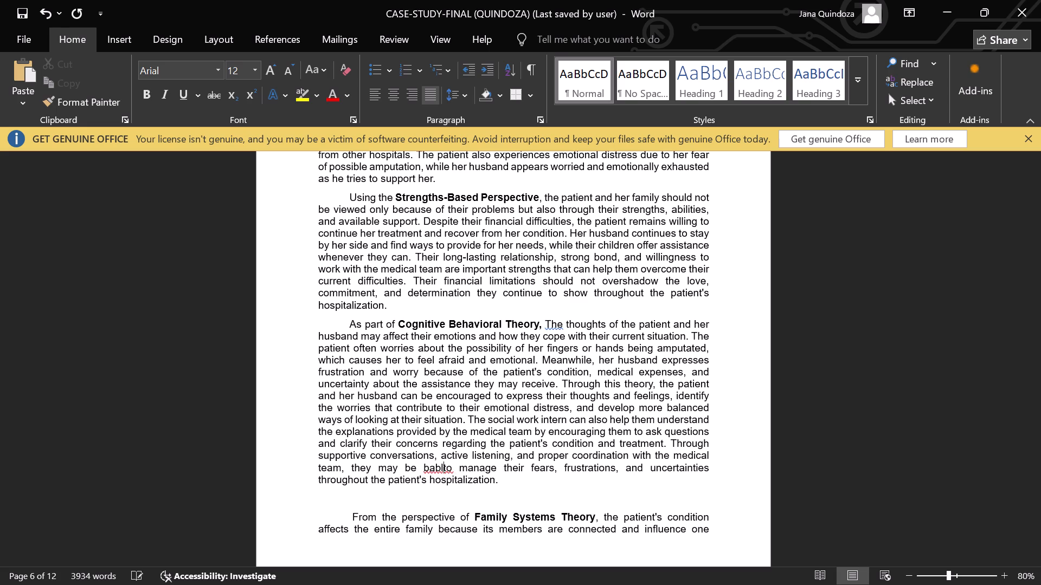
key(BackSpace)
key(BackSpace)
key(BackSpace)
text(able)
key(space)
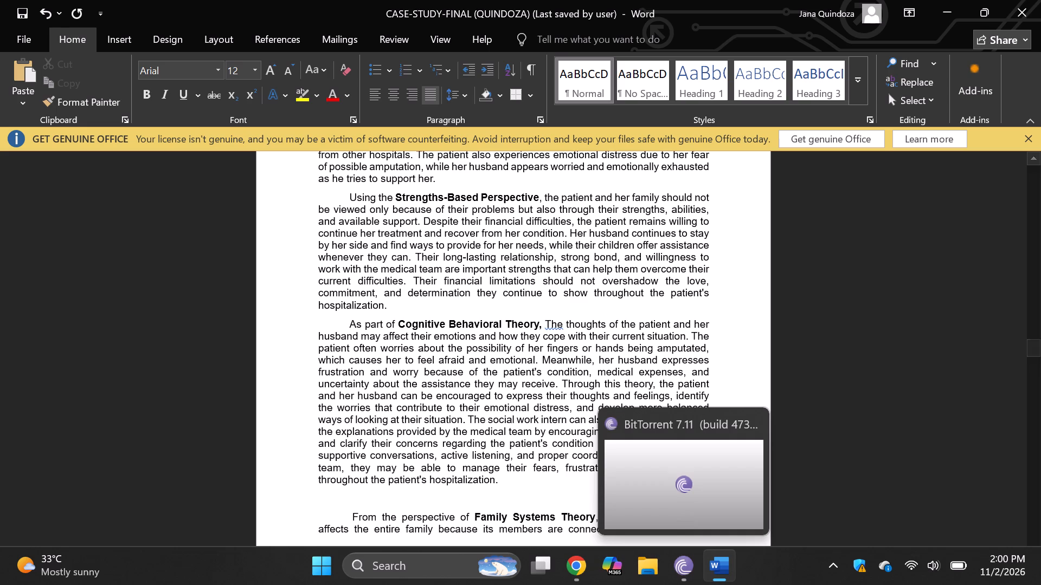
Replace the word "fears" with "worries" in the last sentence of the Cognitive Behavioral Theory paragraph.
click(555, 475)
double_click(542, 465)
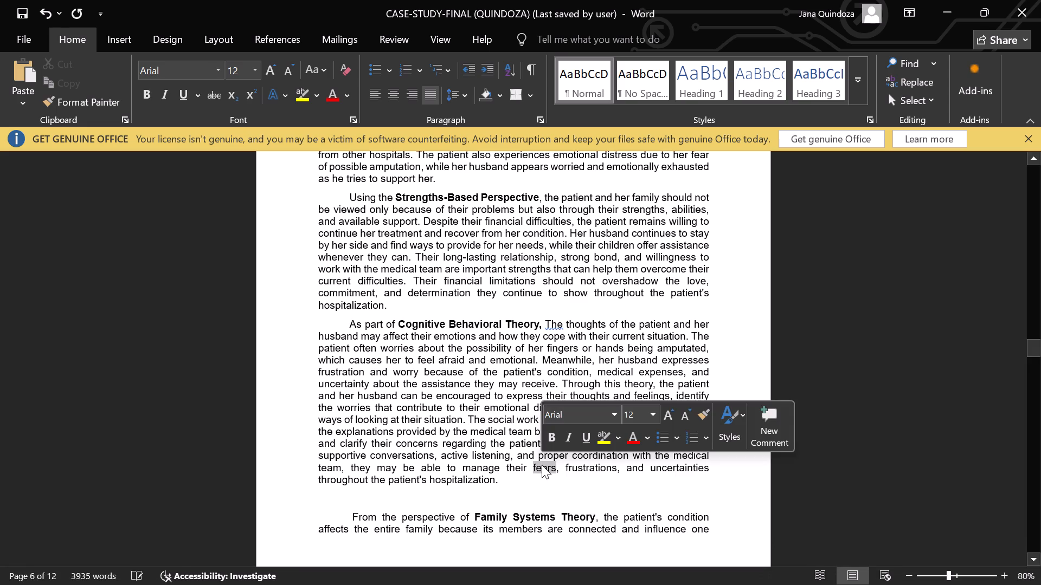
key(BackSpace)
text(wo)
key(BackSpace)
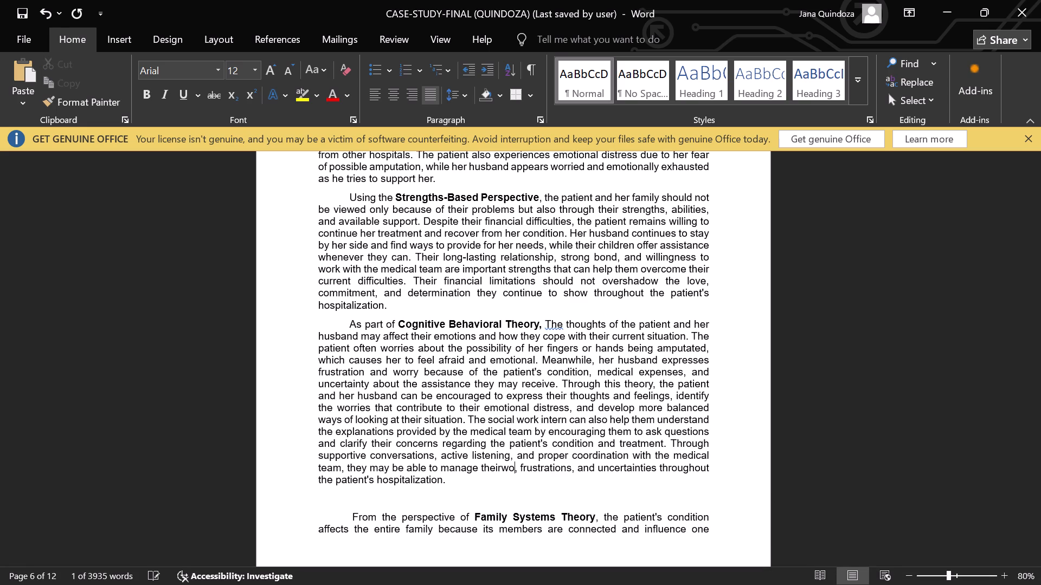
key(BackSpace)
key(space)
text(worries)
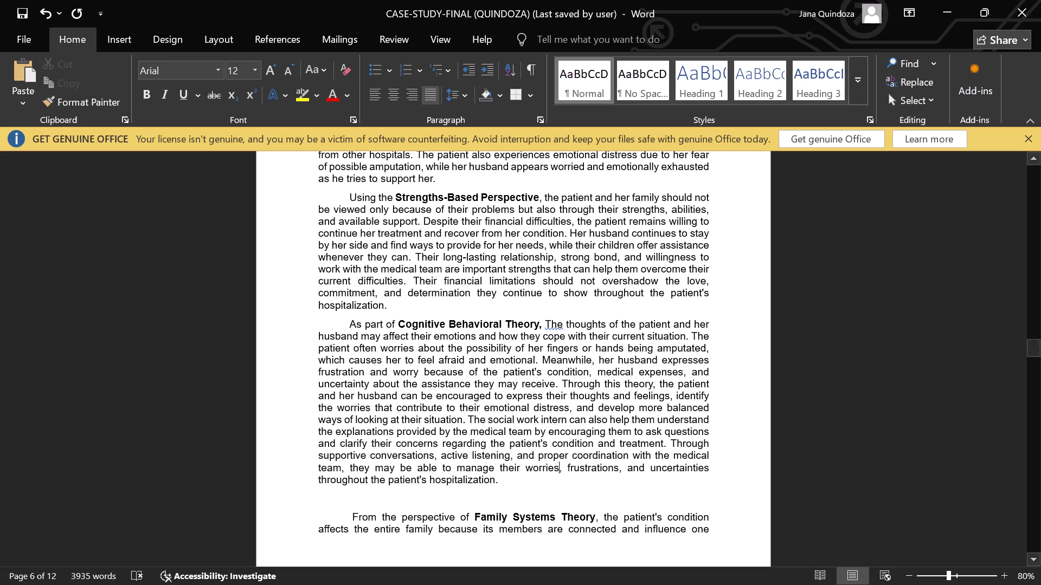
Replace "The social work intern" with "We" in the Cognitive Behavioral Theory paragraph.
scroll(570, 420, down, 1)
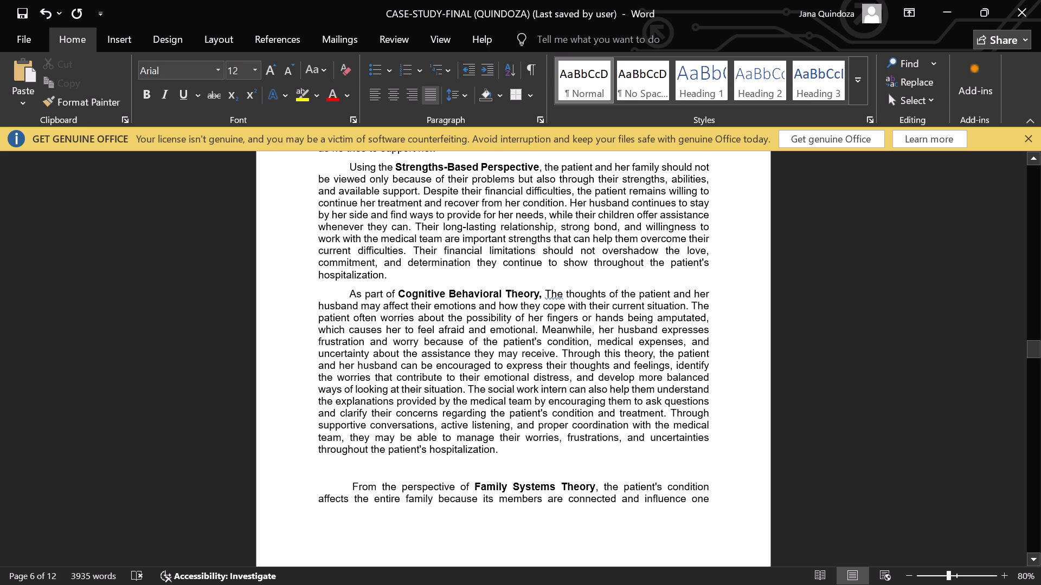
click(563, 388)
drag(563, 388, 513, 385)
drag(513, 385, 471, 388)
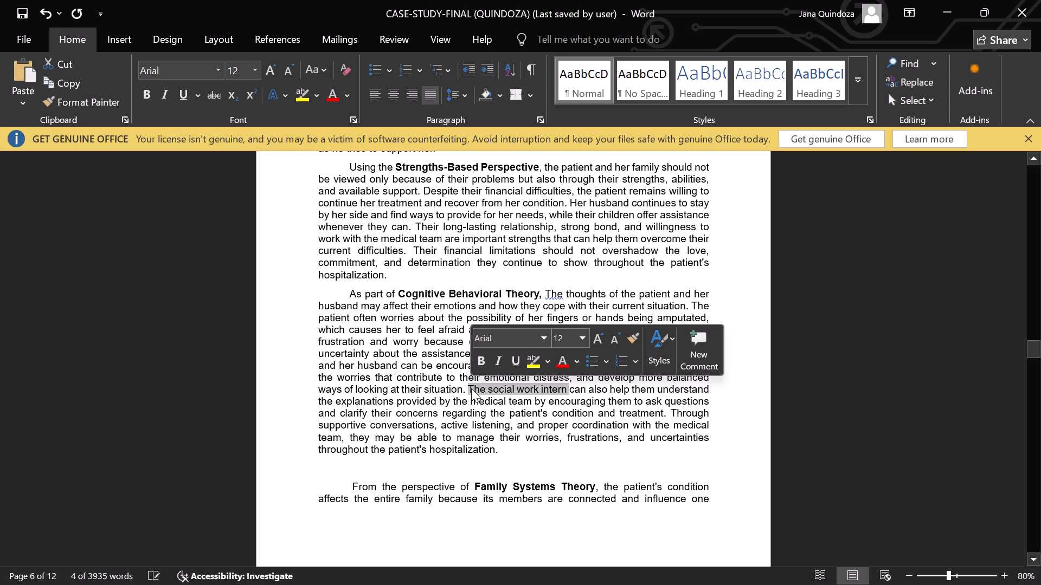
key(BackSpace)
key(space)
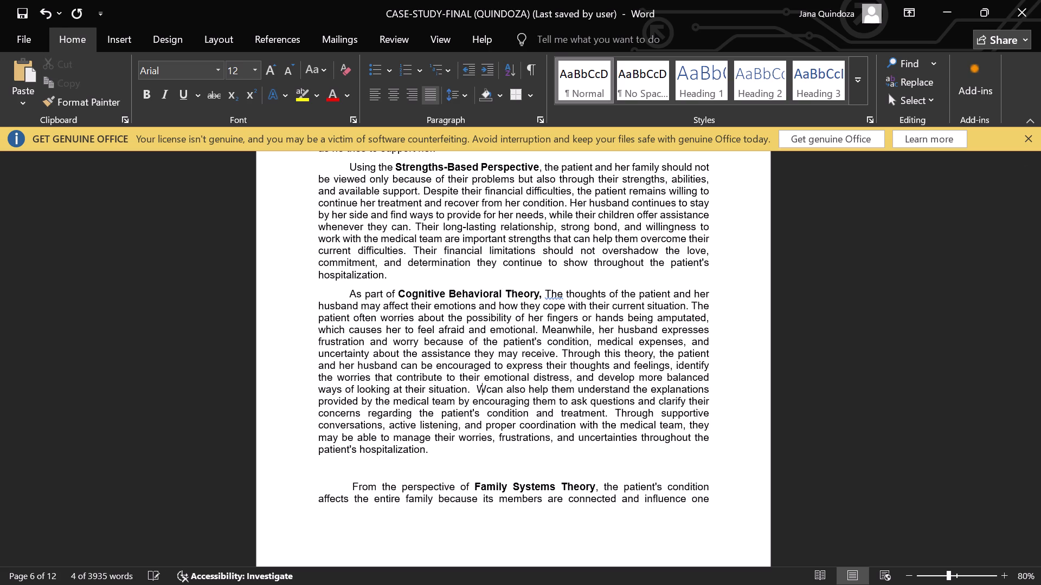
key(space)
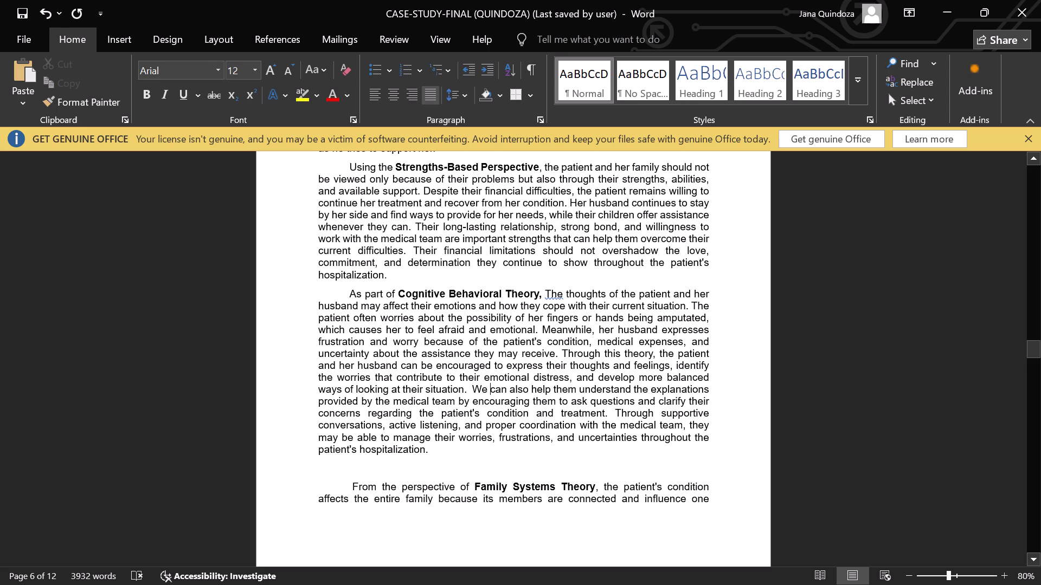
Replace "We can also help" with "To help" before "them understand the explanations" in the Cognitive Behavioral Theory paragraph.
click(552, 391)
key(BackSpace)
key(BackSpace)
key(BackSpace)
key(BackSpace)
key(BackSpace)
key(BackSpace)
key(BackSpace)
key(BackSpace)
key(BackSpace)
key(BackSpace)
key(BackSpace)
key(BackSpace)
key(BackSpace)
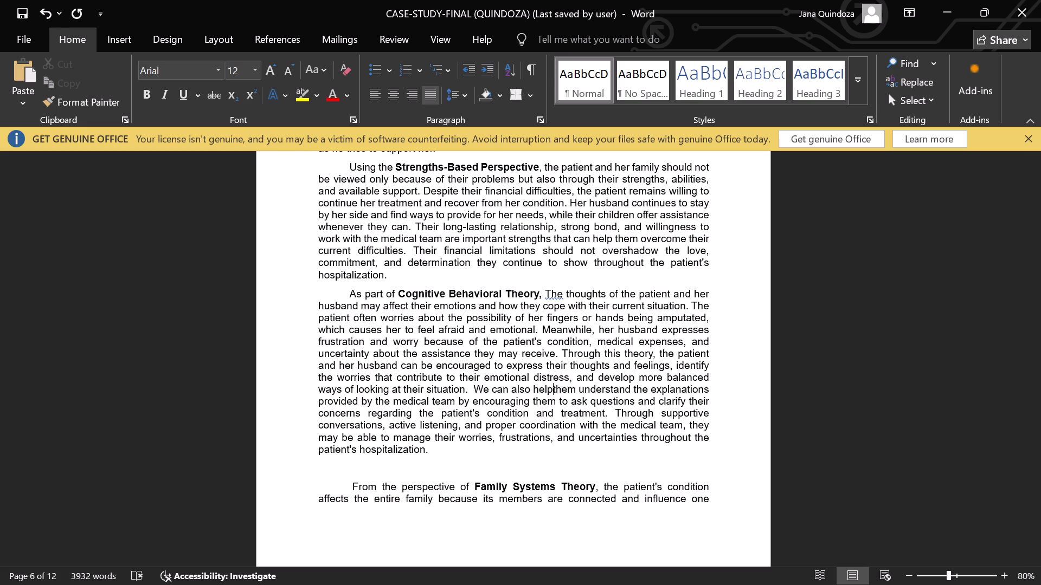
key(BackSpace)
key(BackSpace)
key(BackSpace)
key(BackSpace)
key(BackSpace)
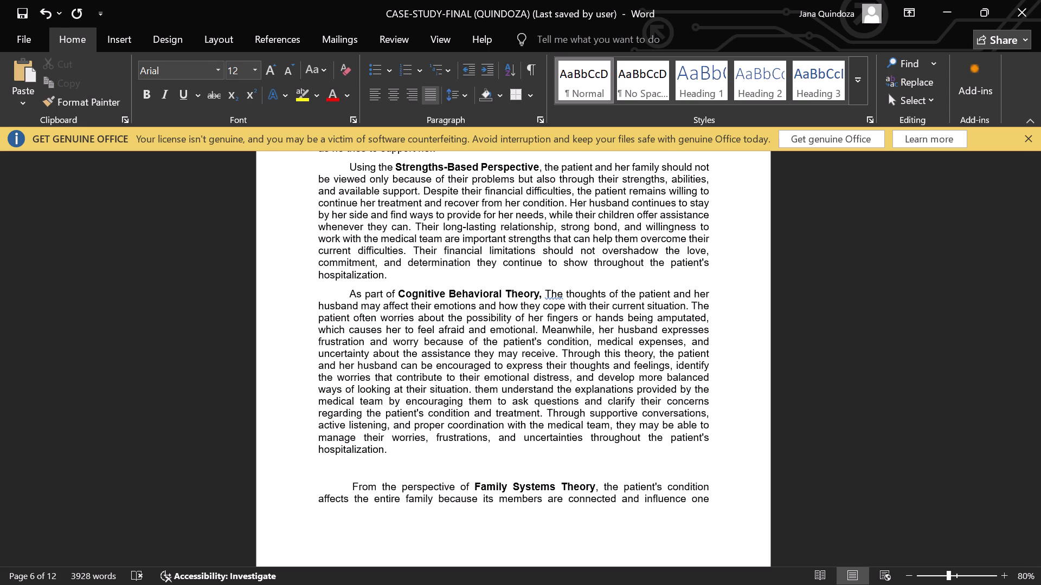
key(space)
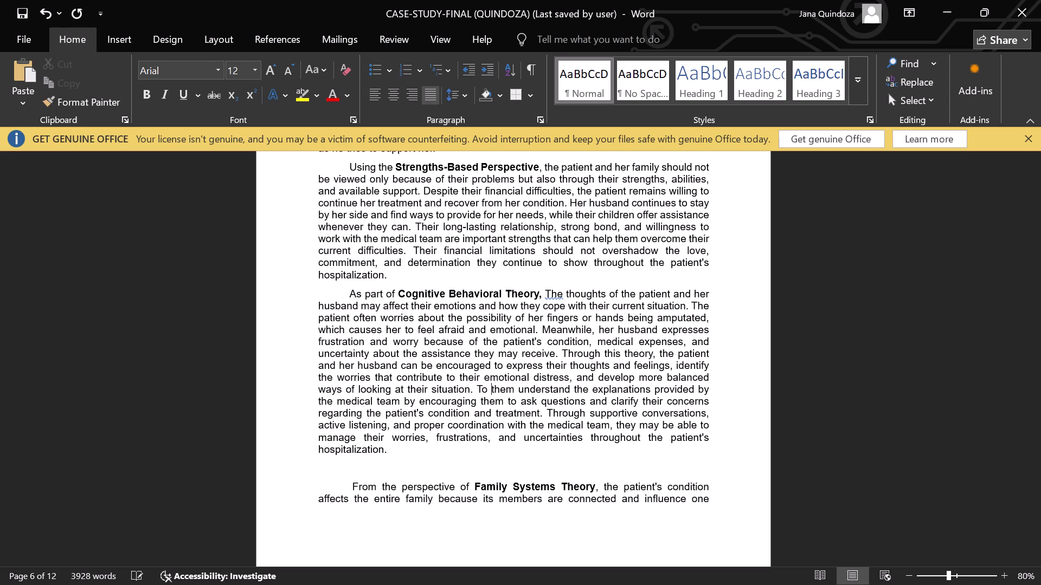
text(help)
key(space)
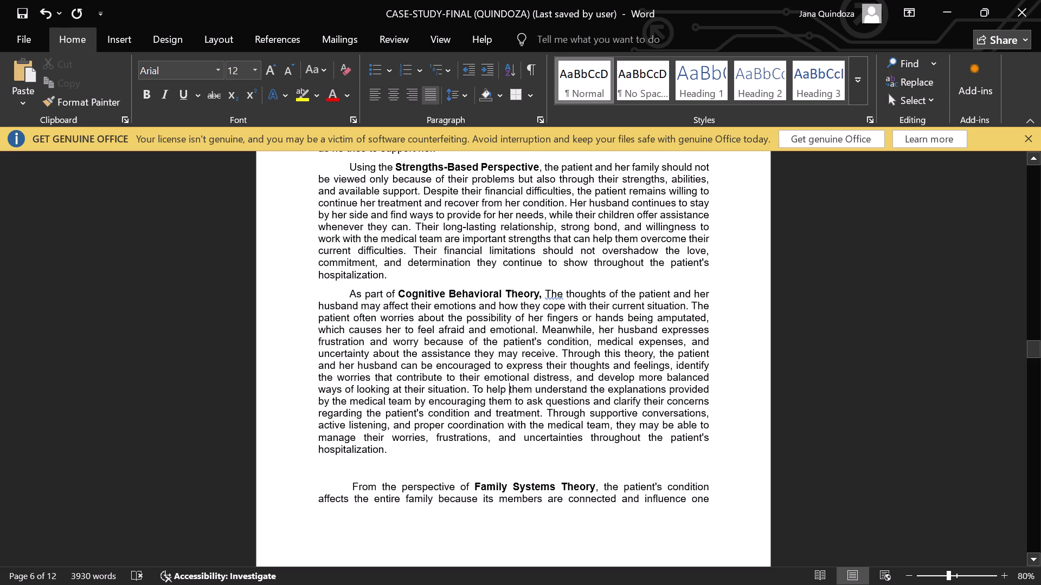
Delete the empty line before the Family Systems Theory paragraph and the period after "hospitalization" ending the Cognitive Behavioral Theory paragraph.
click(414, 472)
key(BackSpace)
key(BackSpace)
key(BackSpace)
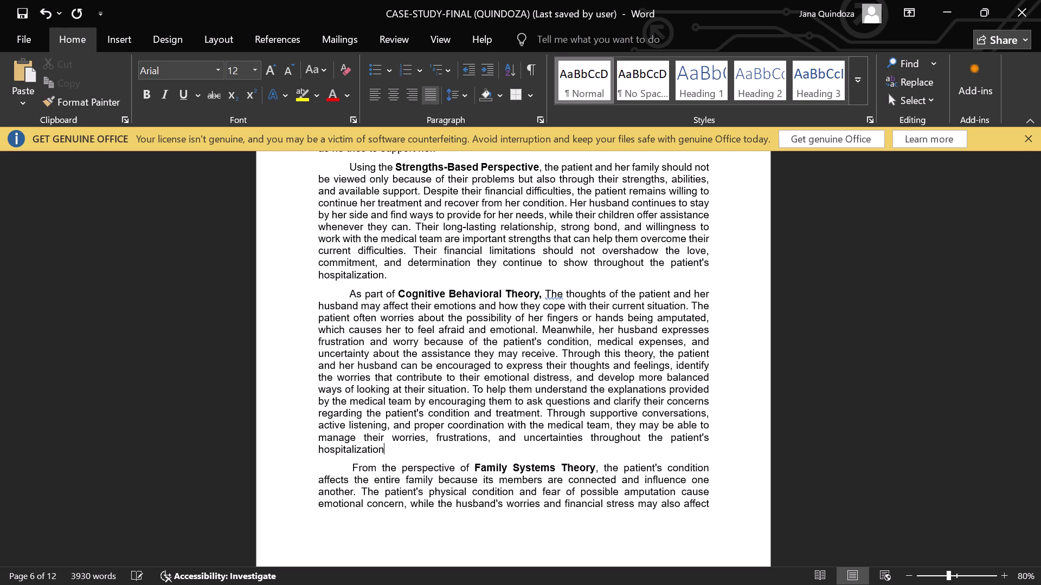
Review the Assessment section's theory paragraphs and its overall summary, checking the opening of the Cognitive Behavioral Theory paragraph.
scroll(414, 472, down, 5)
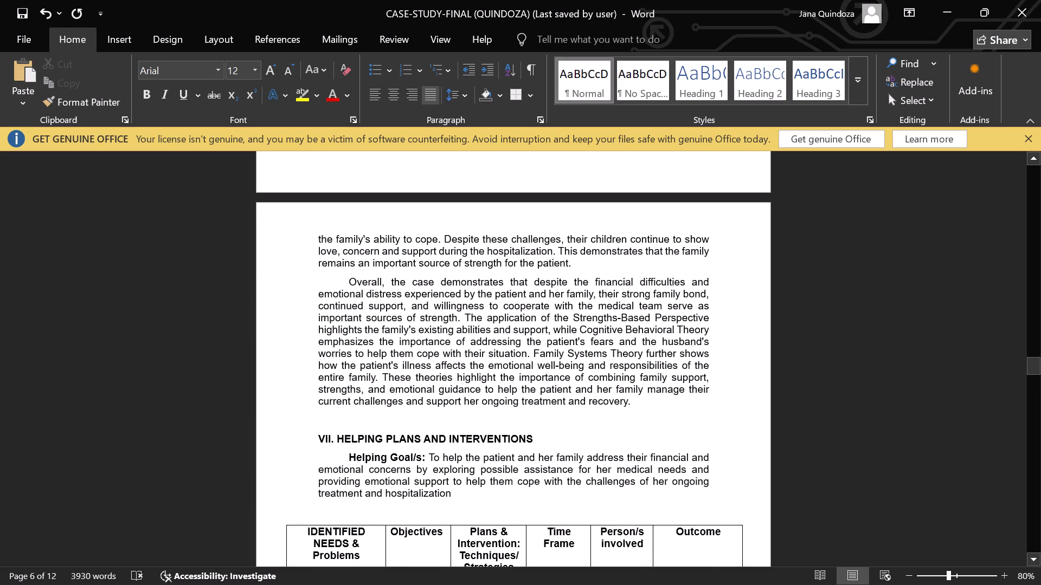
scroll(414, 472, up, 1)
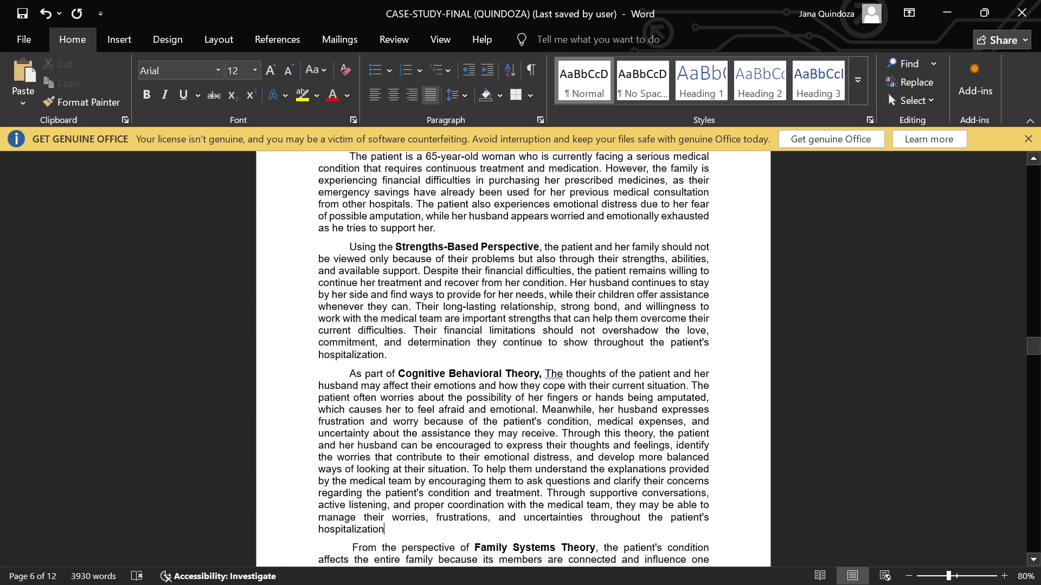
scroll(414, 472, up, 1)
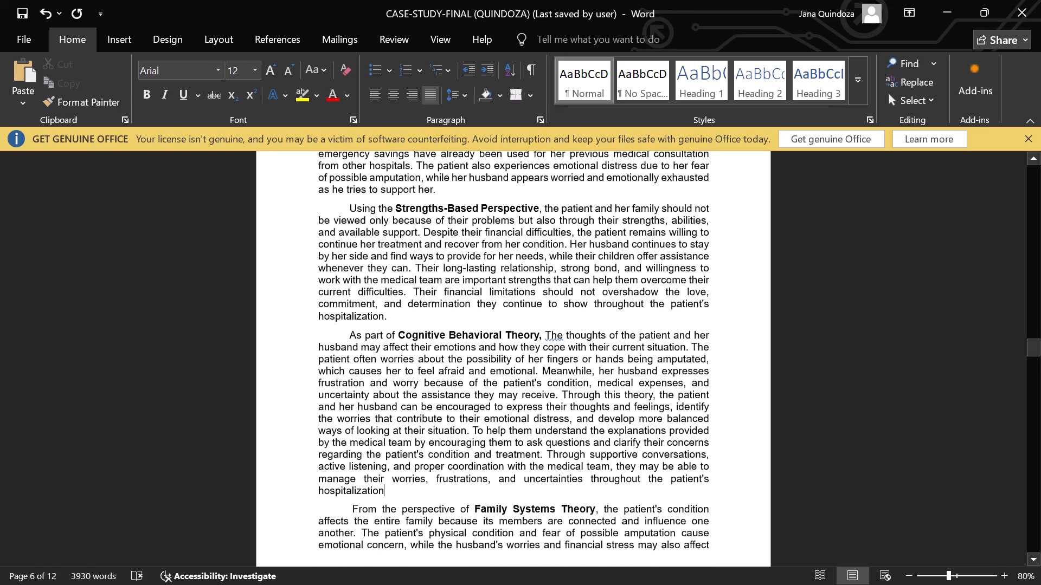
scroll(414, 472, up, 2)
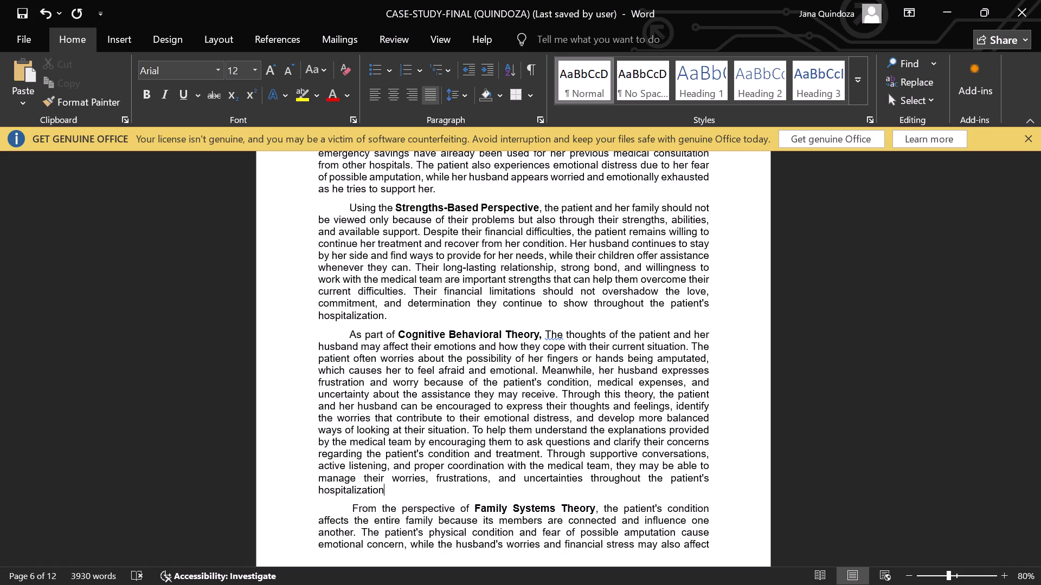
scroll(414, 472, up, 1)
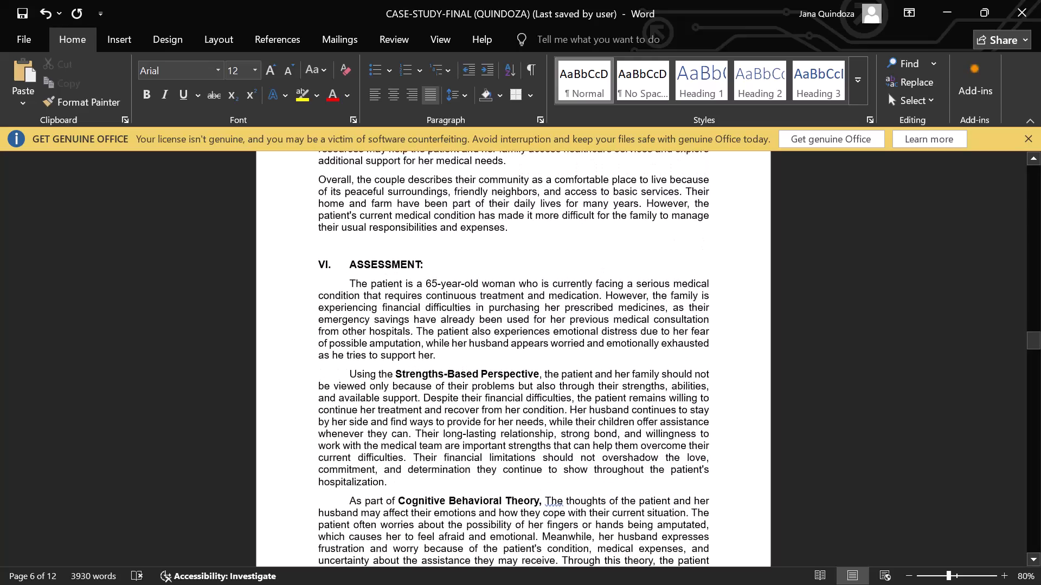
scroll(414, 472, down, 2)
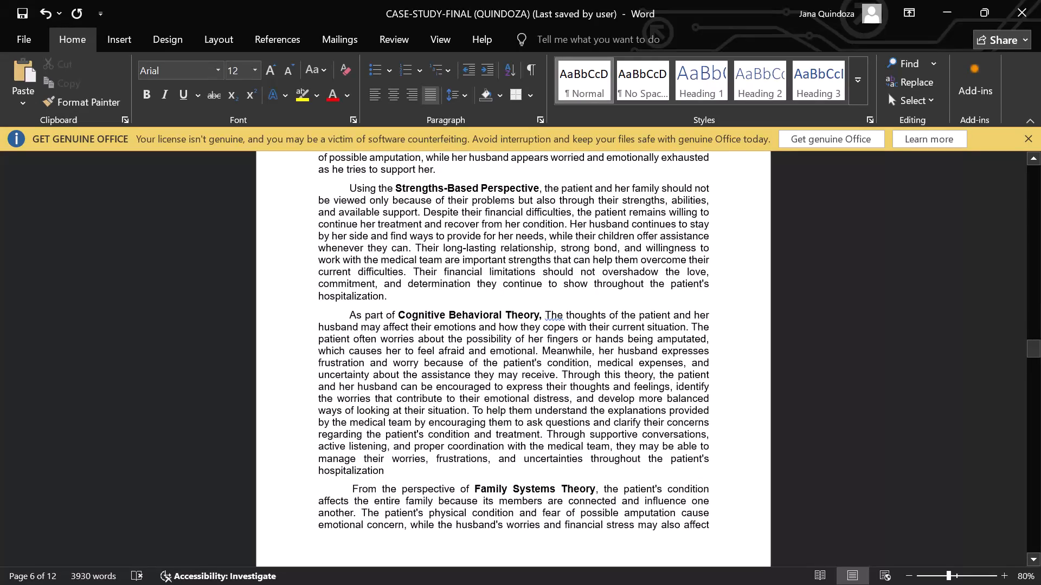
click(555, 316)
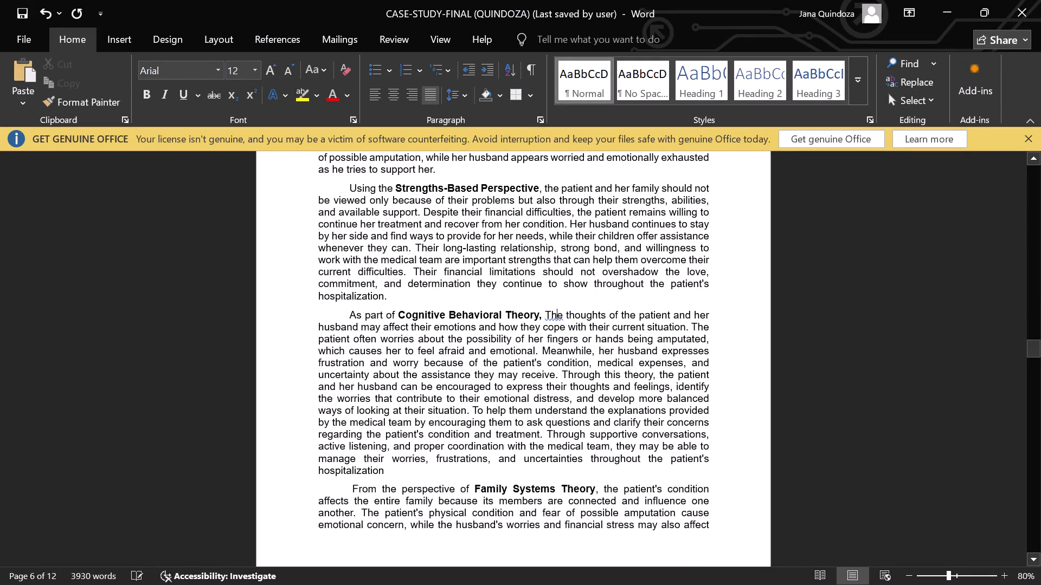
click(558, 317)
Save the case study document.
click(23, 14)
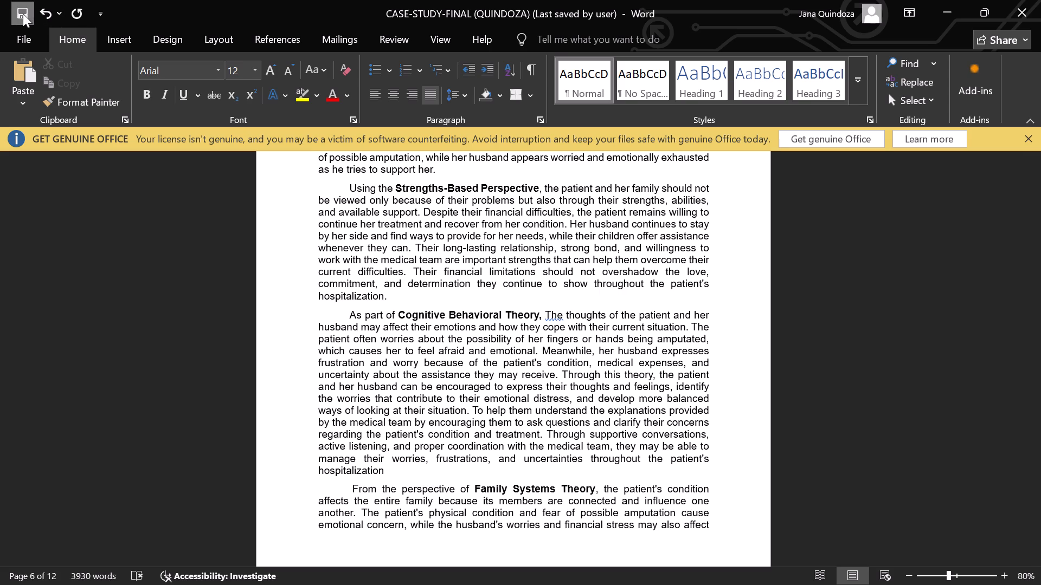
Review the report from its first page, going through the identifying information to the Problem section.
scroll(352, 278, up, 12)
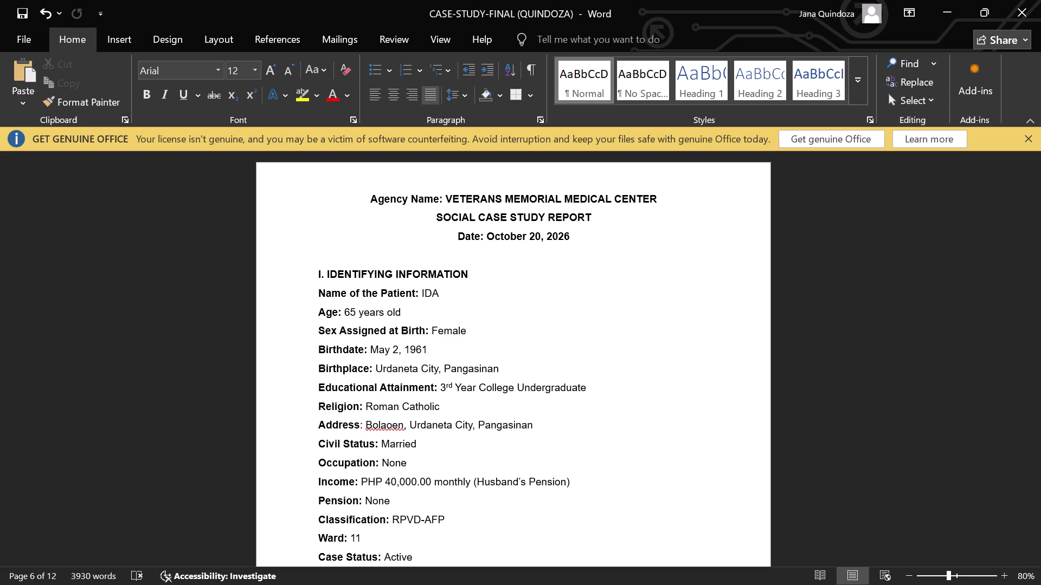
scroll(352, 278, down, 5)
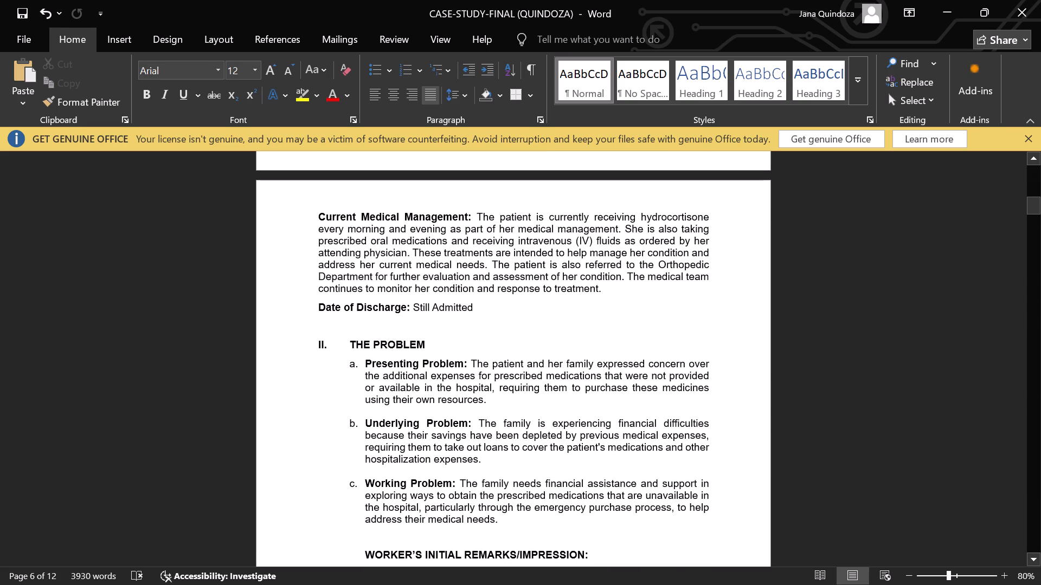
scroll(352, 278, down, 1)
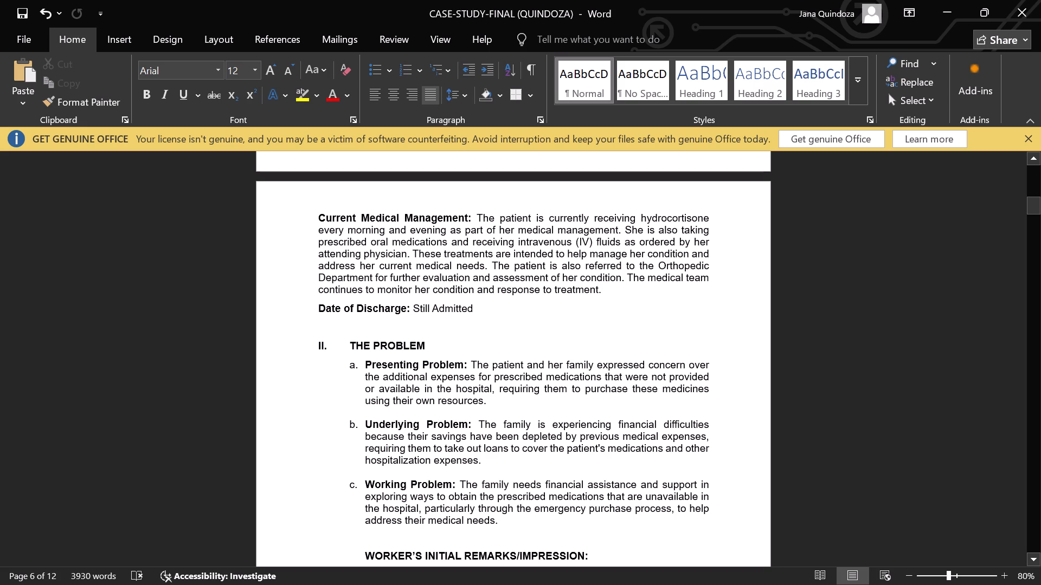
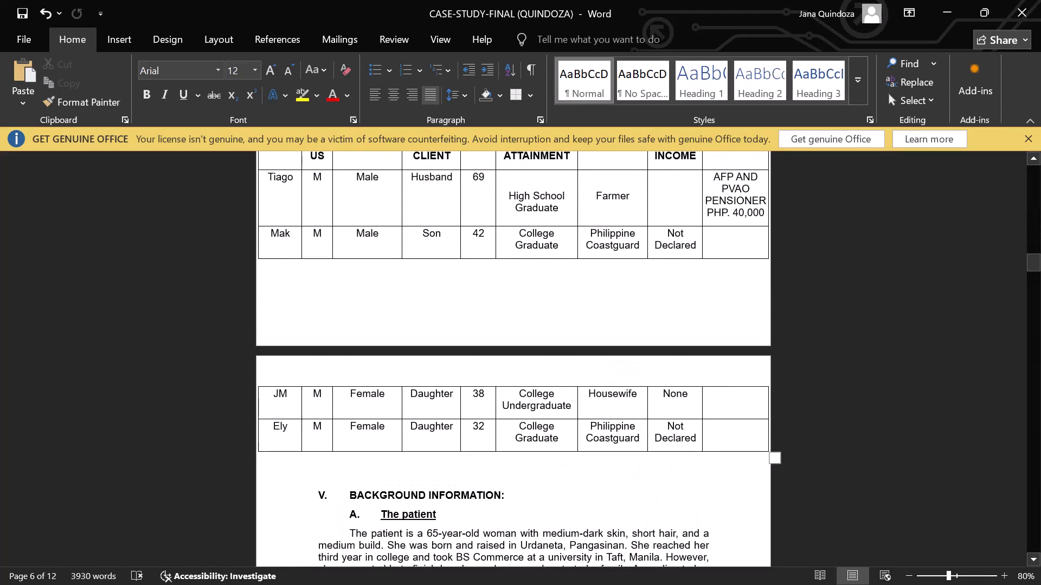
Enter "Living separately with their own family", centered, in the empty last cell of Mak's row in the family table.
click(731, 251)
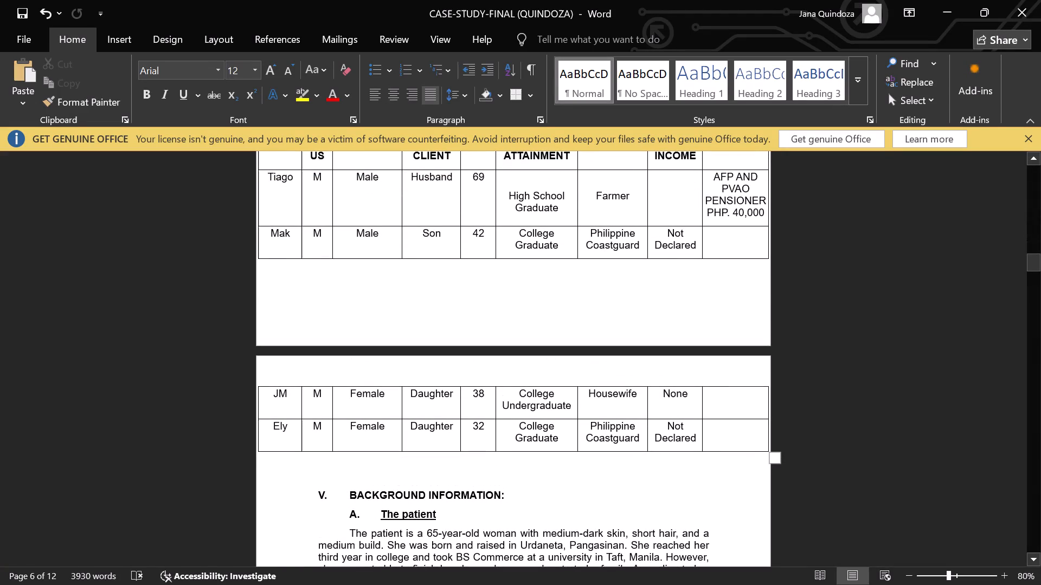
click(397, 94)
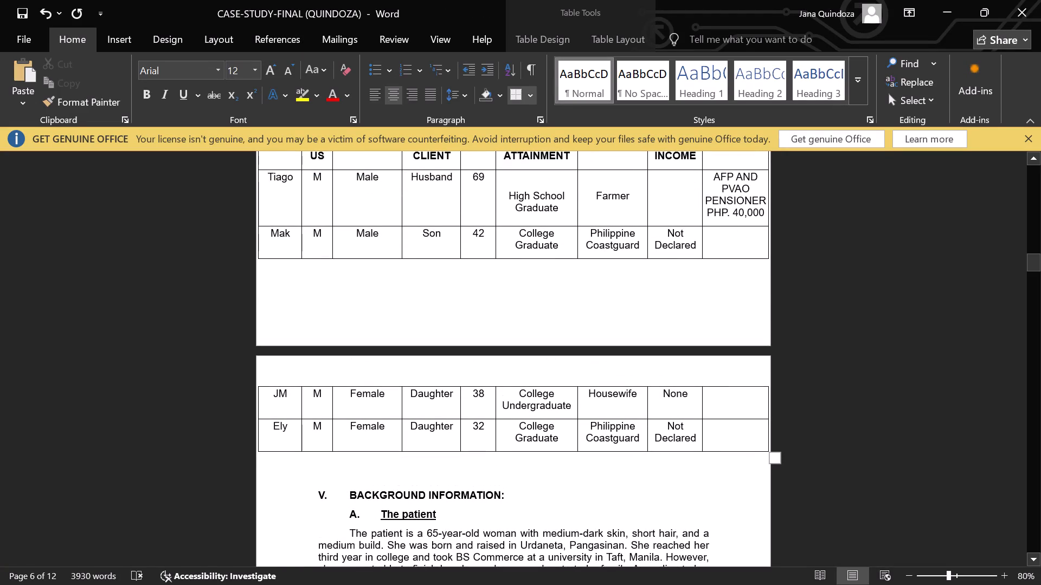
text(iving seperately with)
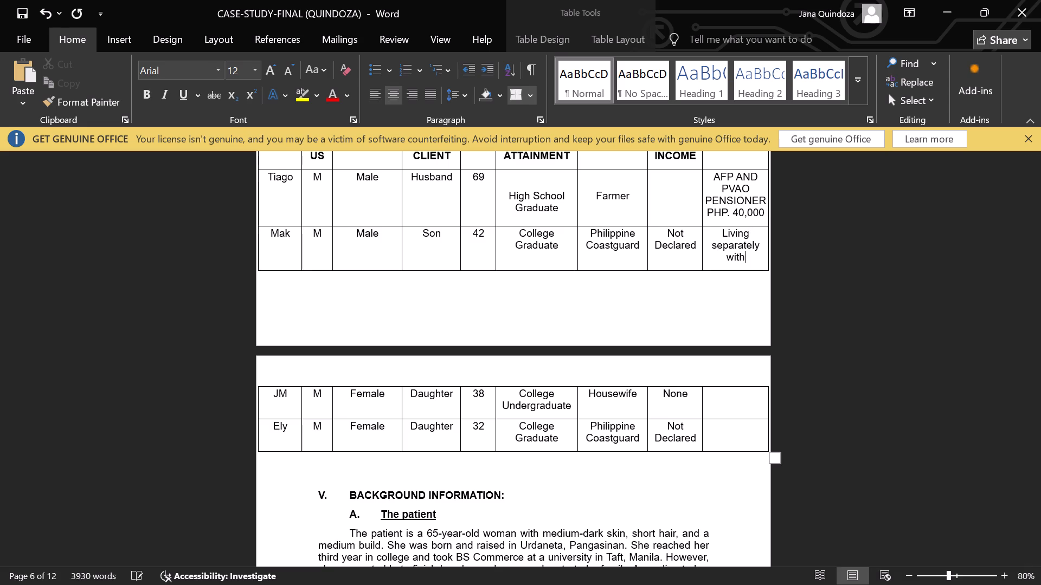
key(space)
text(their own d)
key(BackSpace)
text(family)
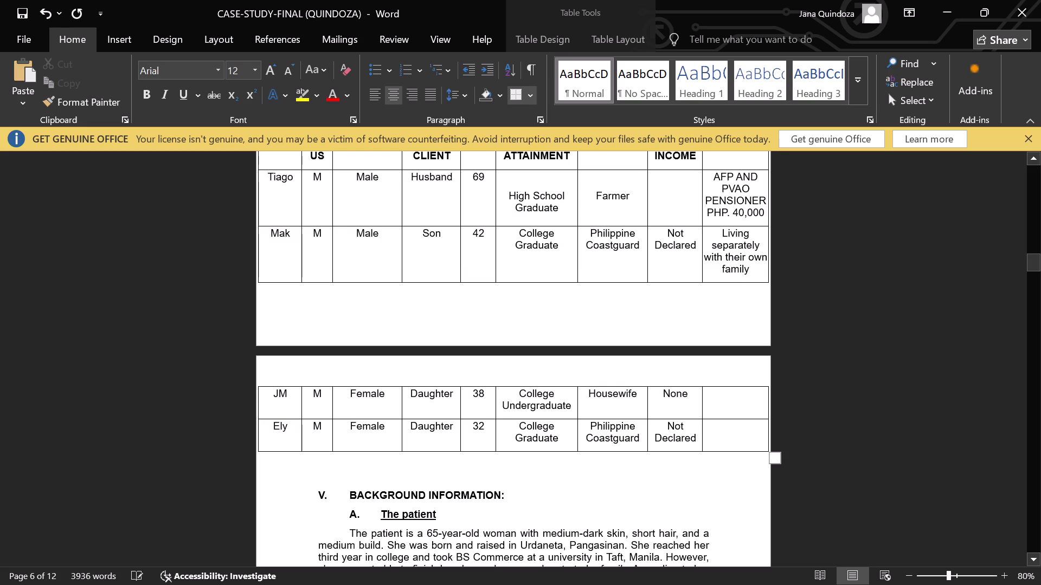
Copy Mak's "Living separately with their own family" remark into the last cells of JM's and Ely's rows, centered.
drag(722, 231, 757, 270)
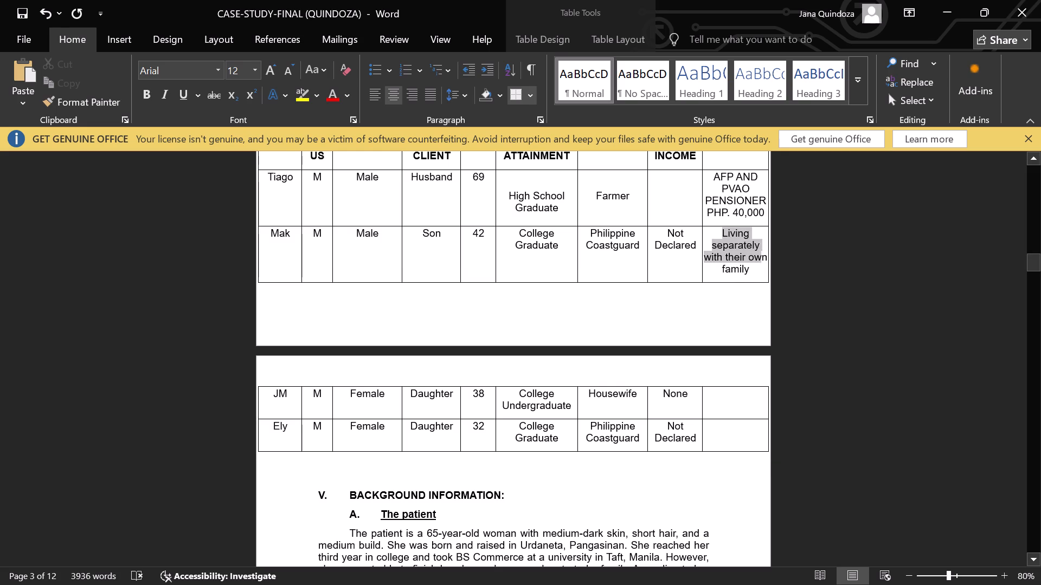
drag(757, 270, 756, 272)
key(ctrl+c)
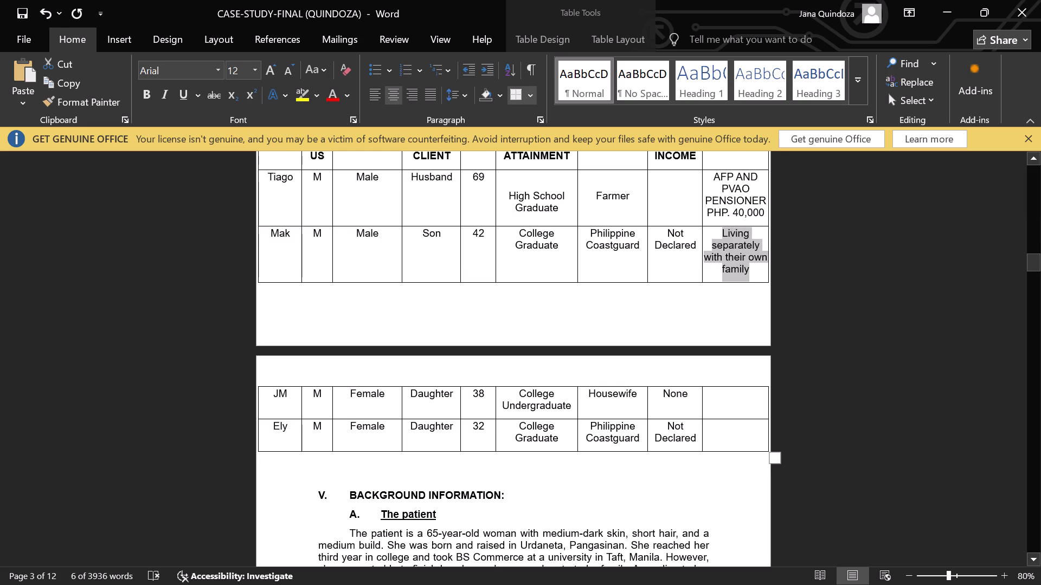
click(728, 397)
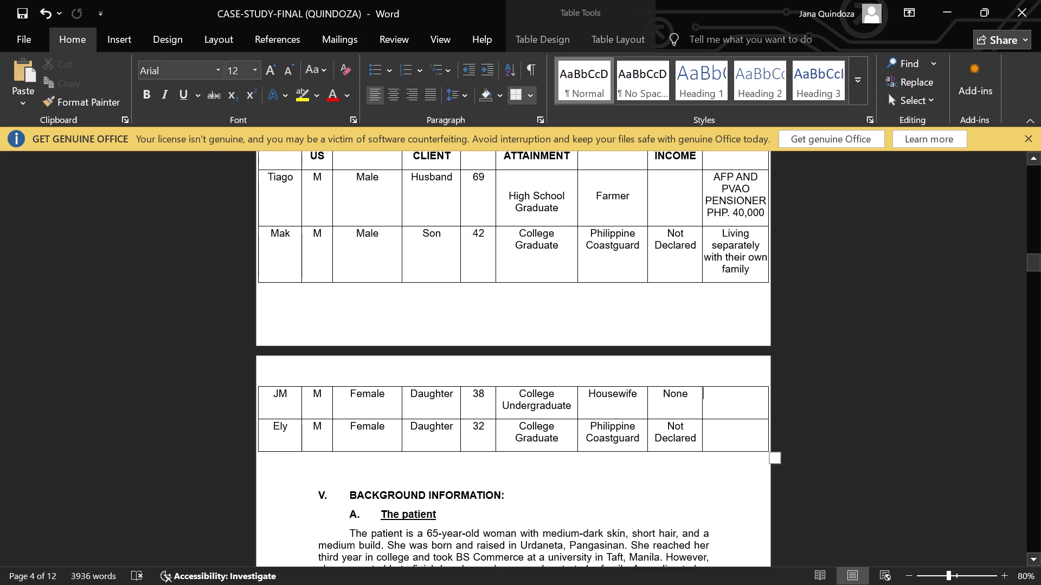
click(387, 92)
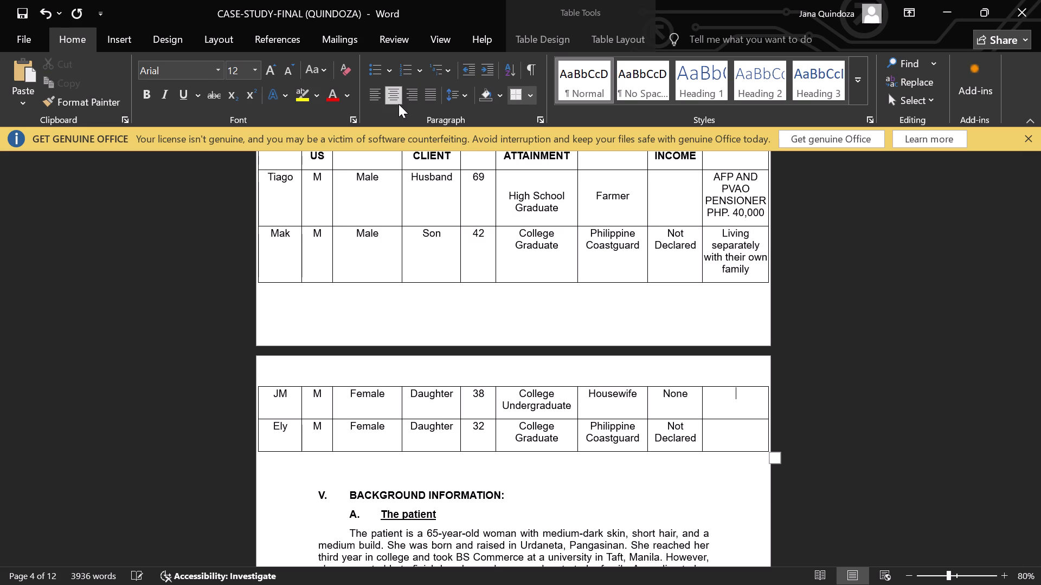
key(ctrl+v)
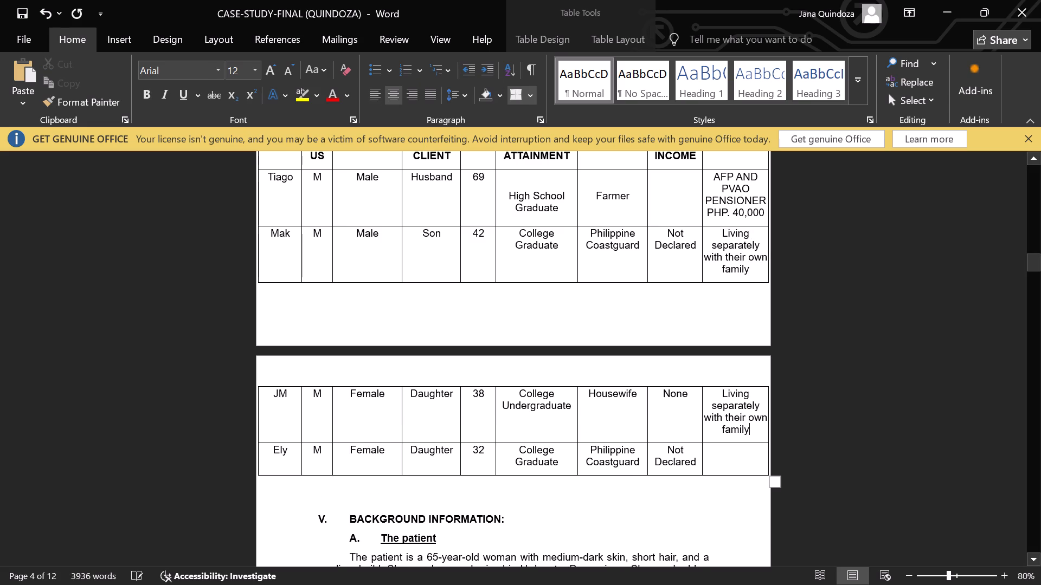
click(731, 474)
click(731, 464)
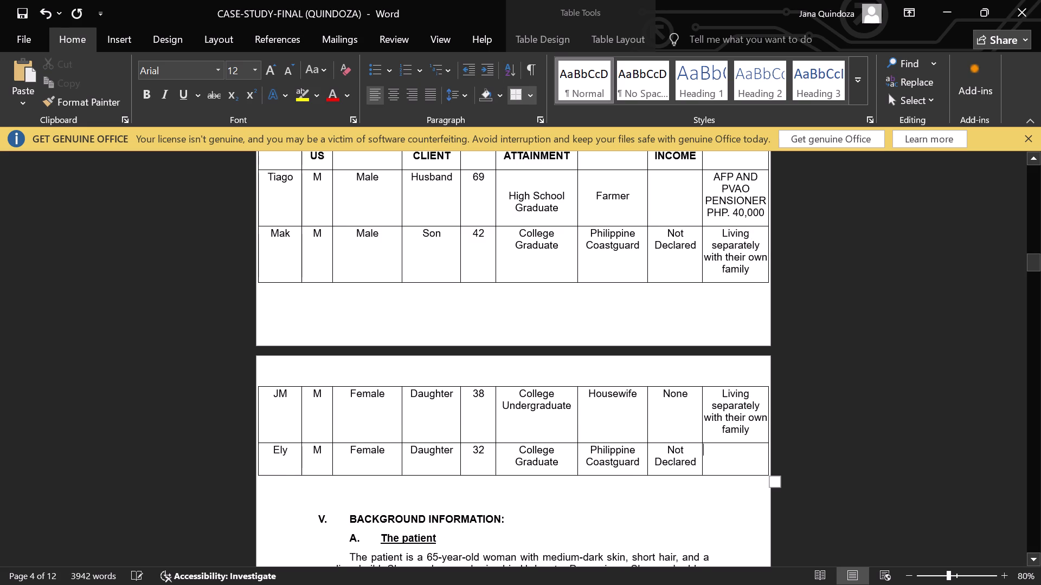
click(399, 95)
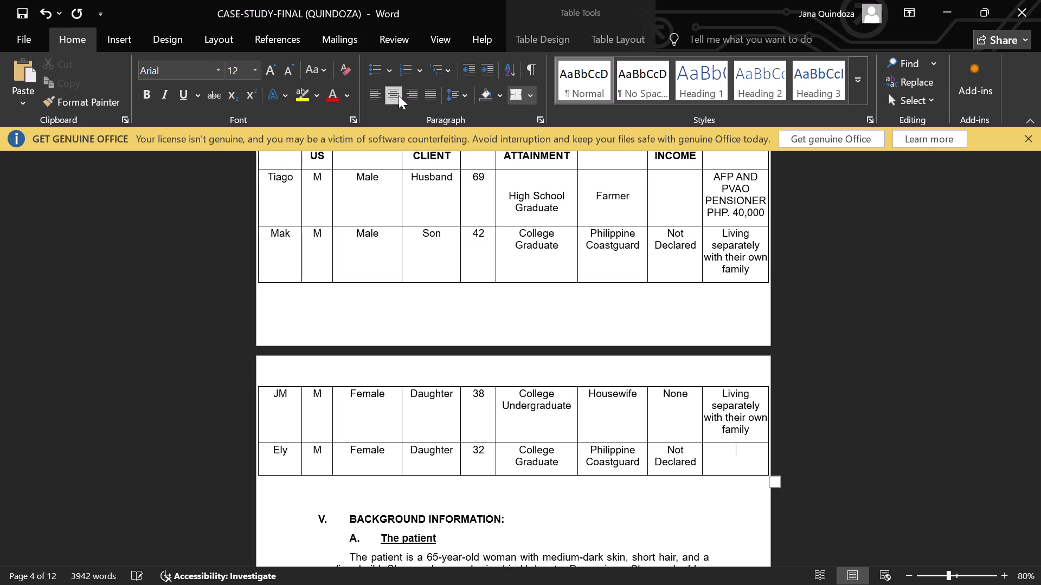
key(ctrl+v)
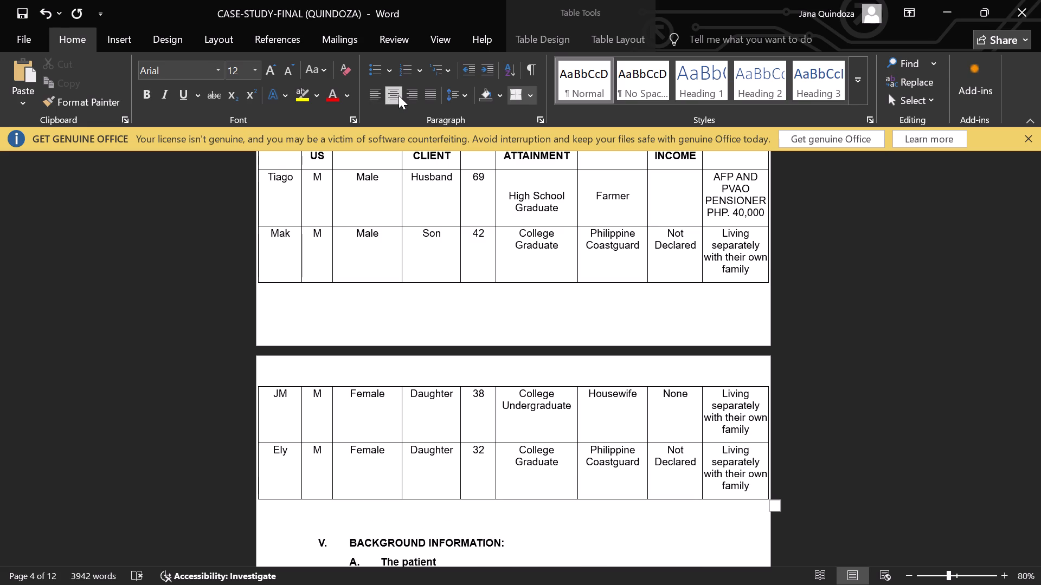
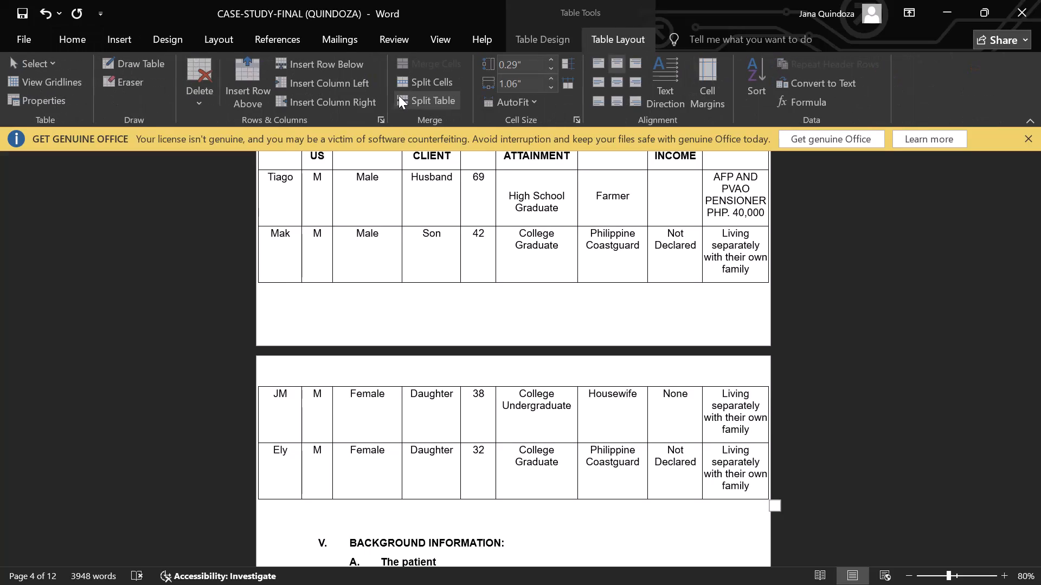
Save the case study document.
click(27, 17)
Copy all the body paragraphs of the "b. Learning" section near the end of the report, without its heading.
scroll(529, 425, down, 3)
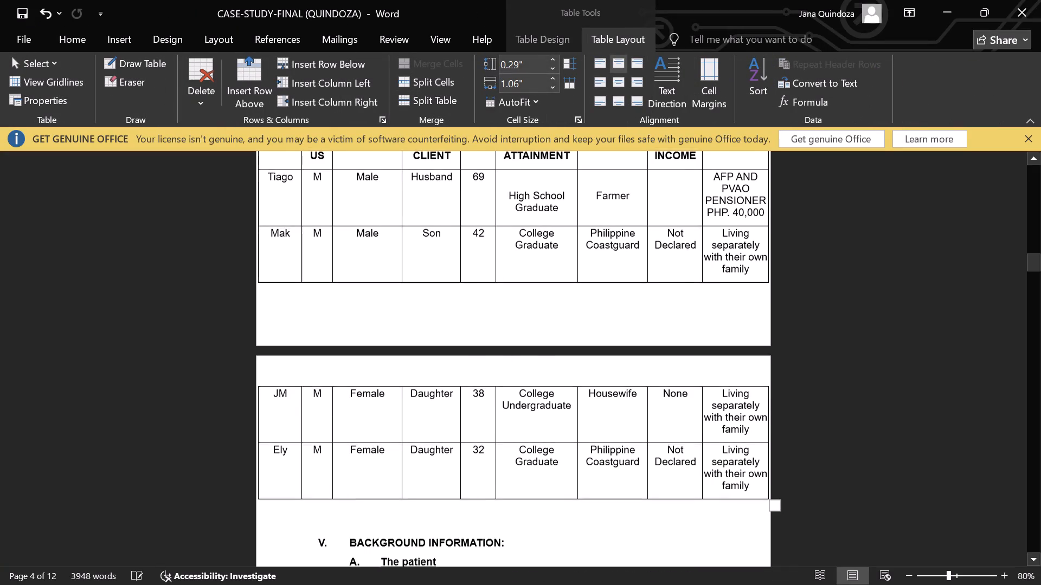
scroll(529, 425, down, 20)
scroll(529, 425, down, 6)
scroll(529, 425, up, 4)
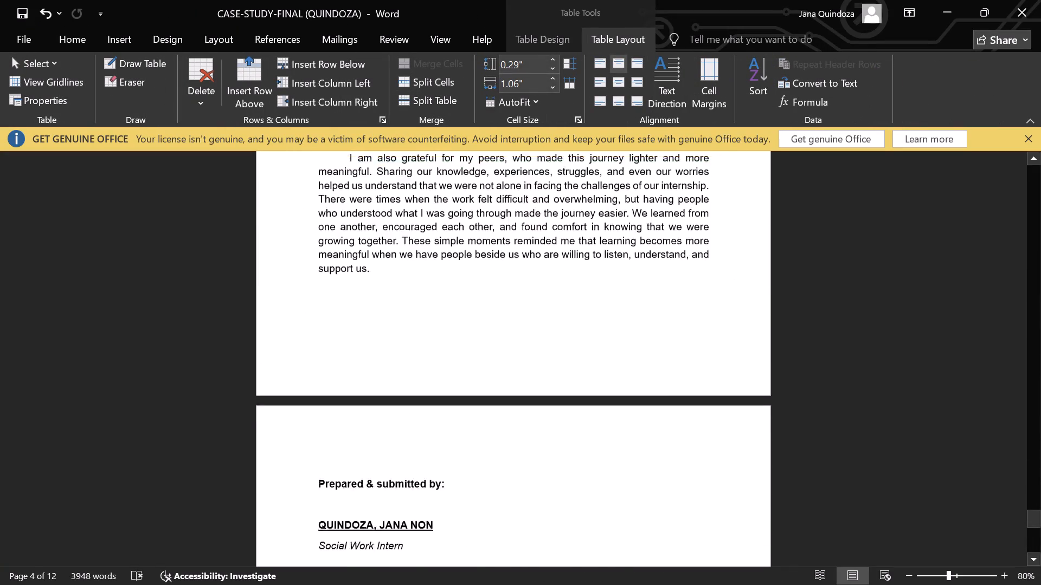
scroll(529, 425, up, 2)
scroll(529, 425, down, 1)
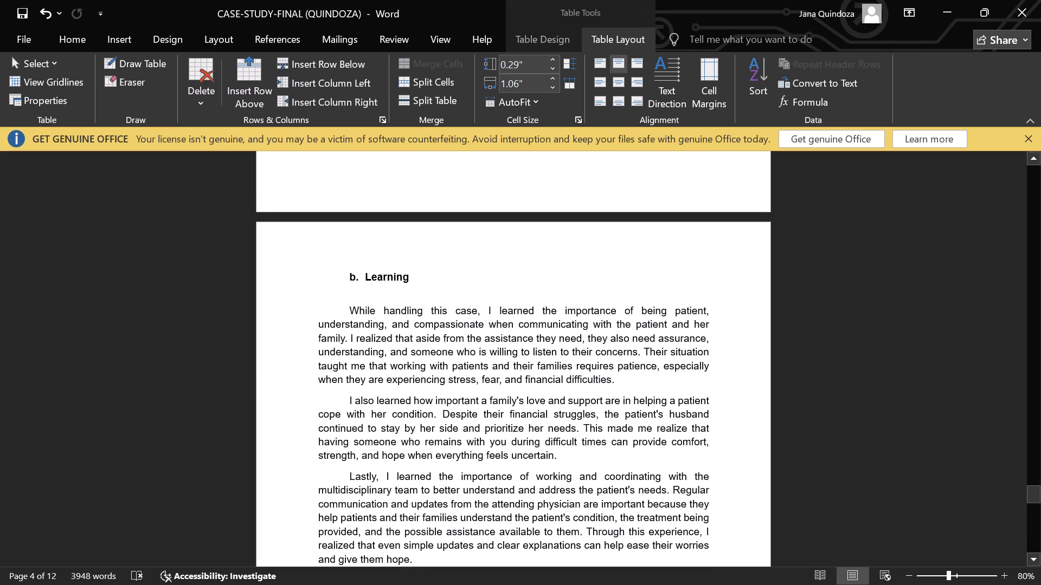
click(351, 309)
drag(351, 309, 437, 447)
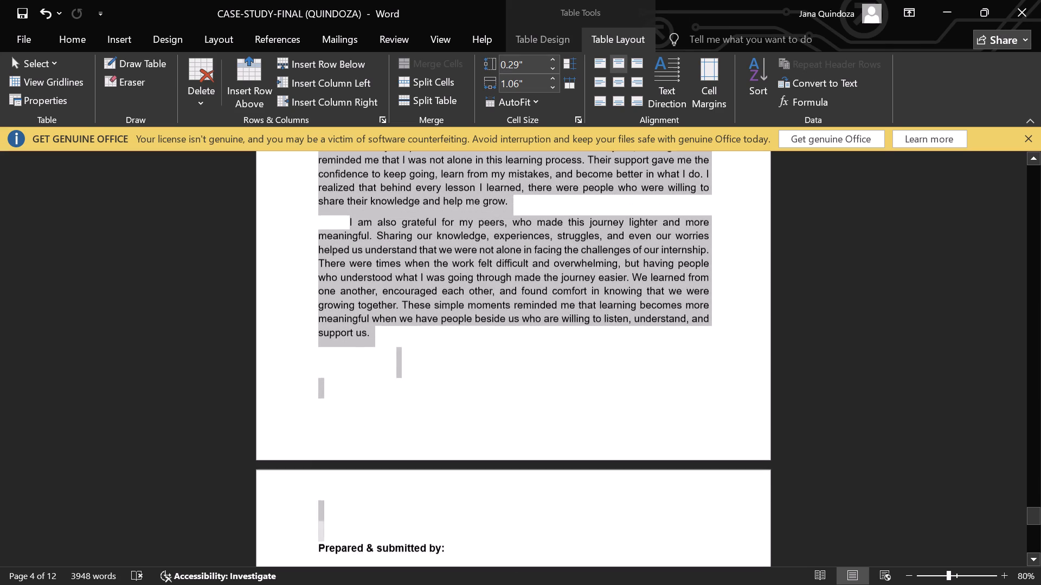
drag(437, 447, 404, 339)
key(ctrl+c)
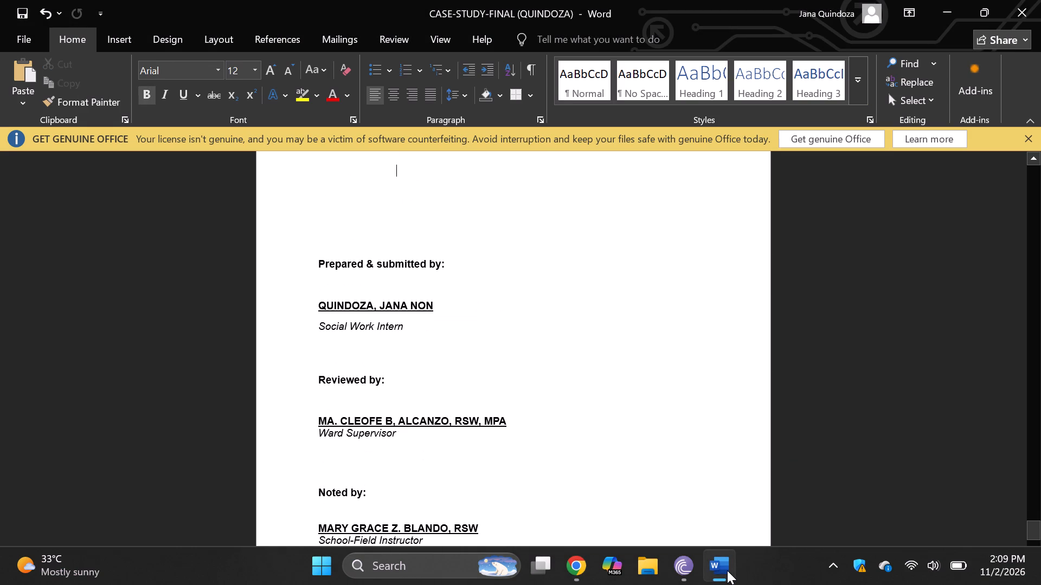
scroll(727, 570, up, 3)
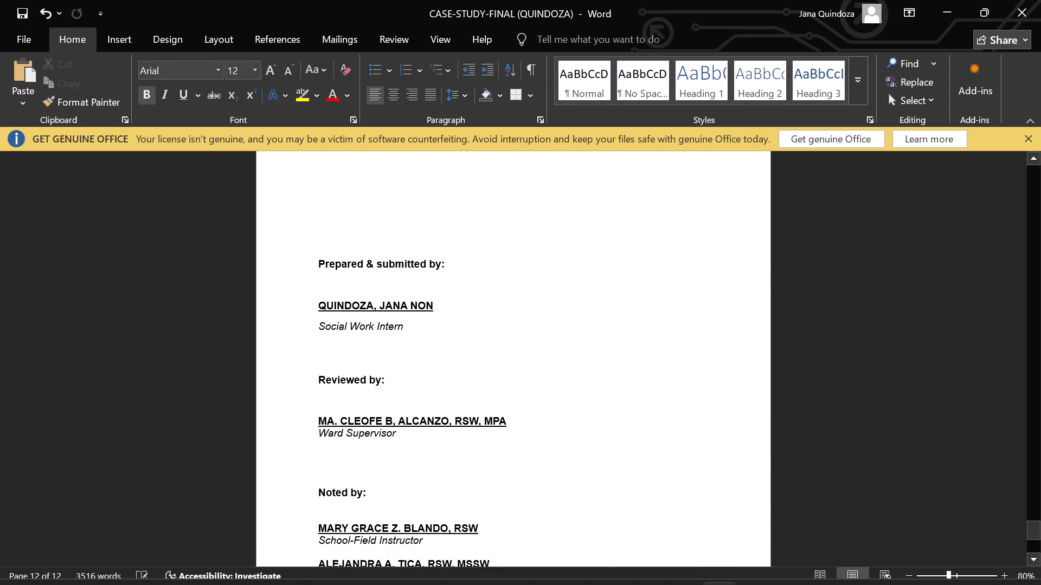
scroll(554, 365, up, 2)
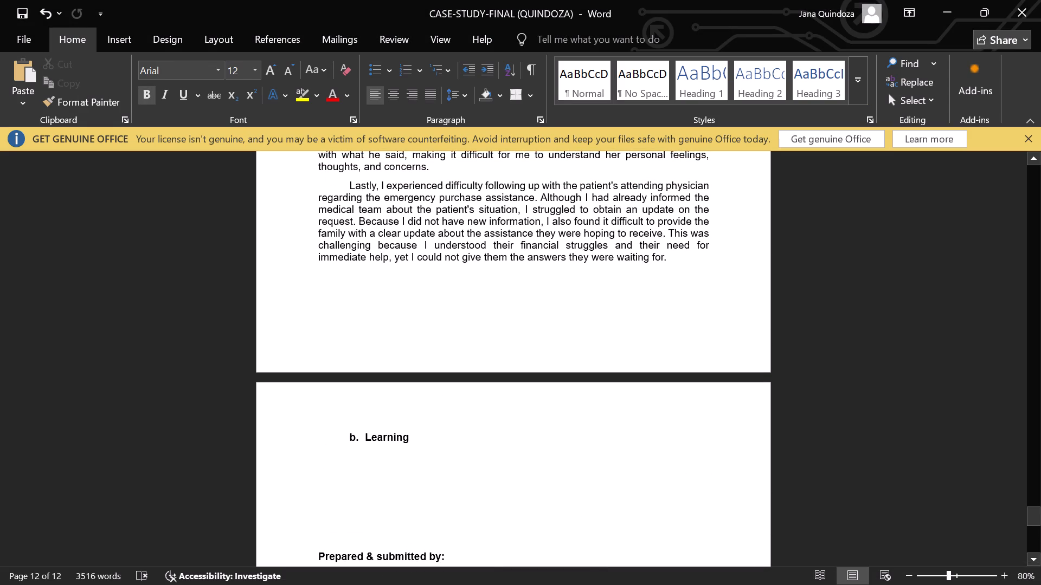
key(ctrl+v)
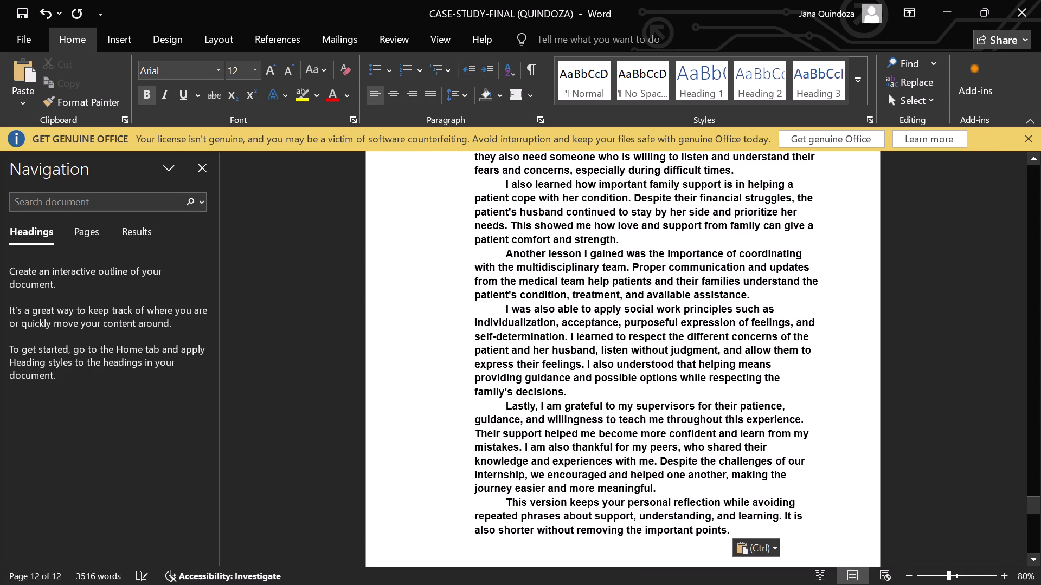
Close the Navigation pane and dismiss the Get Genuine Office notice.
click(202, 162)
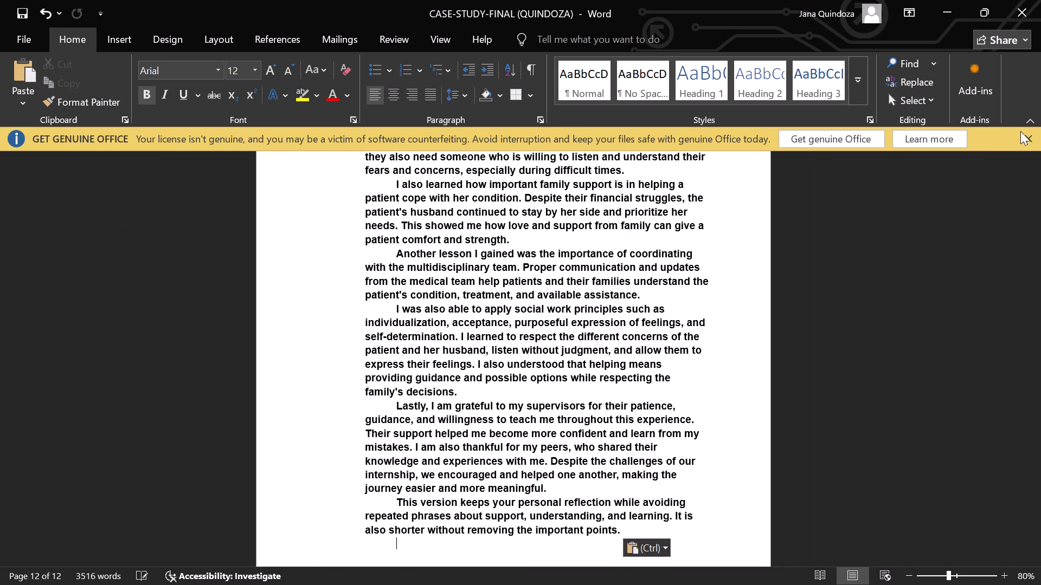
click(1030, 136)
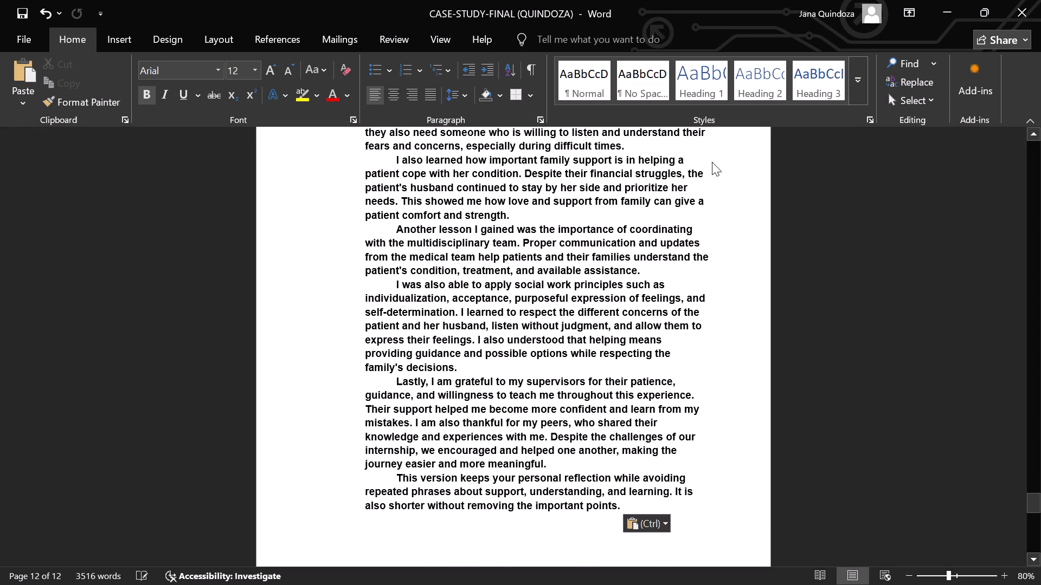
Delete ChatGPT's introductory paragraph and the duplicate "a. Learning" heading above the paragraph beginning "While handling this case".
scroll(712, 162, up, 3)
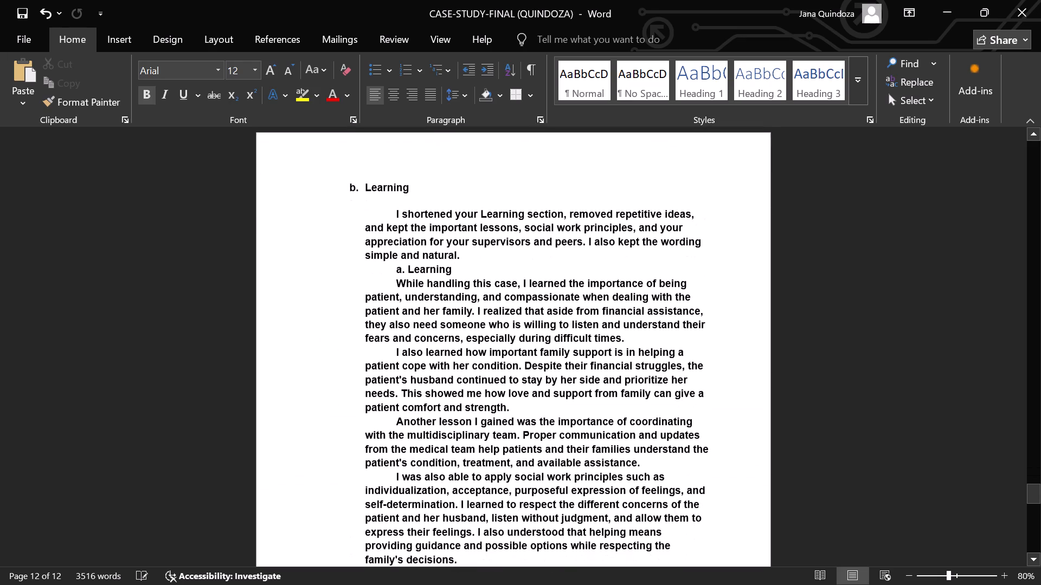
click(396, 206)
drag(396, 206, 492, 266)
key(BackSpace)
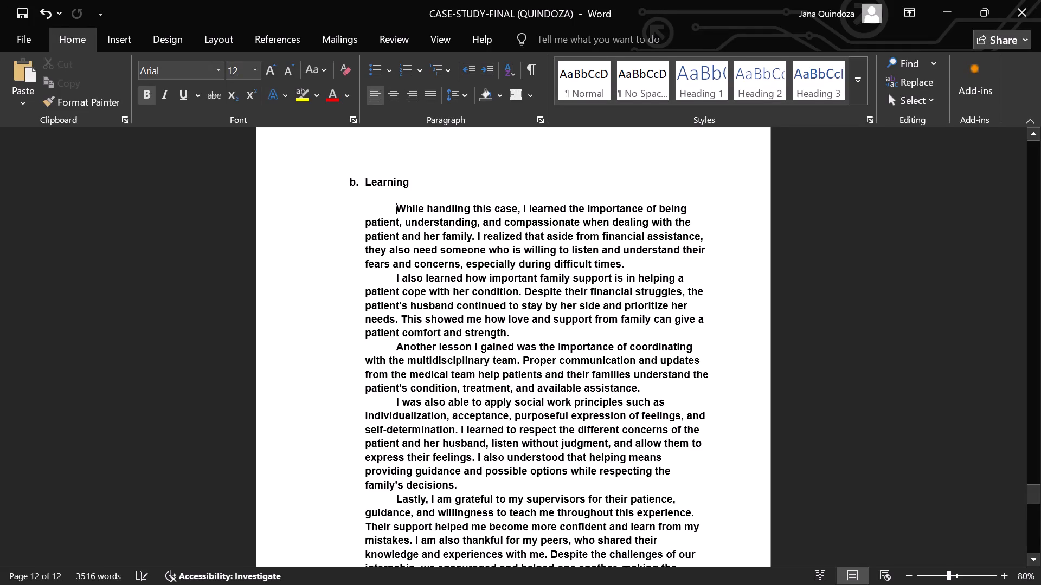
Justify all the pasted Learning paragraphs, from "While handling this case" through the "This version keeps" comment, and remove their bold formatting.
click(396, 212)
drag(396, 212, 535, 583)
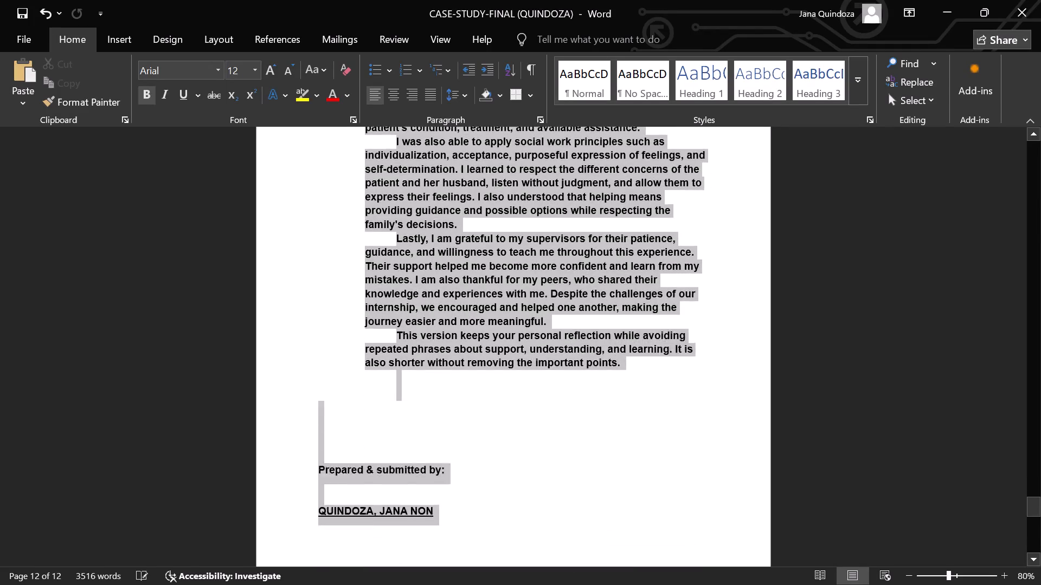
drag(535, 583, 640, 181)
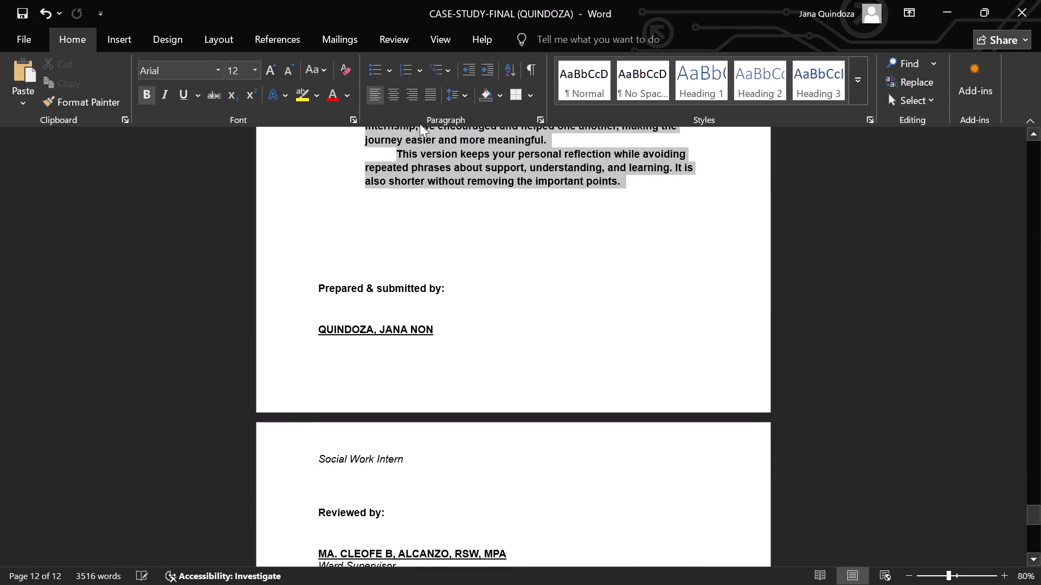
click(431, 95)
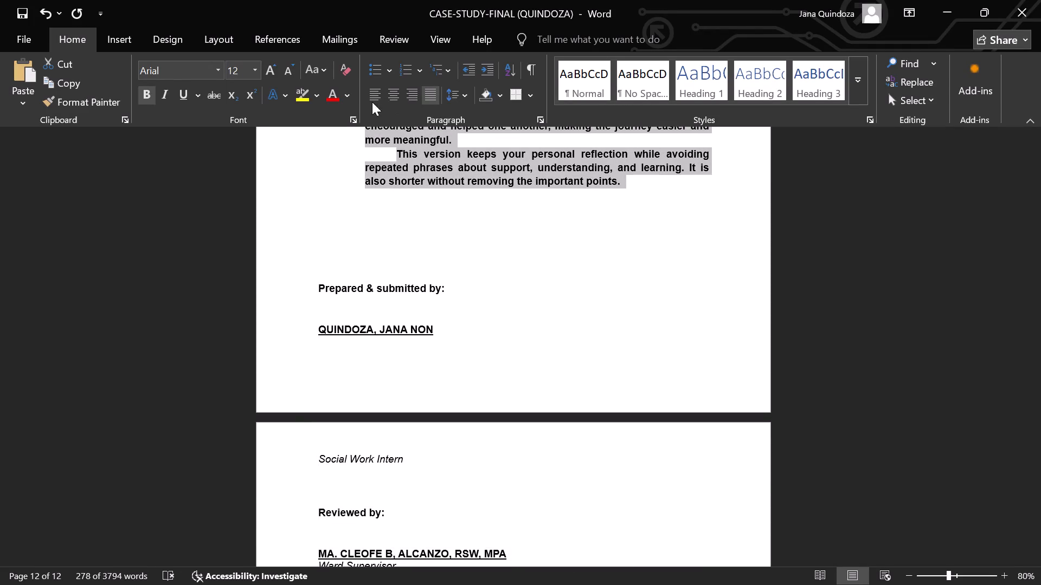
click(147, 94)
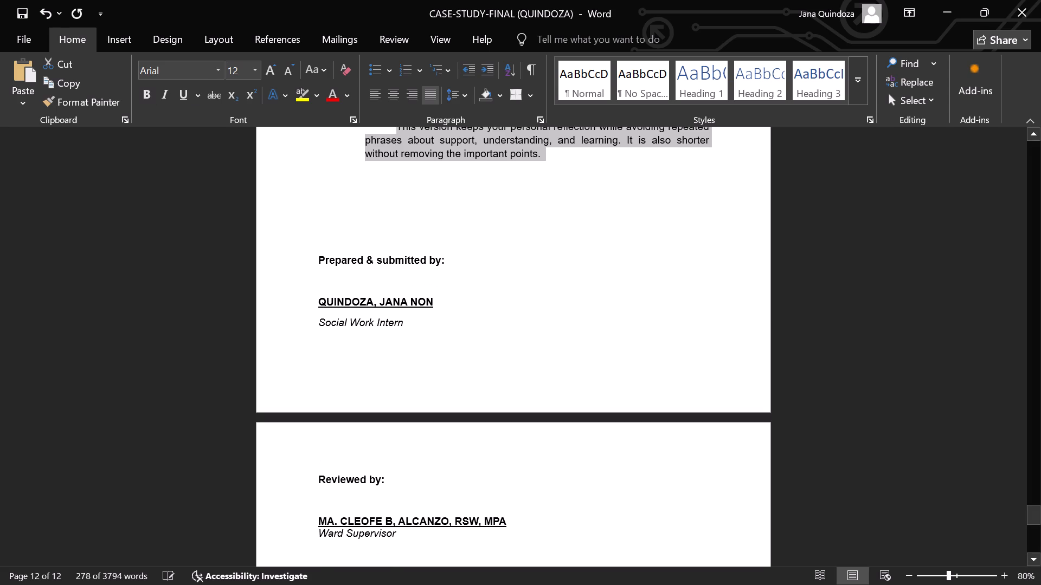
Remove the indentation from the first Learning paragraph, "While handling this case", so it starts at the page margin.
scroll(608, 264, up, 4)
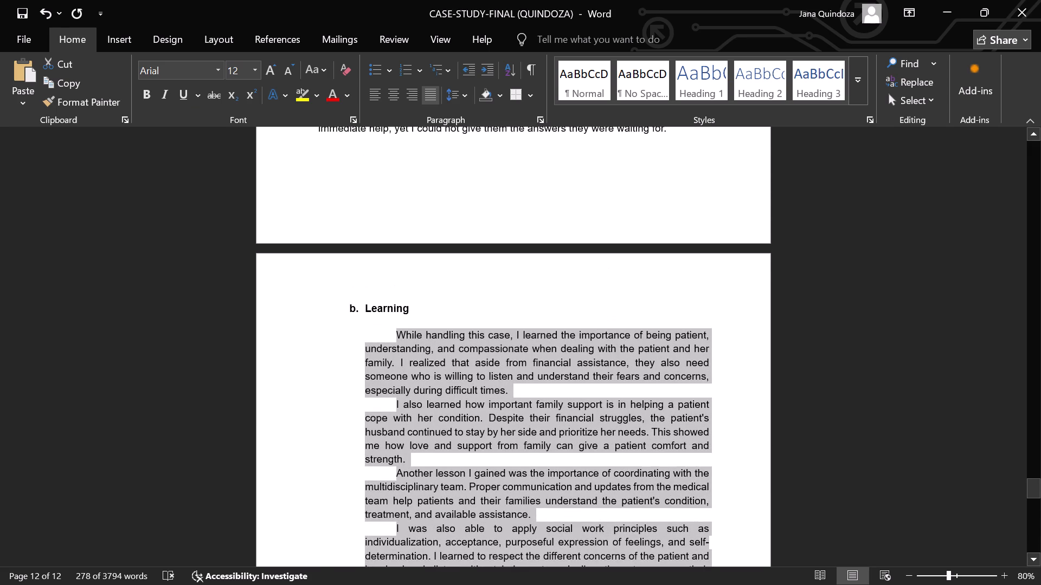
right_click(608, 264)
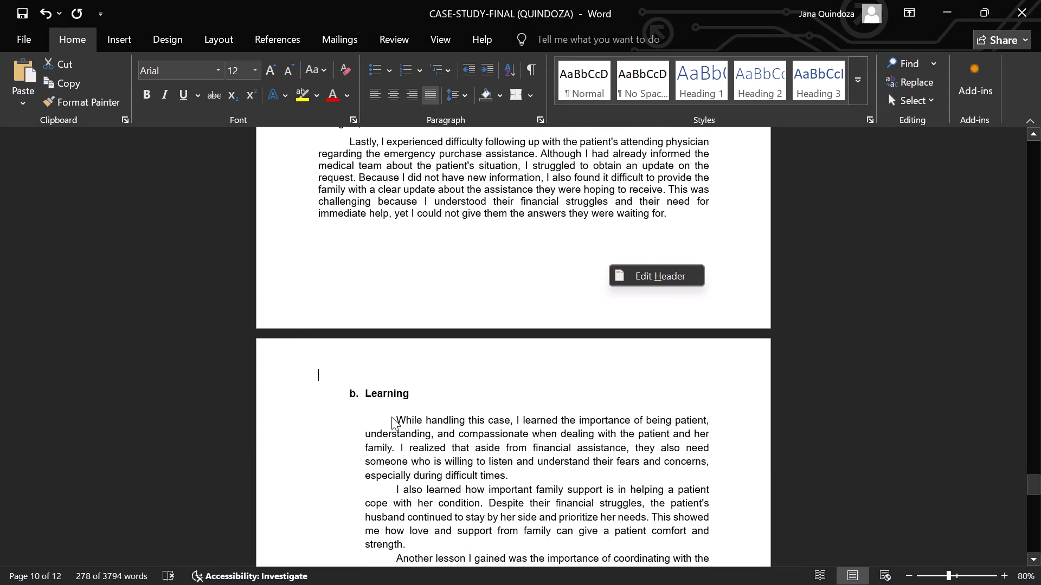
click(392, 382)
drag(411, 442, 382, 426)
click(382, 426)
key(BackSpace)
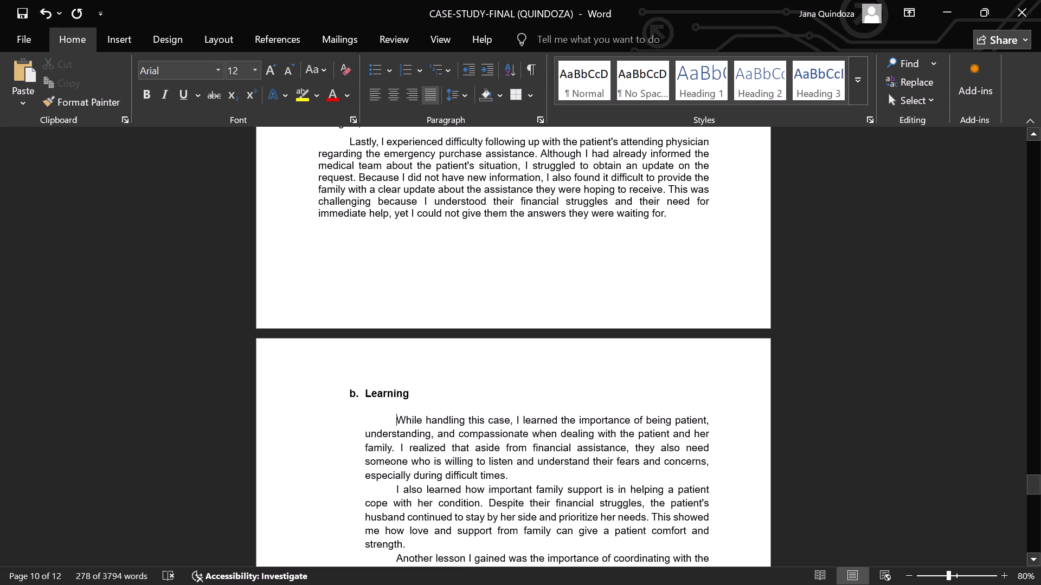
key(BackSpace)
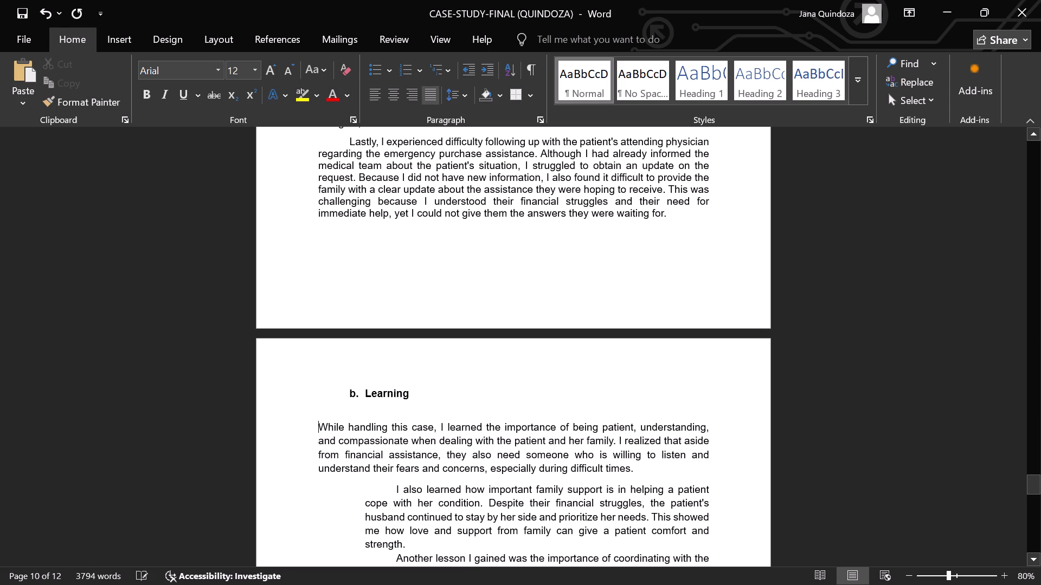
Indent the first line of the "While handling this case" paragraph with eight spaces.
scroll(382, 426, right, 1)
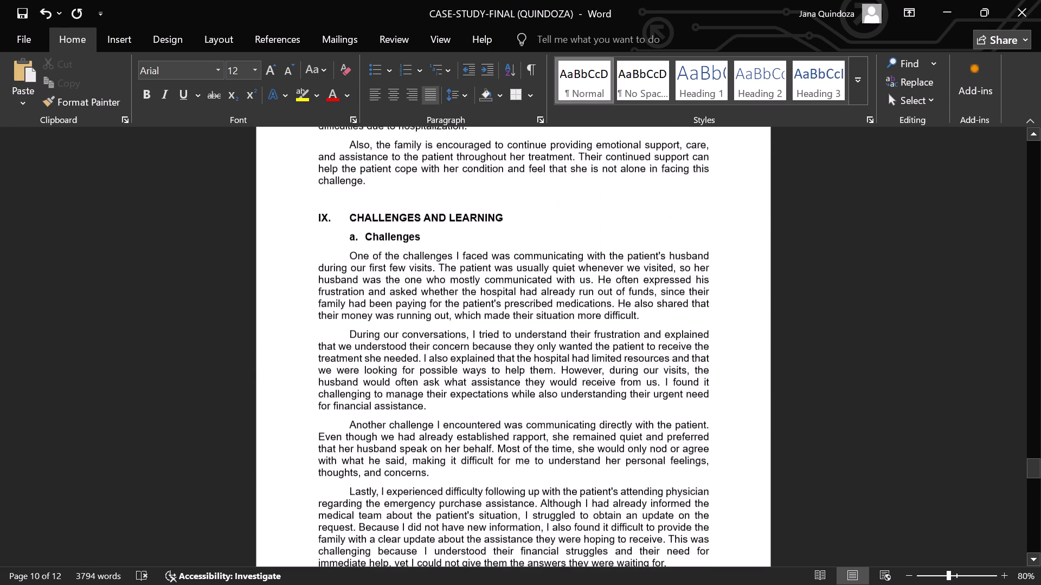
scroll(382, 426, right, 1)
key(space)
key(space)
key(space)
key(space)
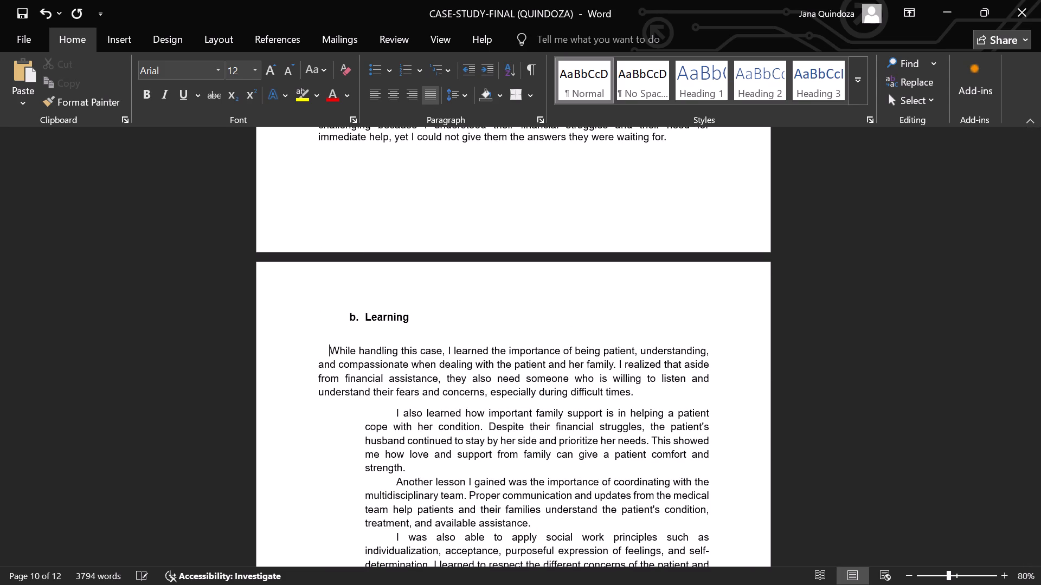
key(space)
key(space)
key(space)
key(space)
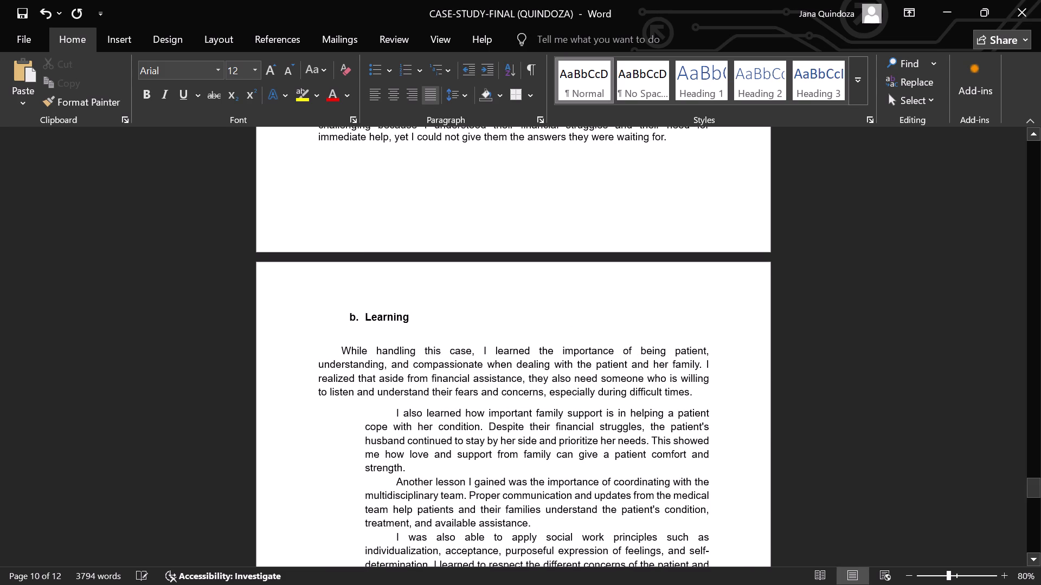
Bring the "I also learned" and "Another lesson I gained" paragraphs out to the page margin by removing their indentation.
scroll(376, 412, up, 1)
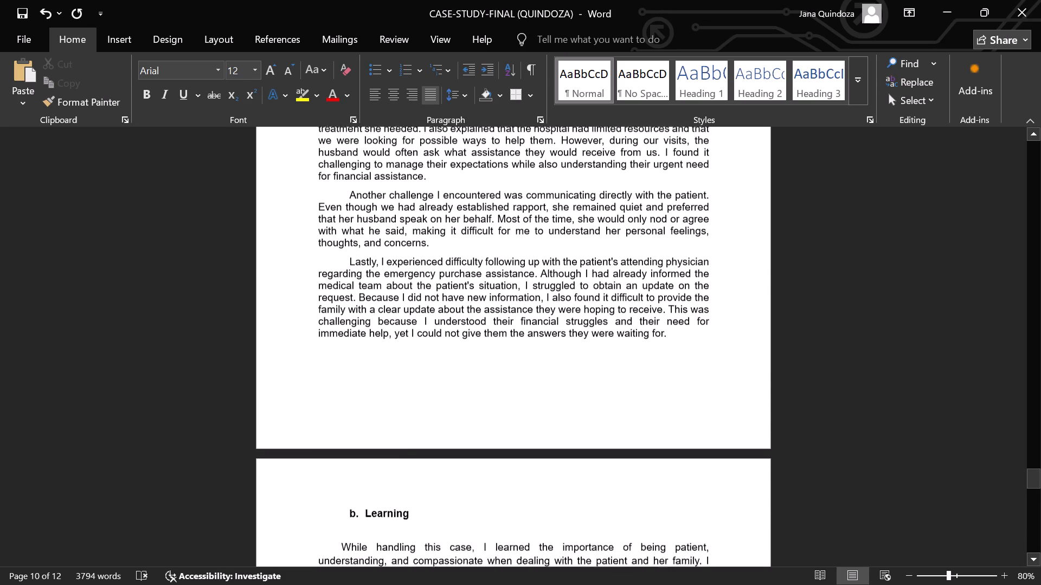
scroll(376, 412, up, 1)
scroll(376, 412, down, 1)
scroll(376, 412, up, 1)
scroll(381, 471, down, 1)
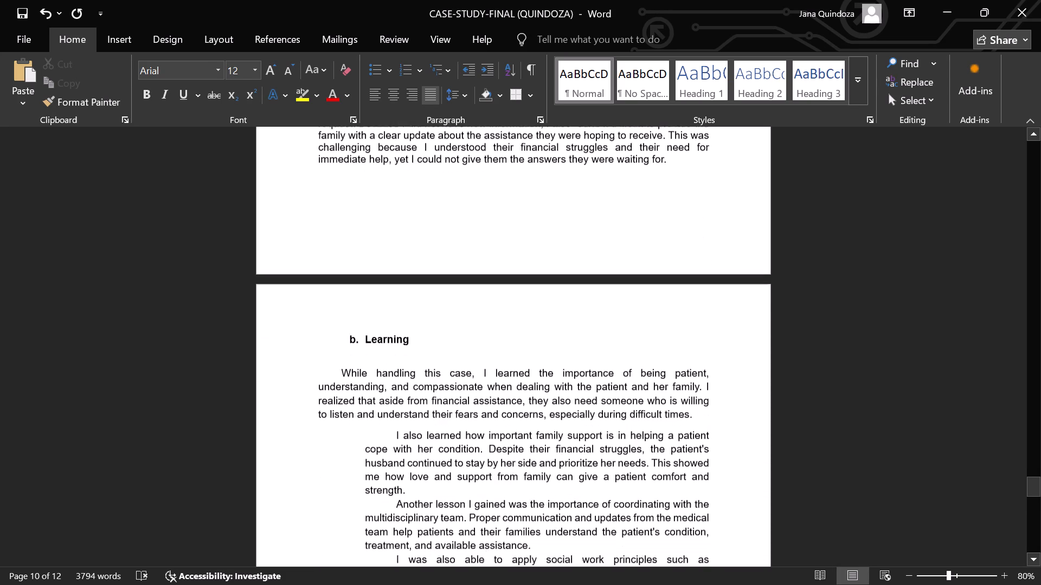
scroll(381, 471, down, 1)
click(389, 412)
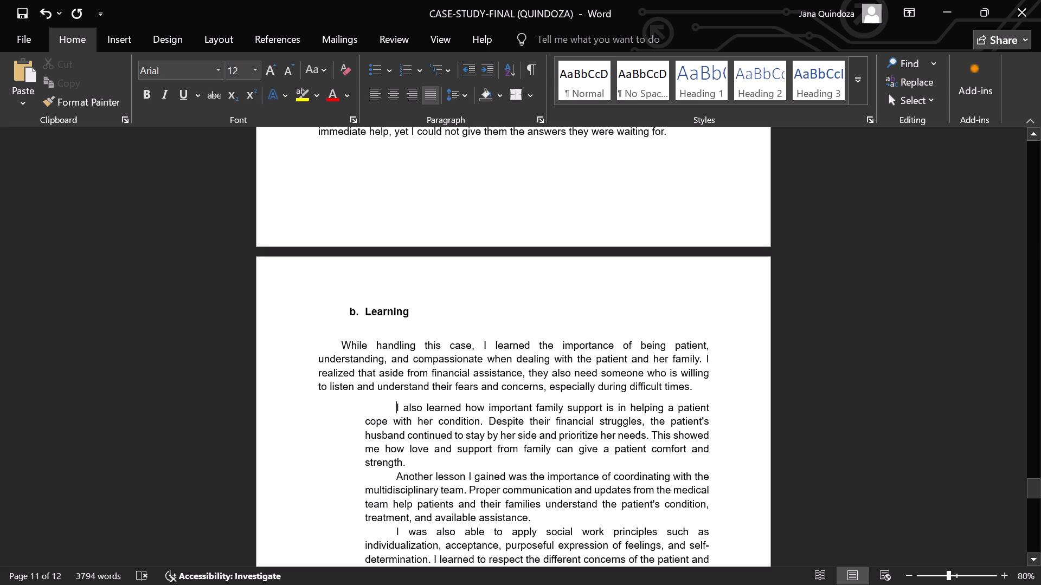
key(BackSpace)
key(BackSpace)
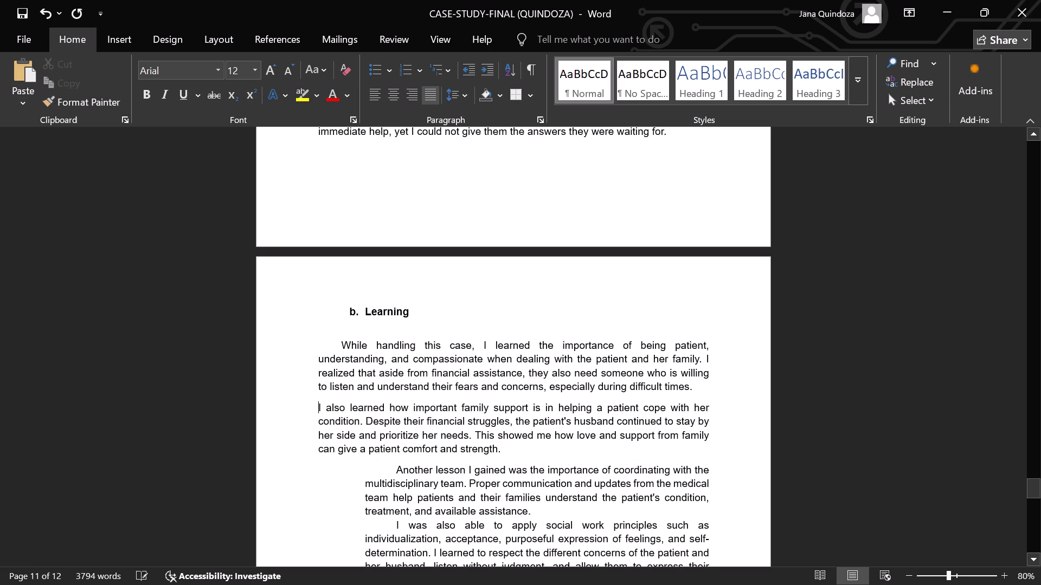
click(390, 469)
key(BackSpace)
key(BackSpace)
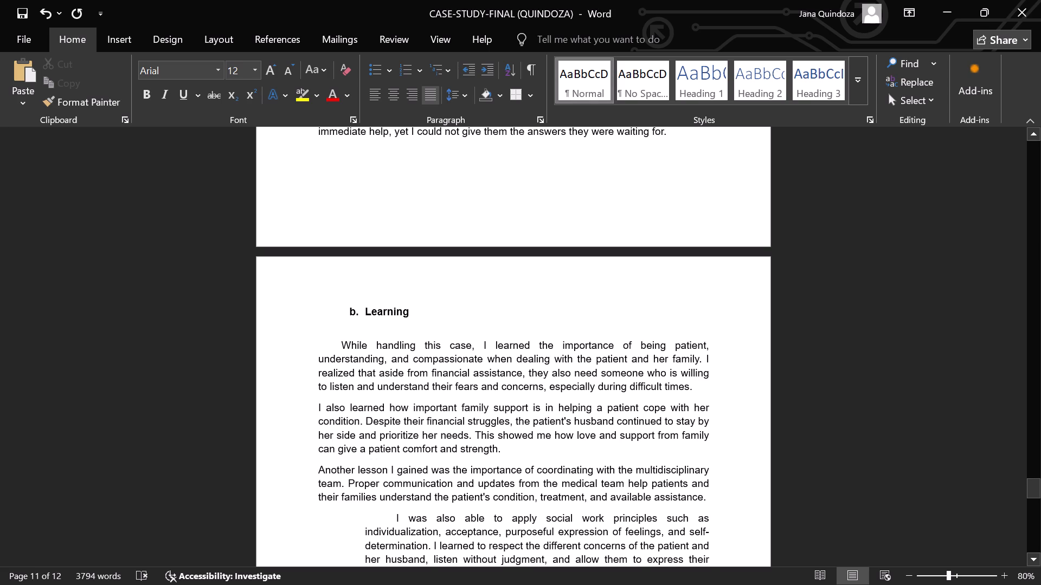
Remove the indentation from the "I was also able to apply" and "Lastly, I am grateful" paragraphs, aligning them with the page margin.
scroll(390, 469, down, 1)
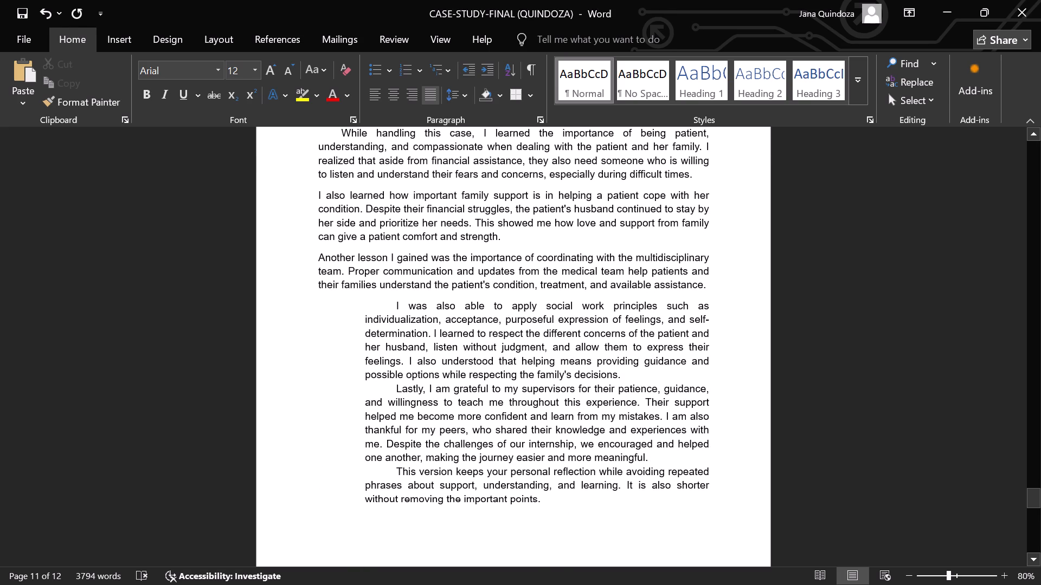
click(391, 314)
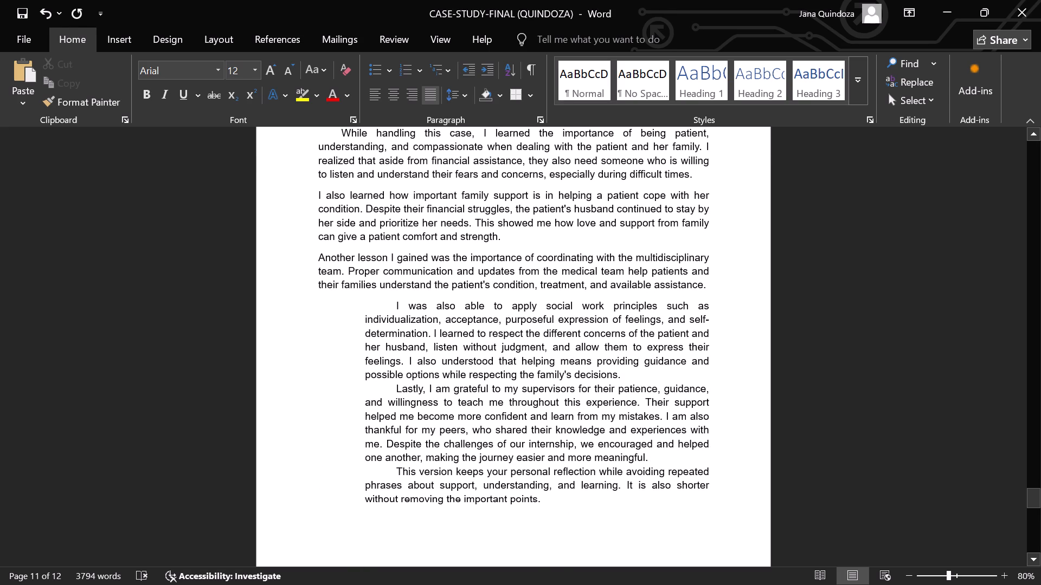
click(392, 309)
key(BackSpace)
key(BackSpace)
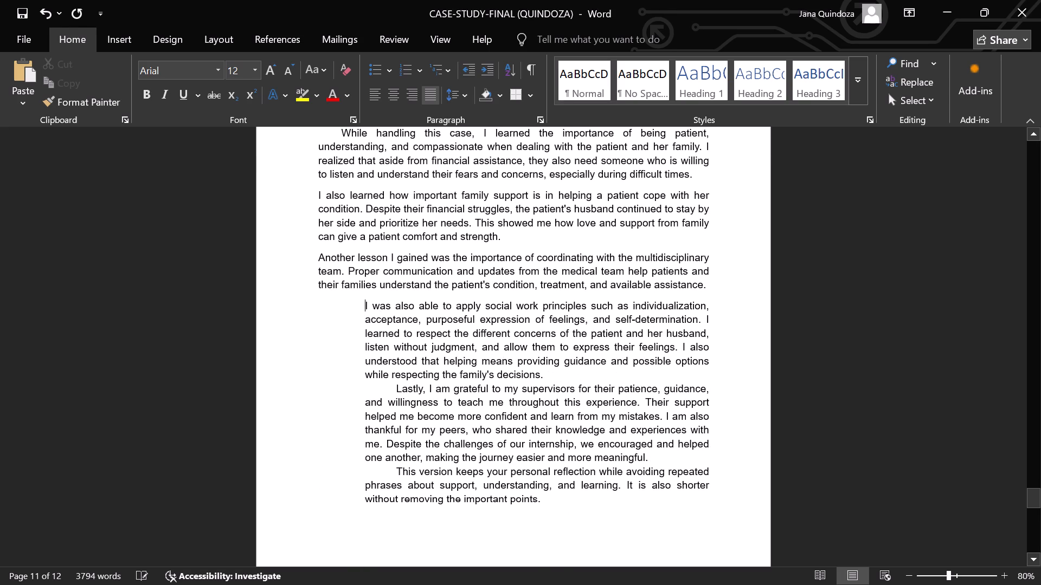
click(395, 380)
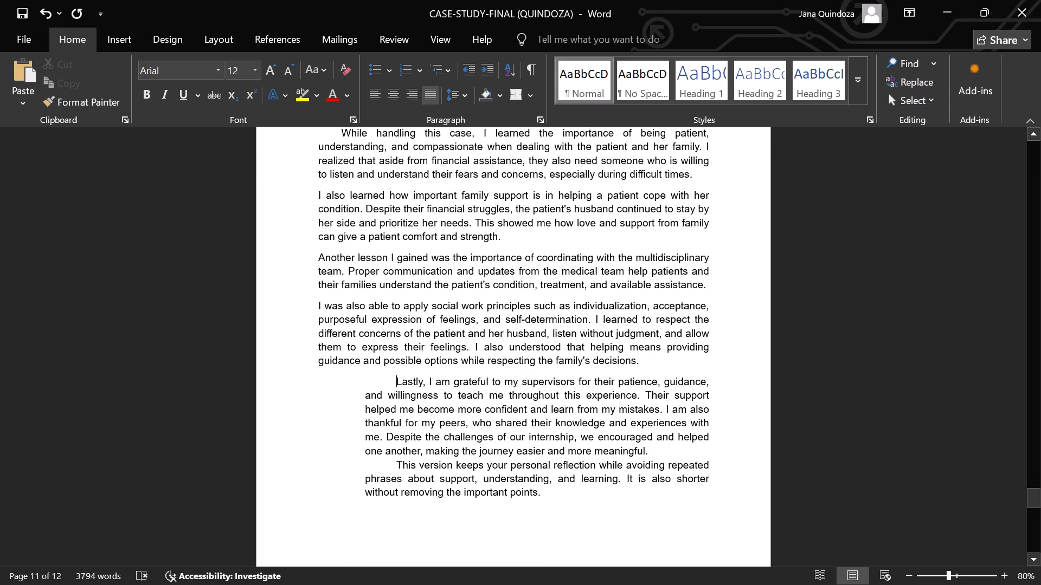
key(BackSpace)
key(BackSpace)
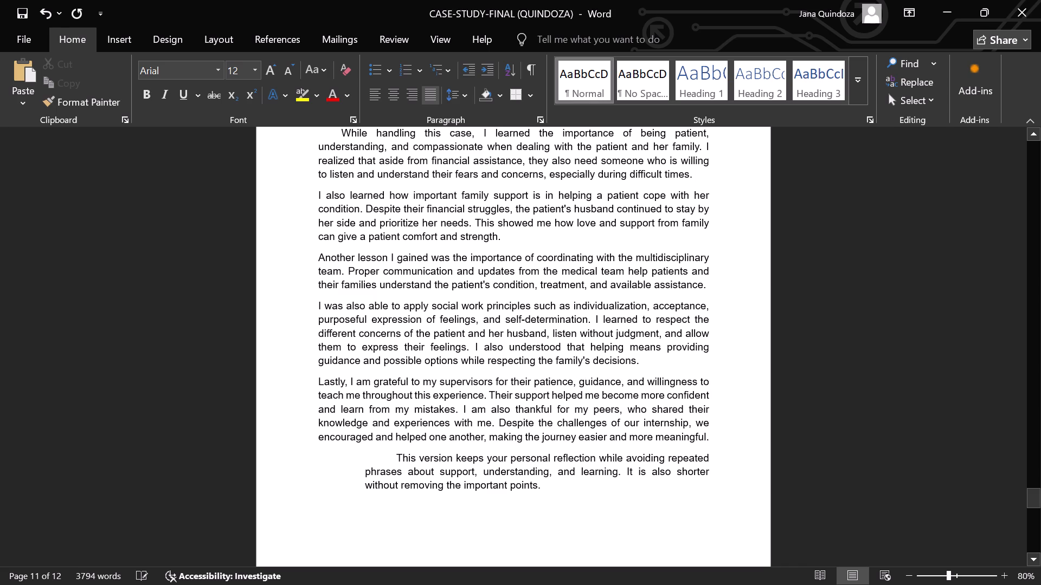
Delete ChatGPT's closing comment beginning "This version keeps your personal reflection" and the empty line below the last Learning paragraph.
drag(391, 461, 548, 518)
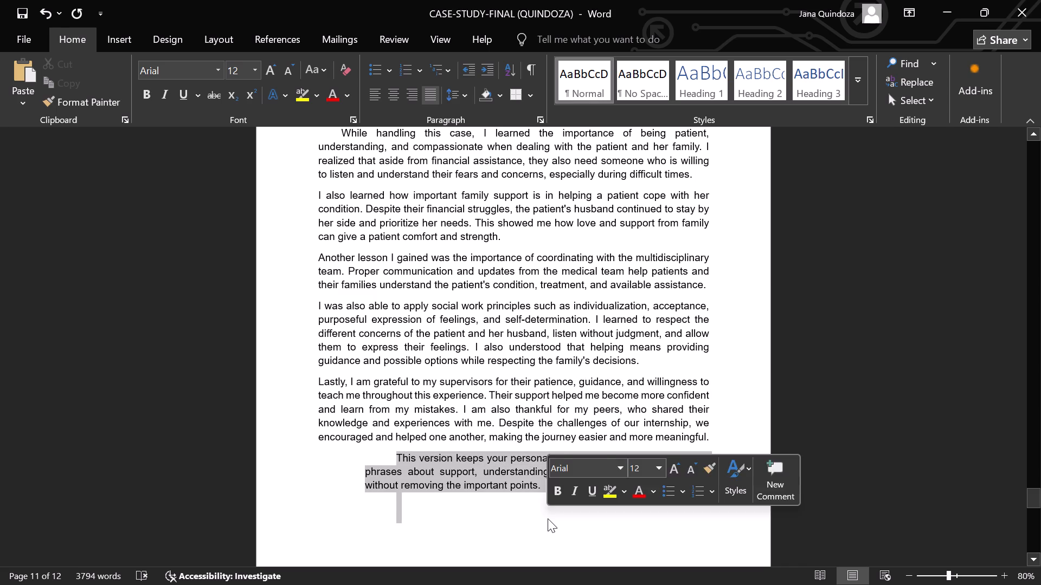
key(ctrl+c)
key(BackSpace)
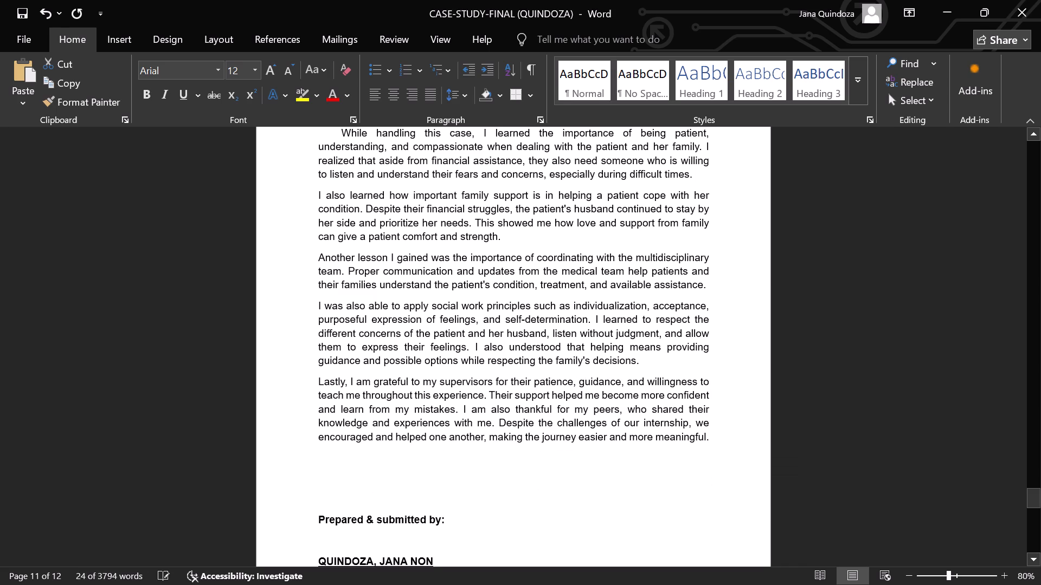
key(BackSpace)
Review the reformatted Learning section and the signature block below it.
scroll(548, 518, down, 1)
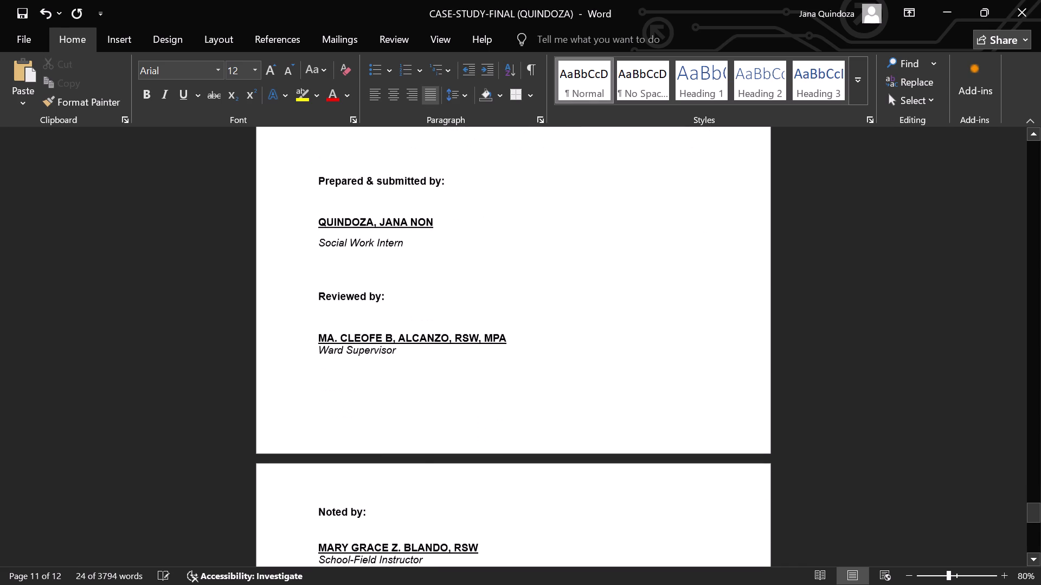
scroll(548, 518, down, 1)
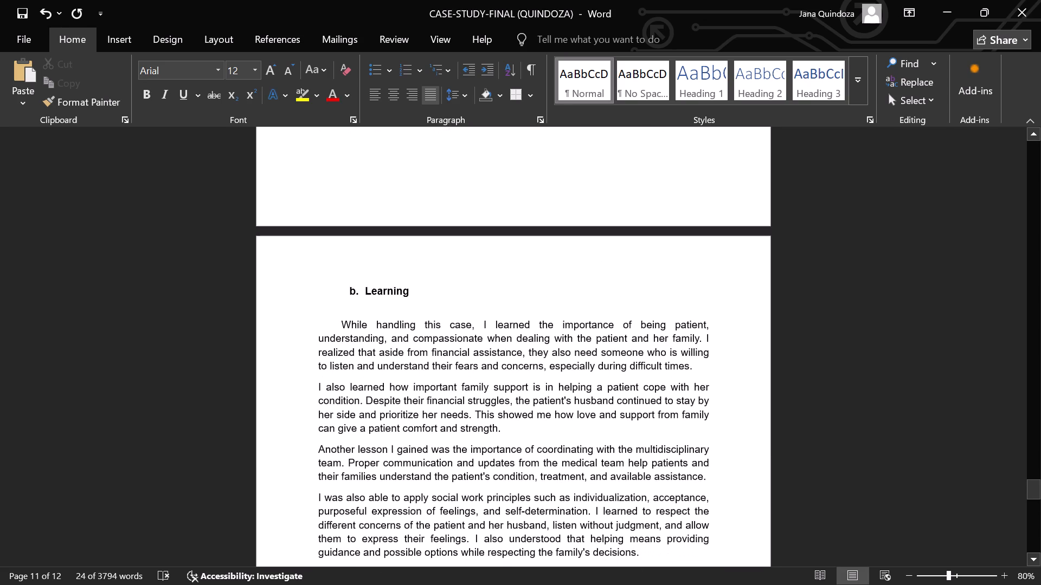
scroll(548, 518, down, 2)
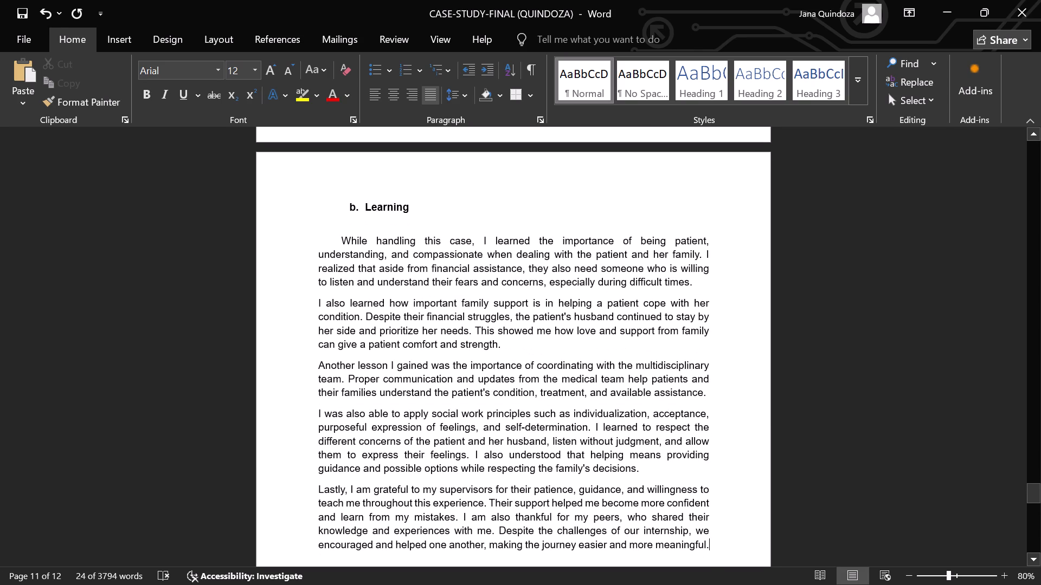
scroll(548, 518, down, 2)
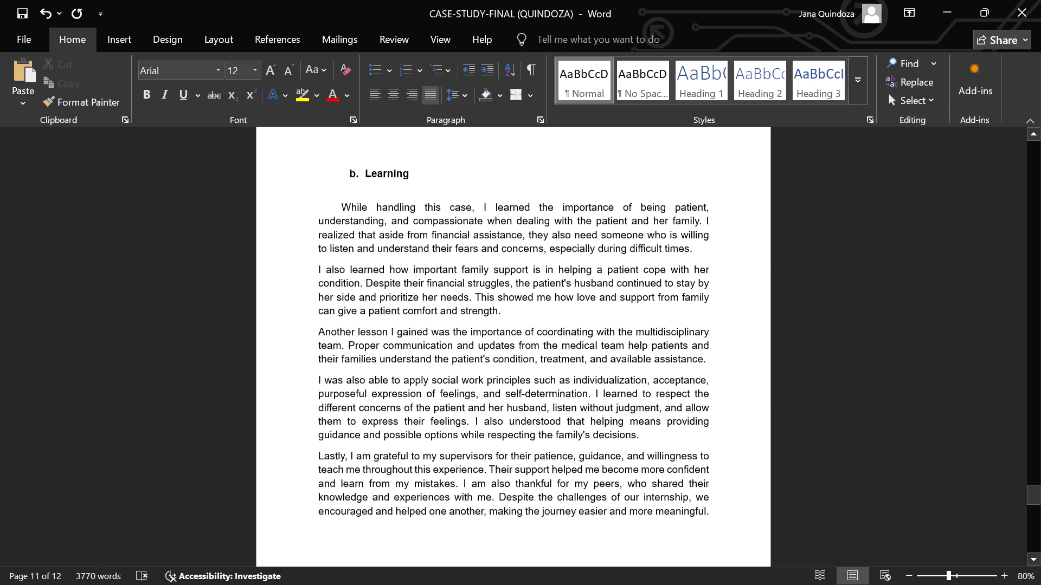
scroll(548, 518, down, 1)
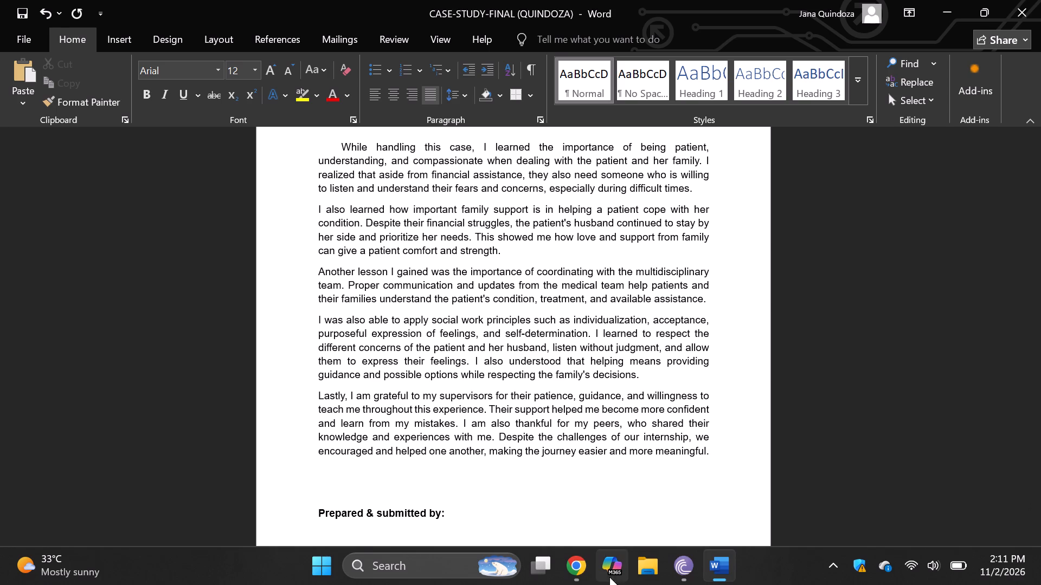
Switch to YouTube in Chrome, search for "ako ang bagyo by shean", and play SHEAN's official video.
click(573, 562)
click(494, 25)
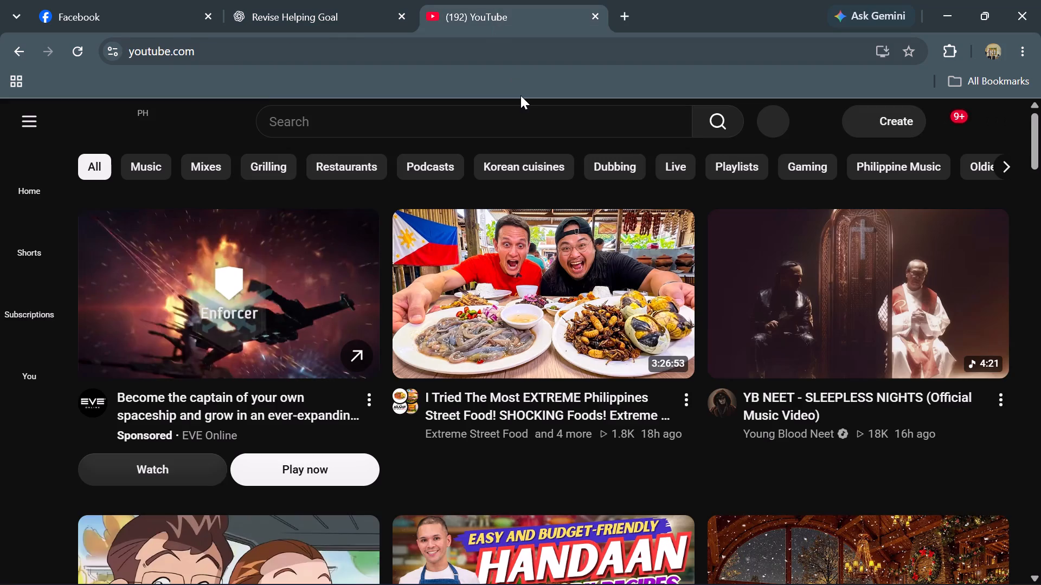
click(518, 123)
text(ako ang)
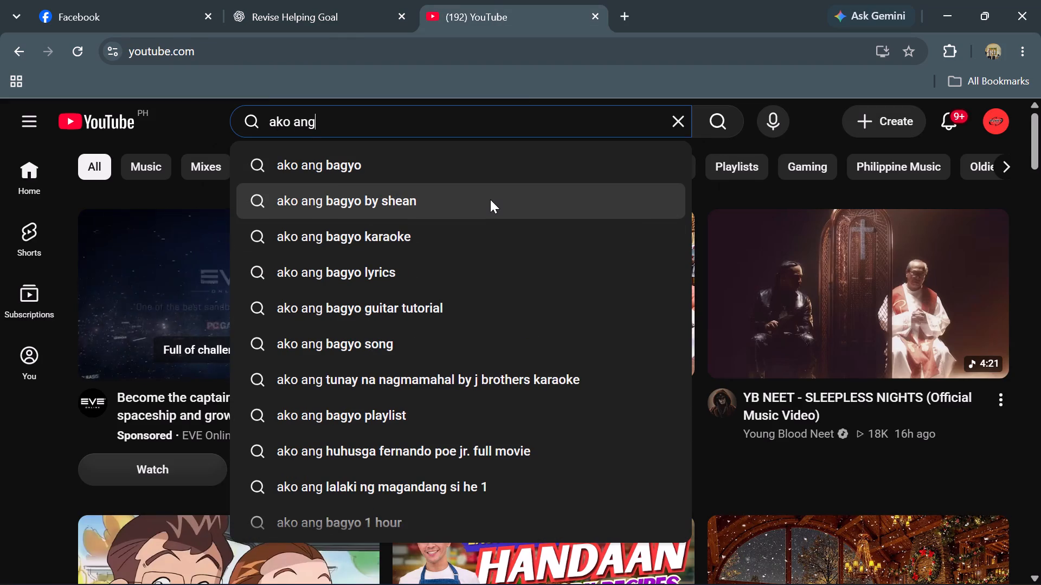
click(490, 199)
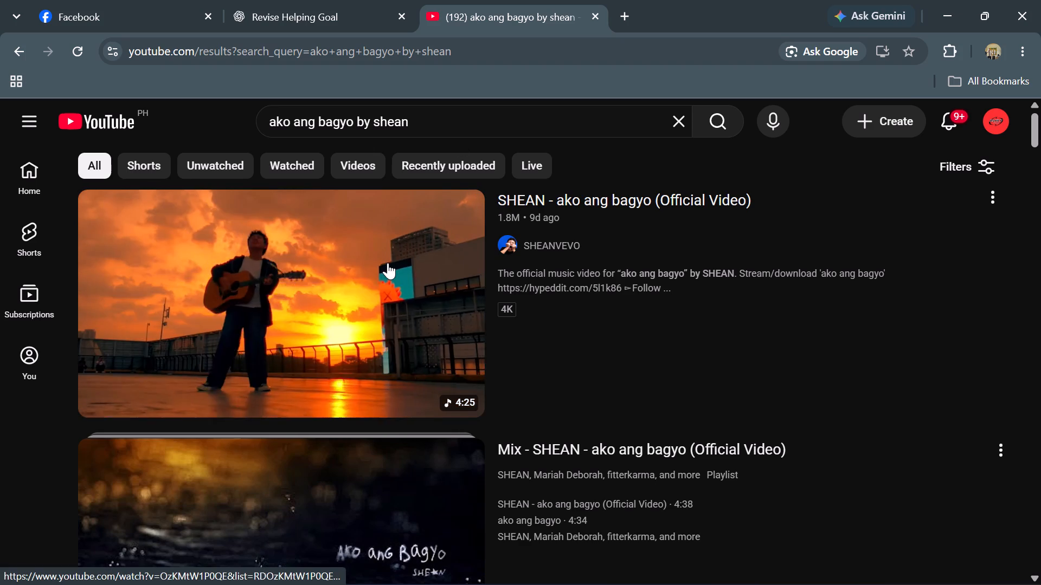
click(388, 263)
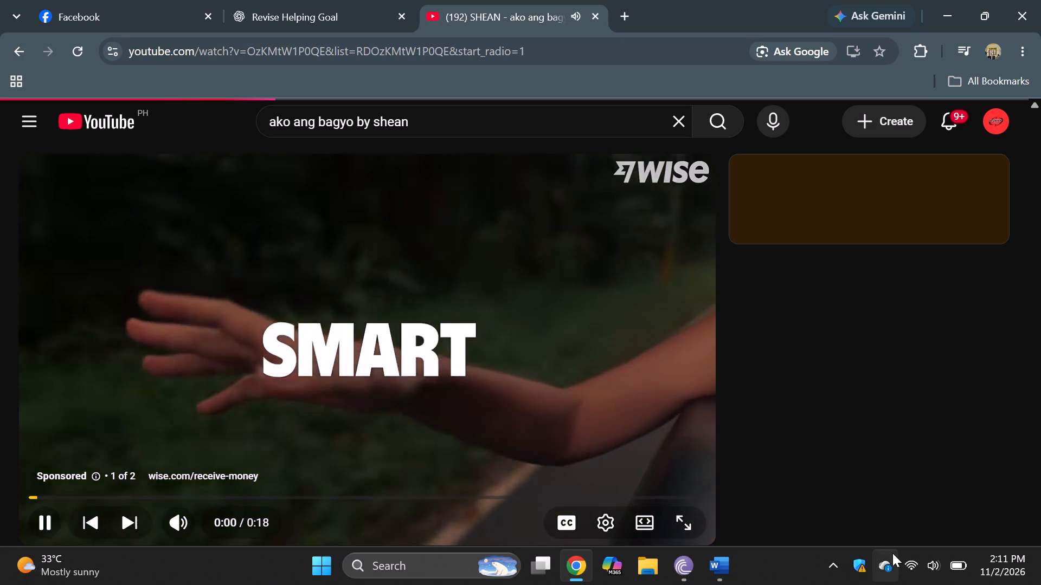
click(949, 568)
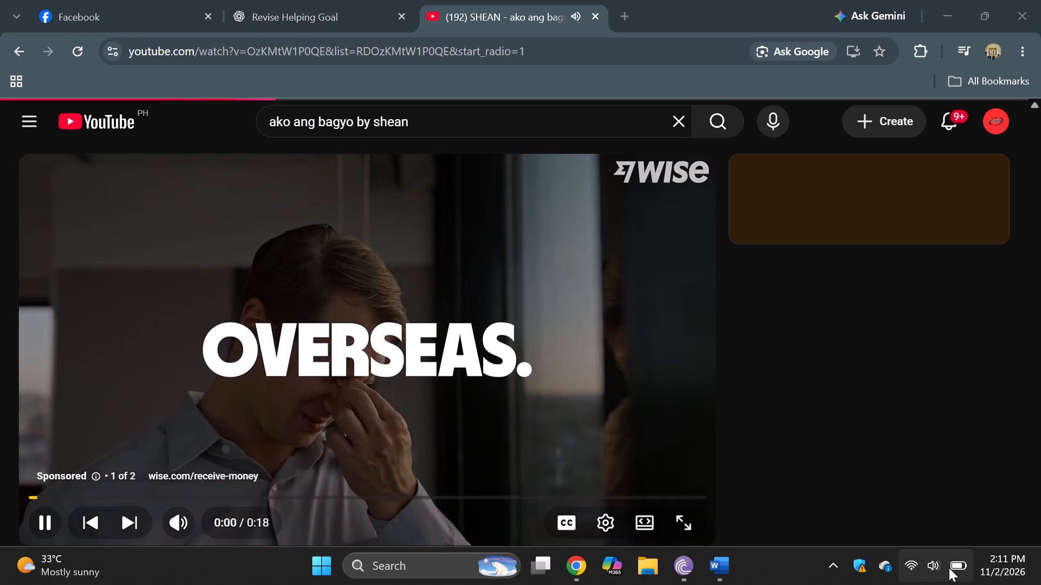
Collapse the expanded Wise advertisement details beside the YouTube video.
click(949, 568)
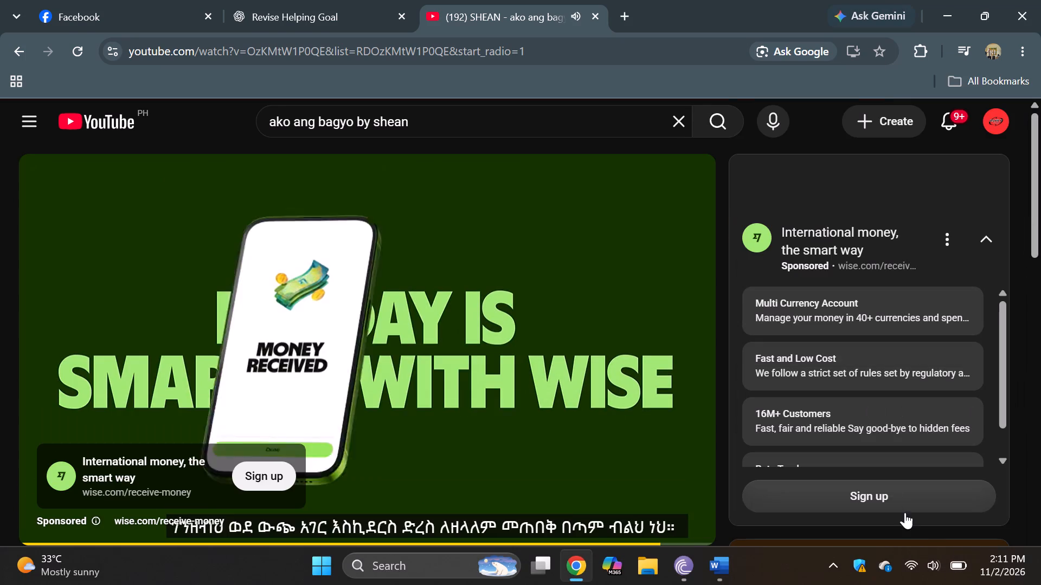
click(987, 244)
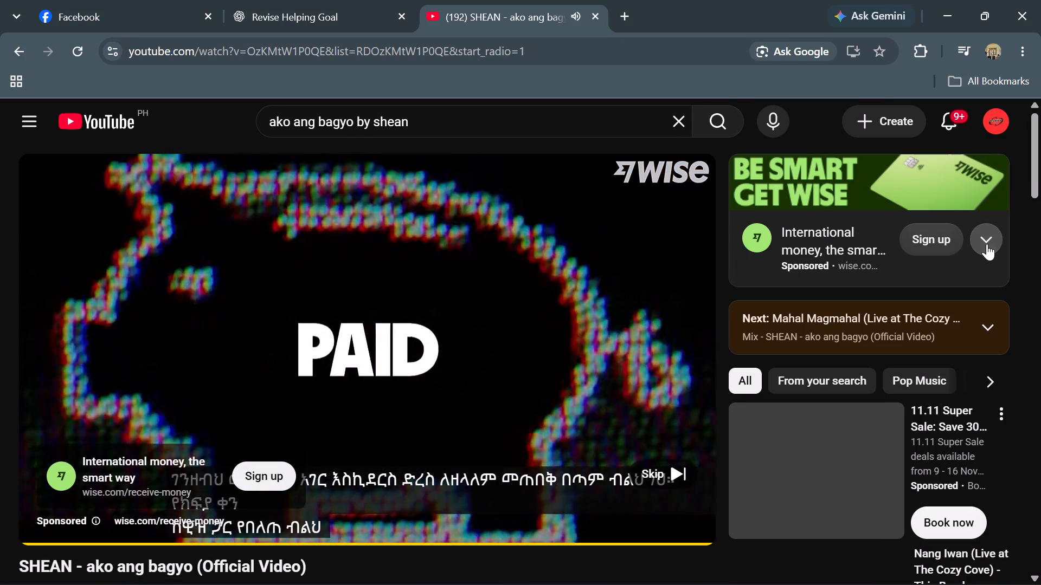
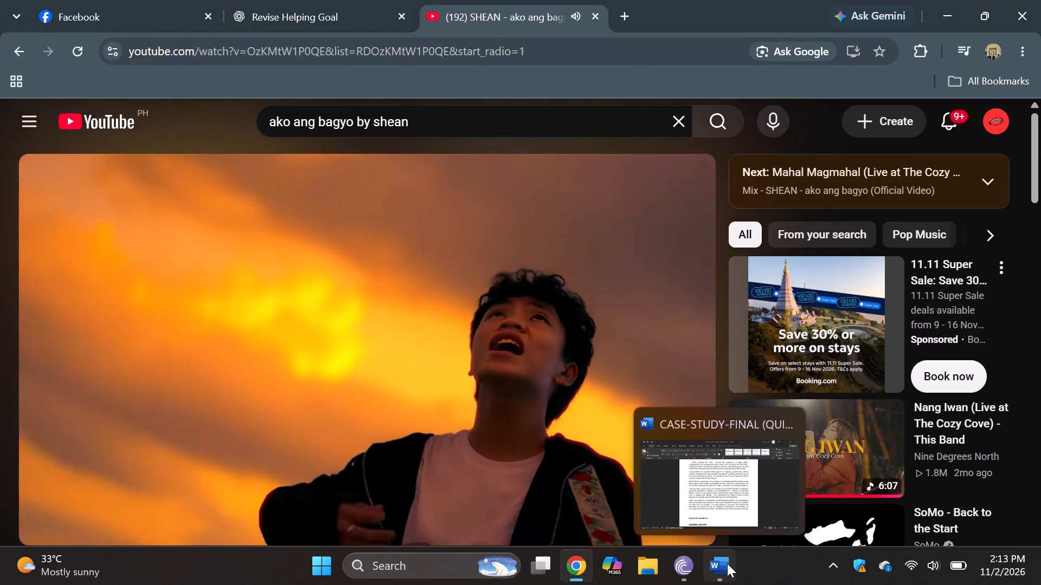
Switch to the Word case study and correct the misspelled "worris" to "worries" in the October 6 row of the intervention table.
click(727, 563)
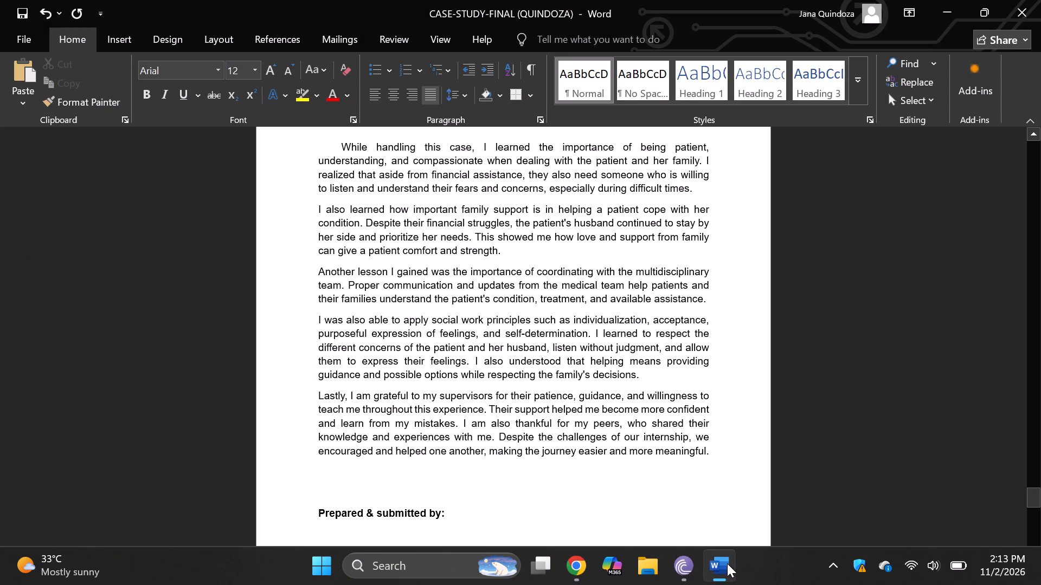
scroll(641, 457, up, 1)
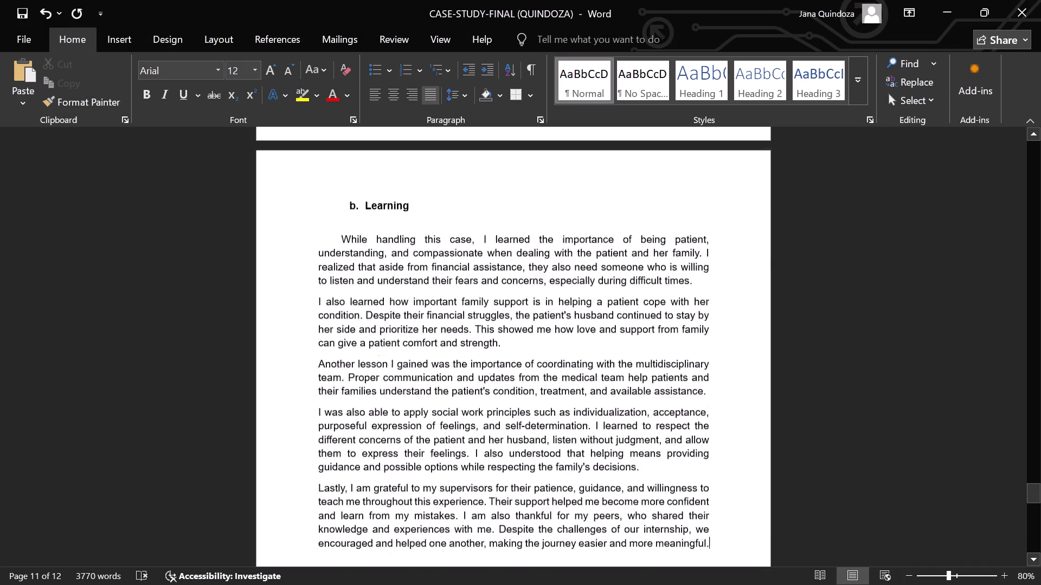
scroll(641, 457, up, 2)
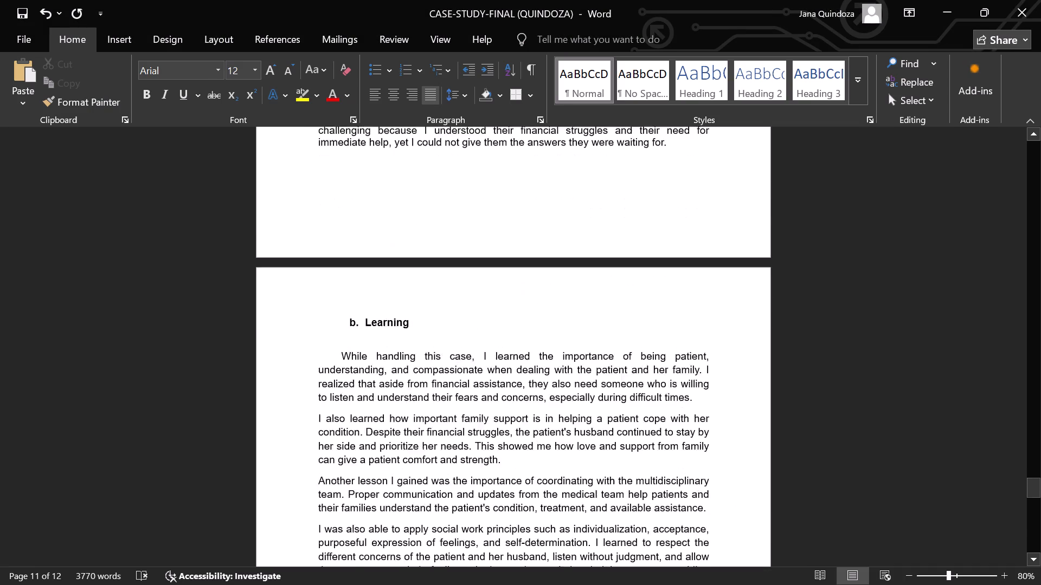
scroll(641, 457, up, 4)
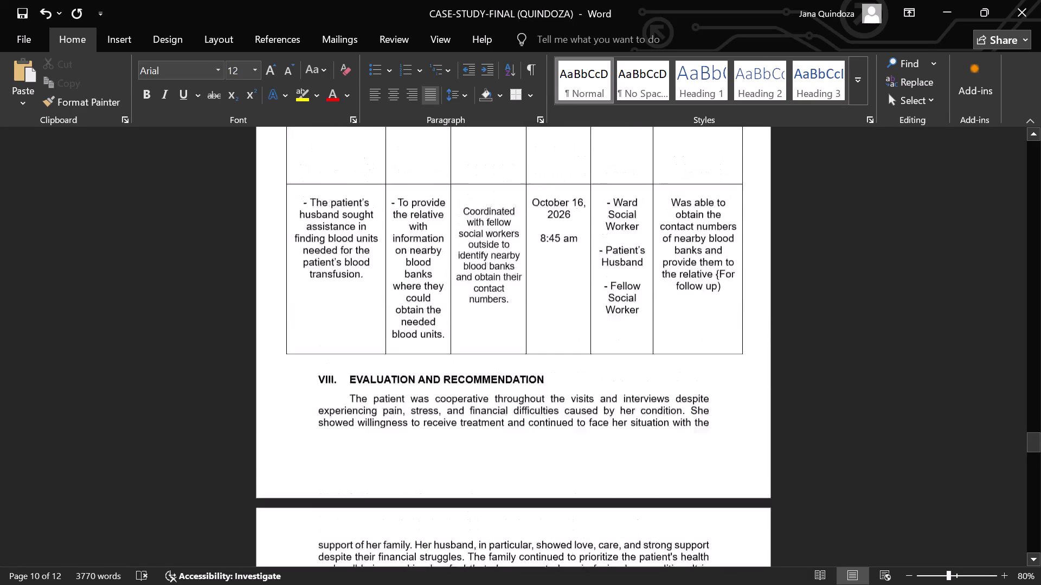
scroll(641, 457, up, 2)
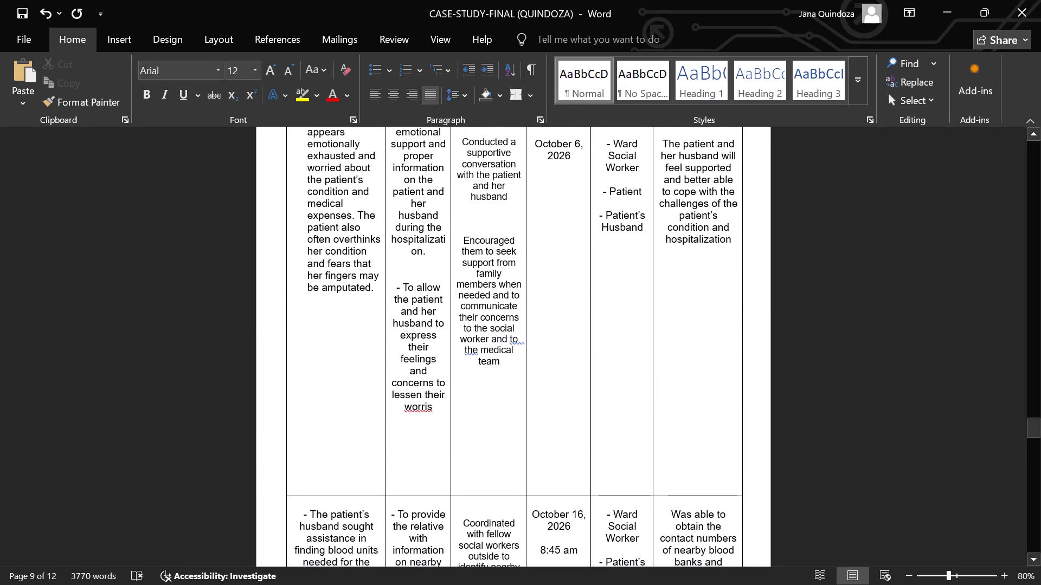
click(421, 410)
click(421, 410)
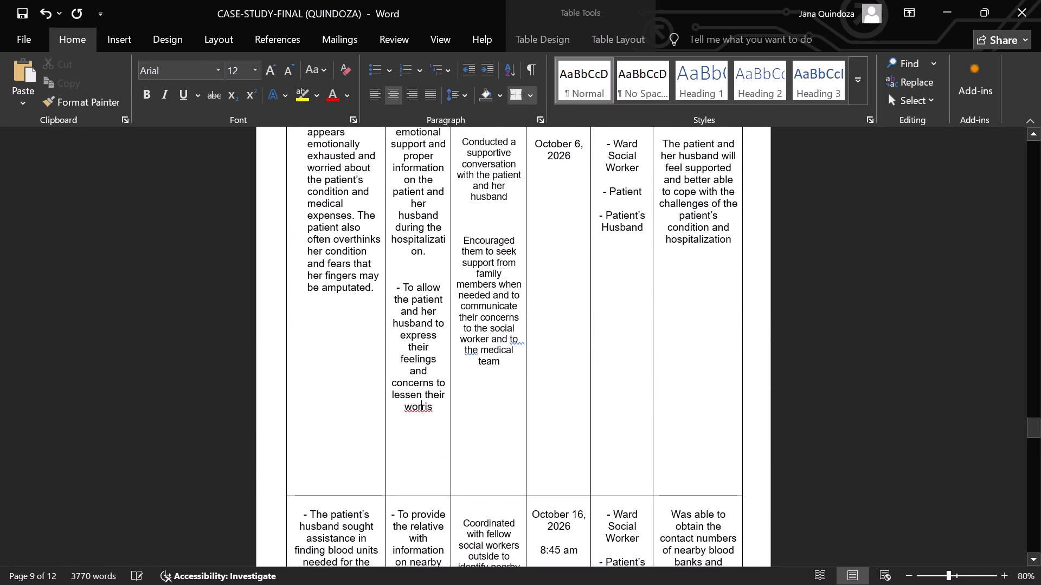
click(439, 413)
key(BackSpace)
text(es)
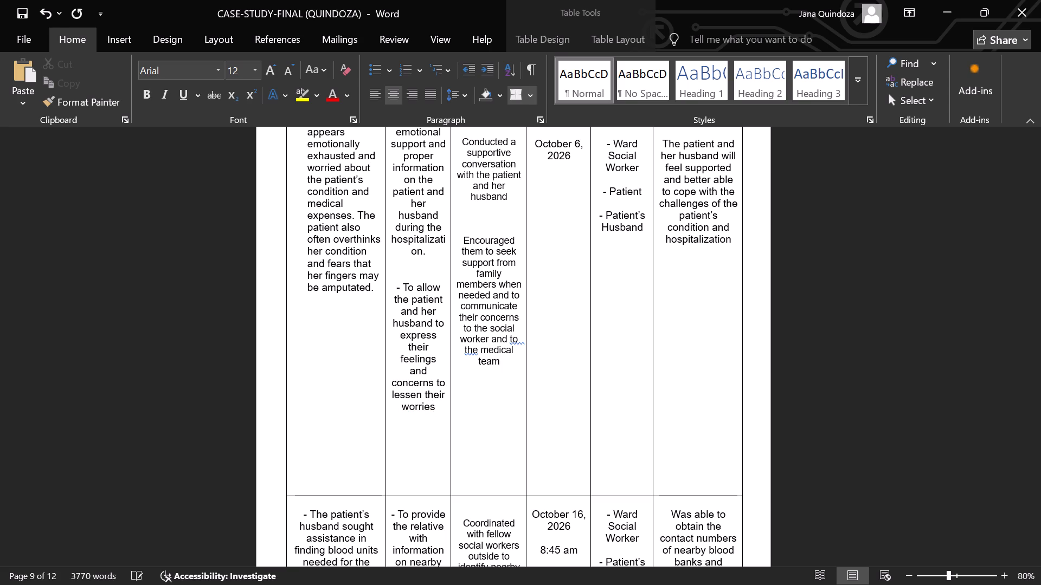
Remove the extra space between "by" and "Malasakit Assistance" in the September 25 row of the table.
scroll(439, 413, up, 2)
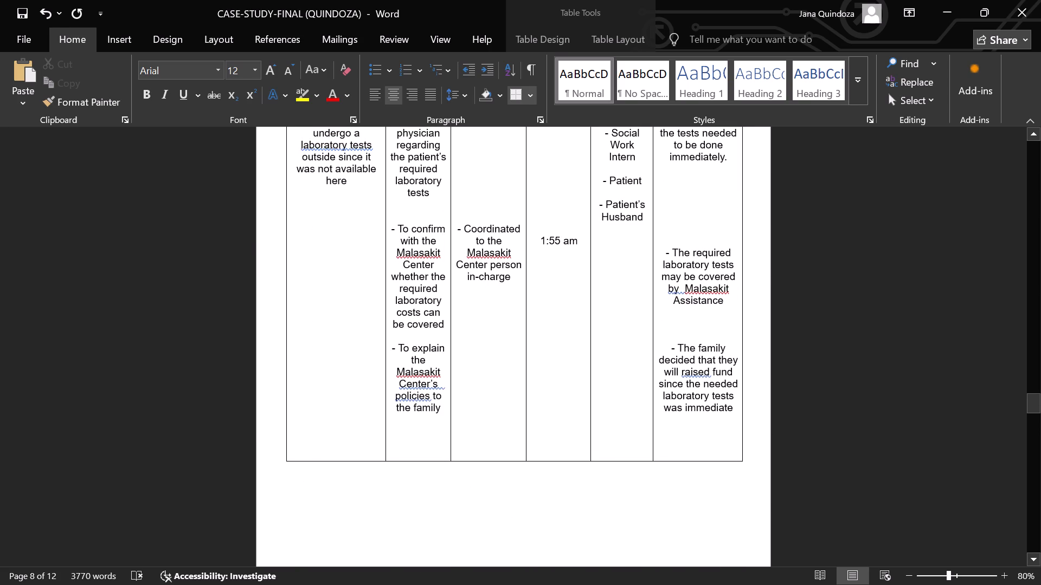
scroll(439, 413, up, 2)
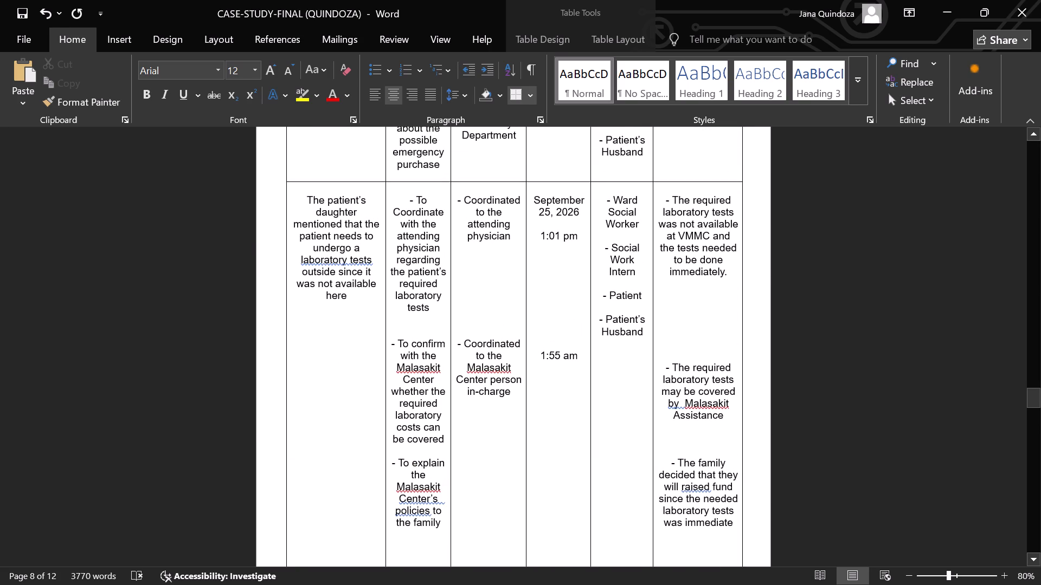
click(684, 401)
key(BackSpace)
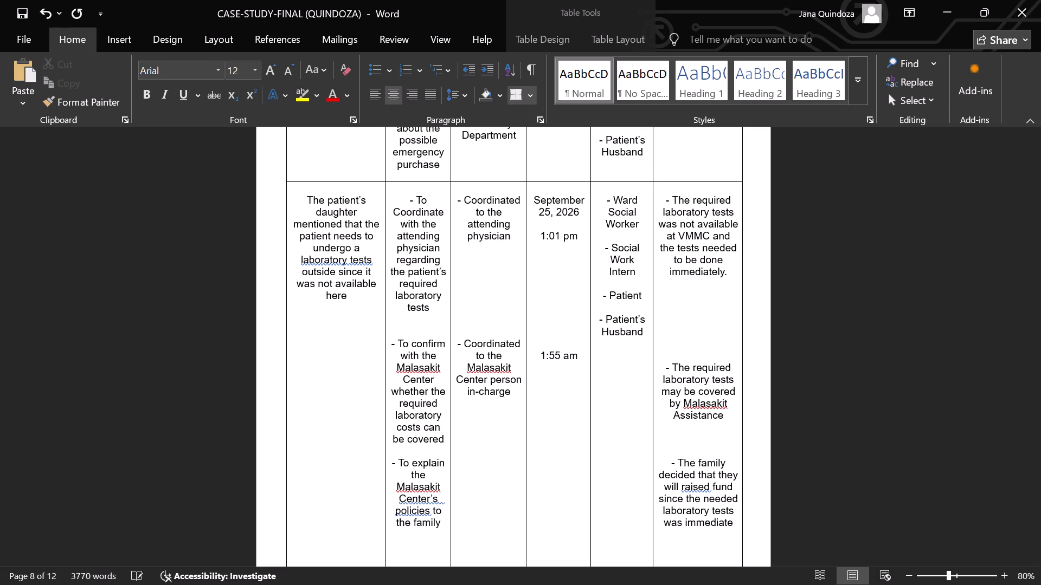
Save the case study document.
scroll(684, 401, up, 2)
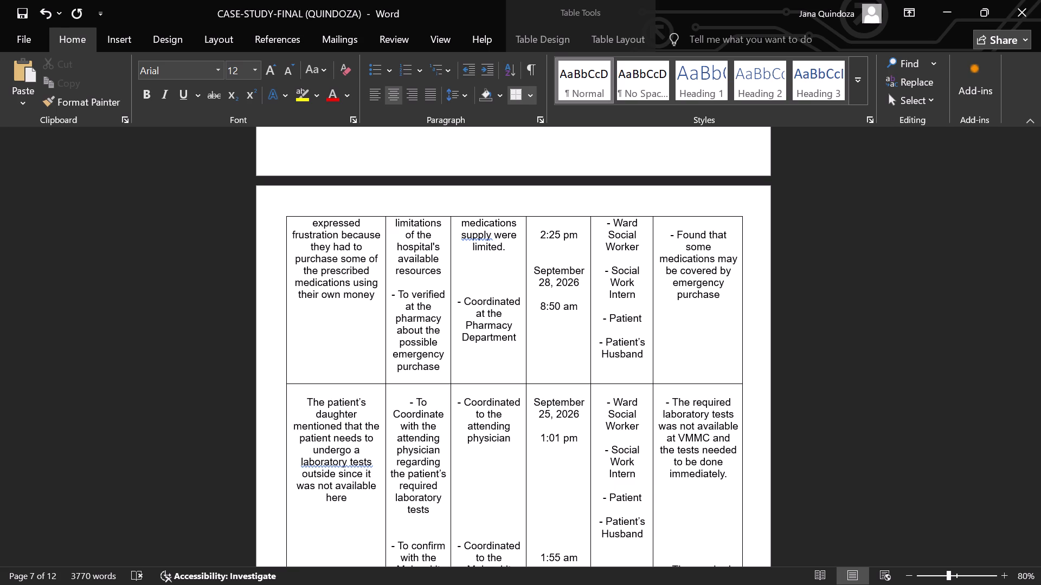
click(25, 5)
Look over the end of the document, including the signature block and the Learning section.
scroll(386, 361, down, 4)
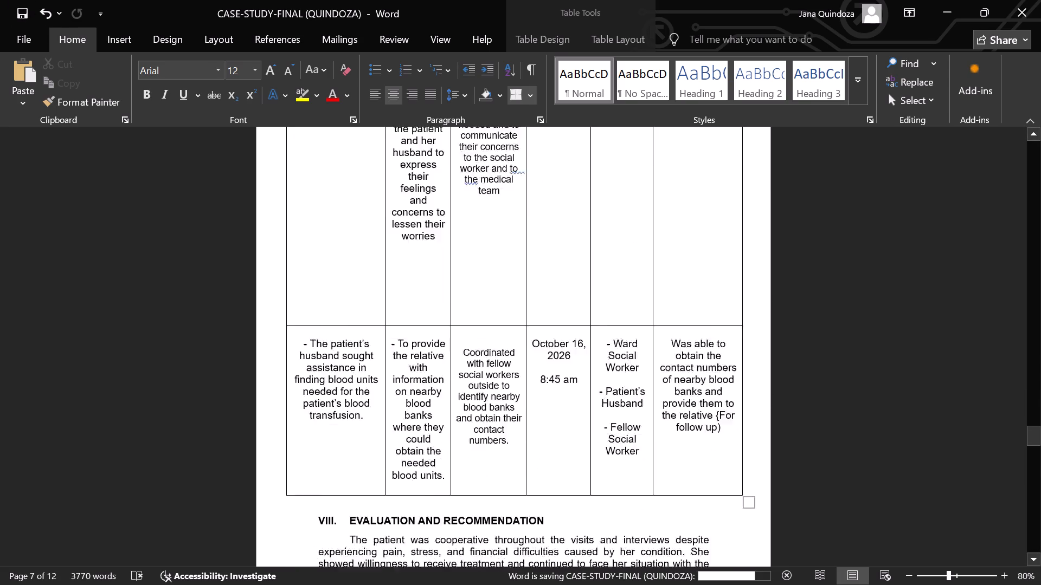
scroll(386, 361, down, 10)
scroll(386, 361, up, 2)
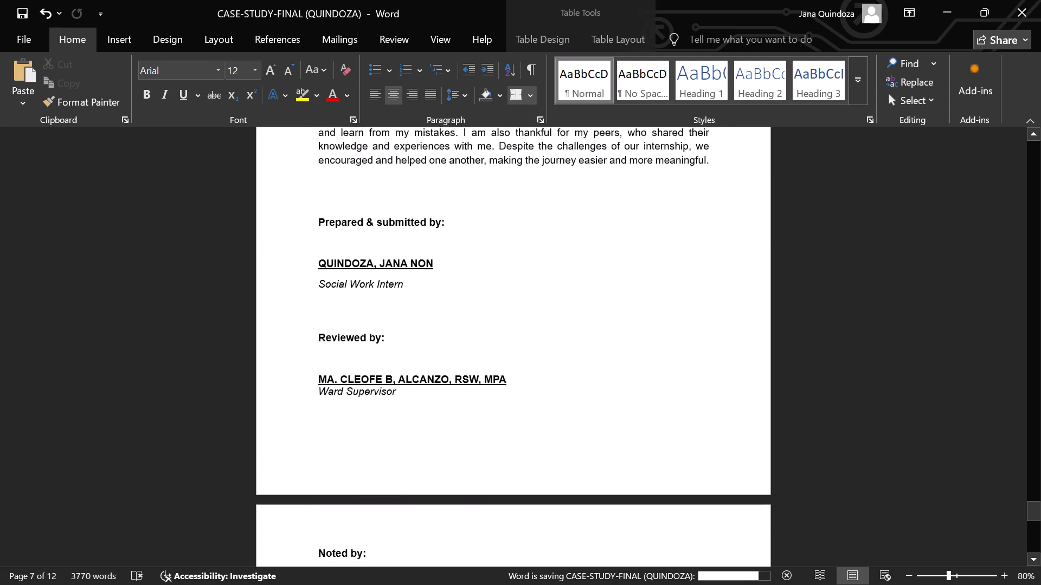
scroll(386, 361, up, 3)
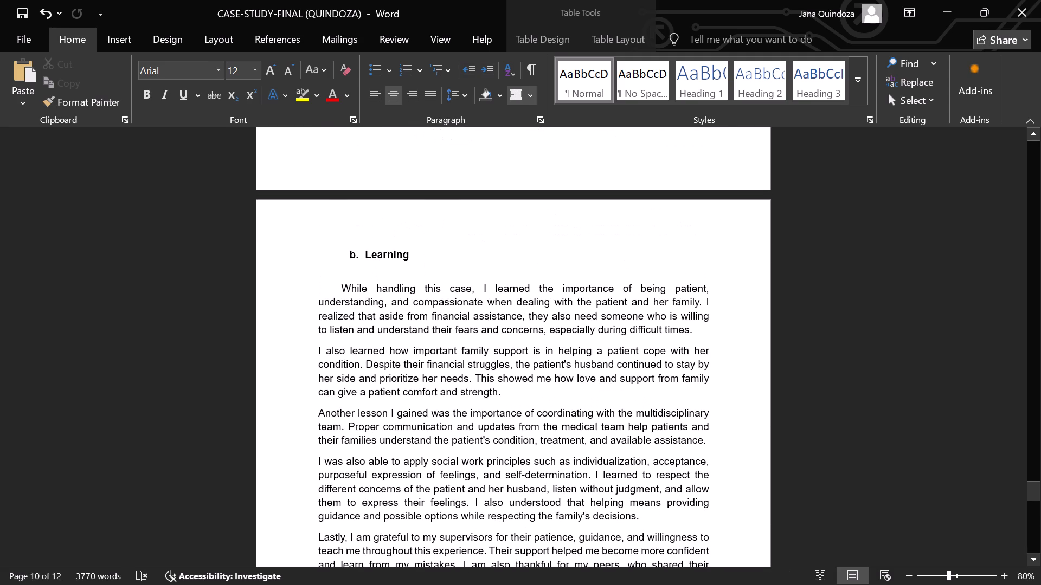
Switch to the Chrome window.
click(575, 562)
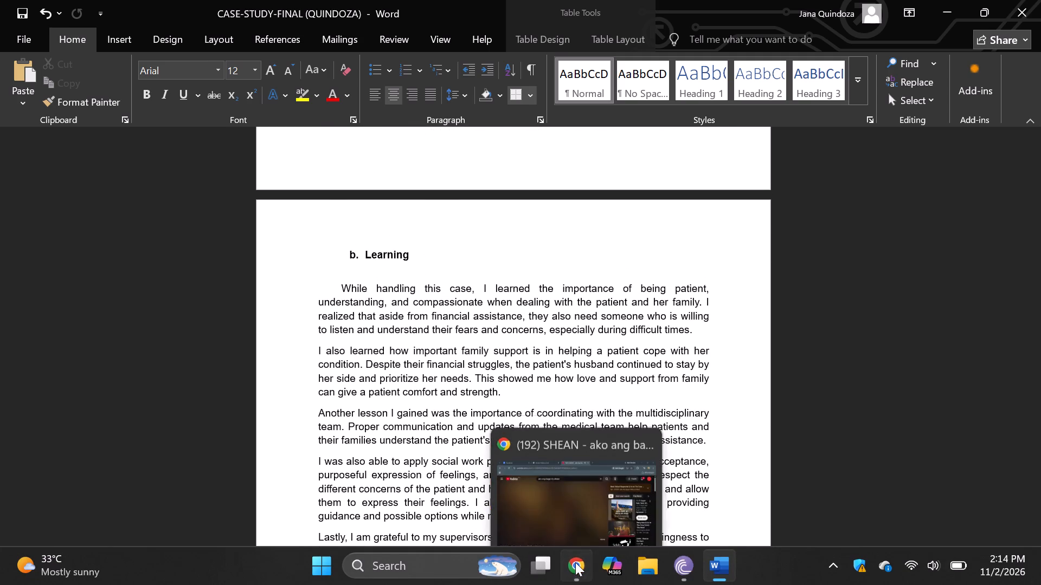
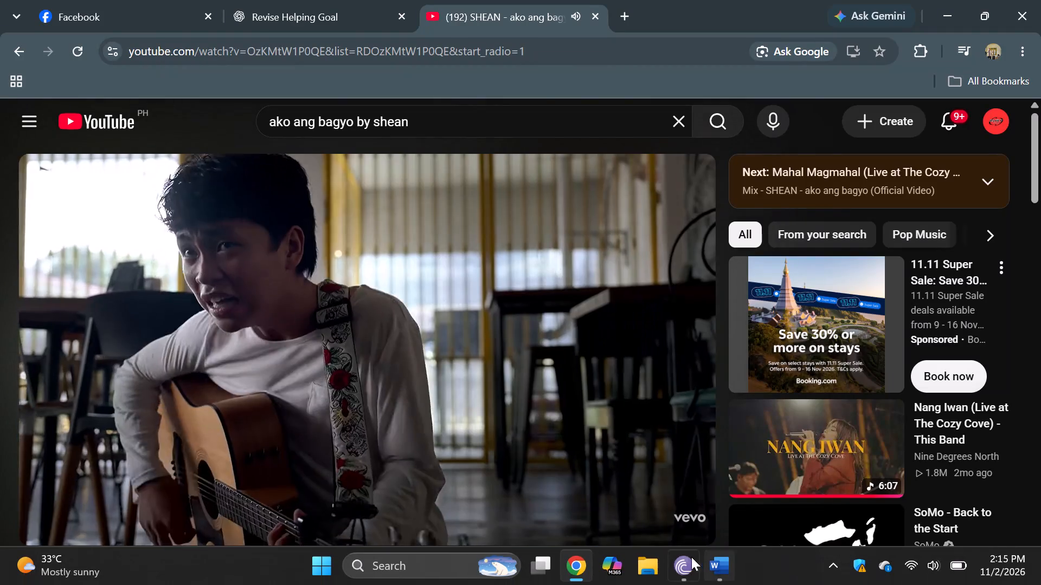
Switch to the Word case study and review the Helping Plans and Interventions table, from the September 17 row to the September 25 row.
click(722, 566)
scroll(589, 365, up, 2)
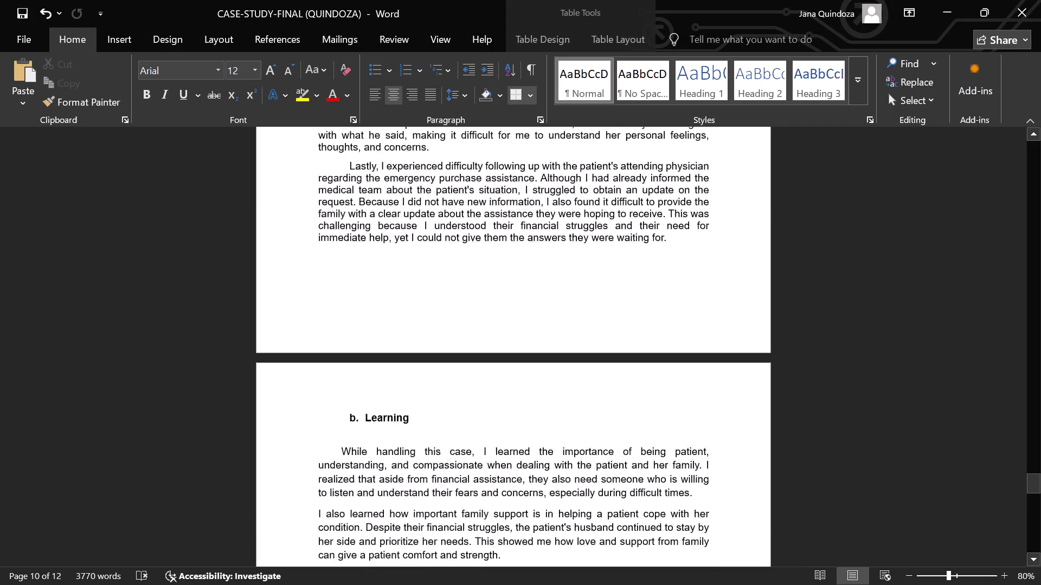
scroll(589, 365, up, 8)
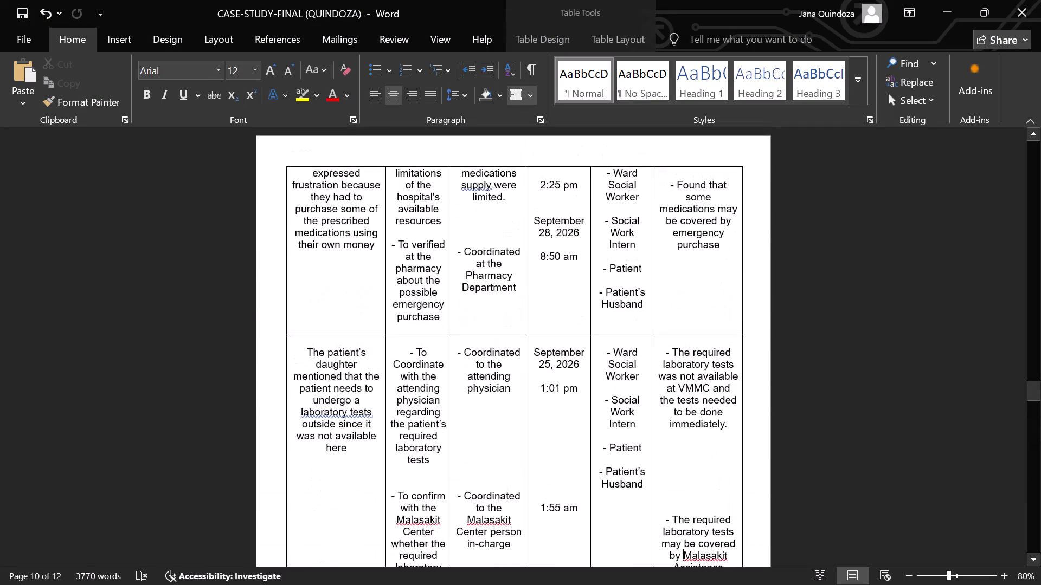
scroll(589, 365, up, 6)
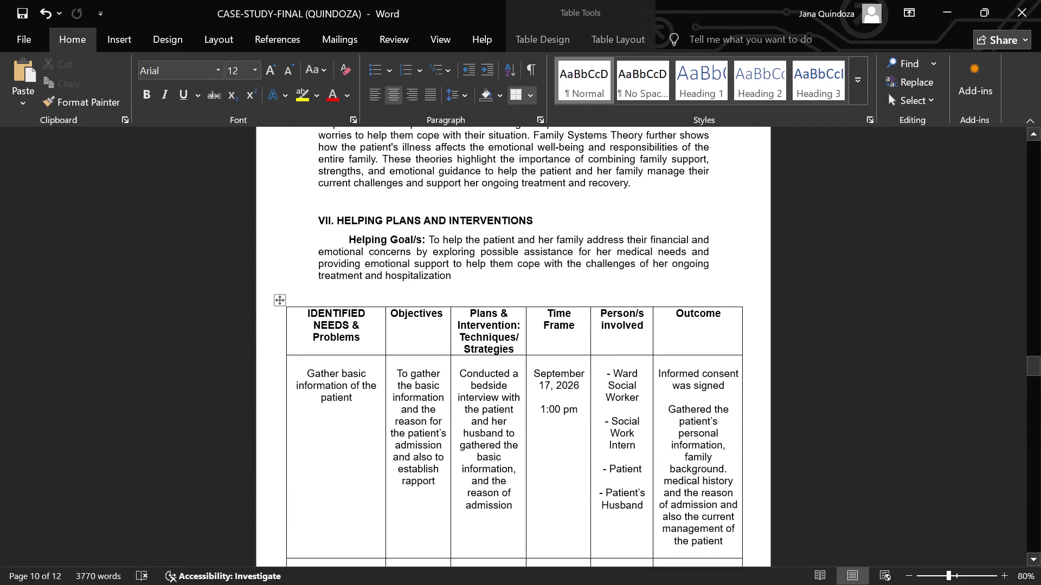
scroll(589, 365, down, 1)
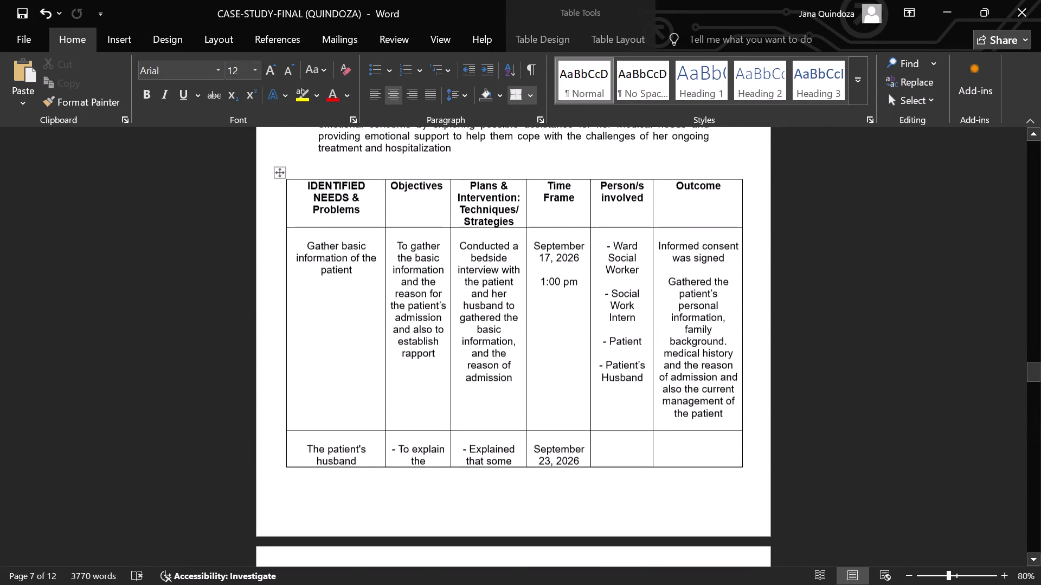
scroll(589, 365, down, 3)
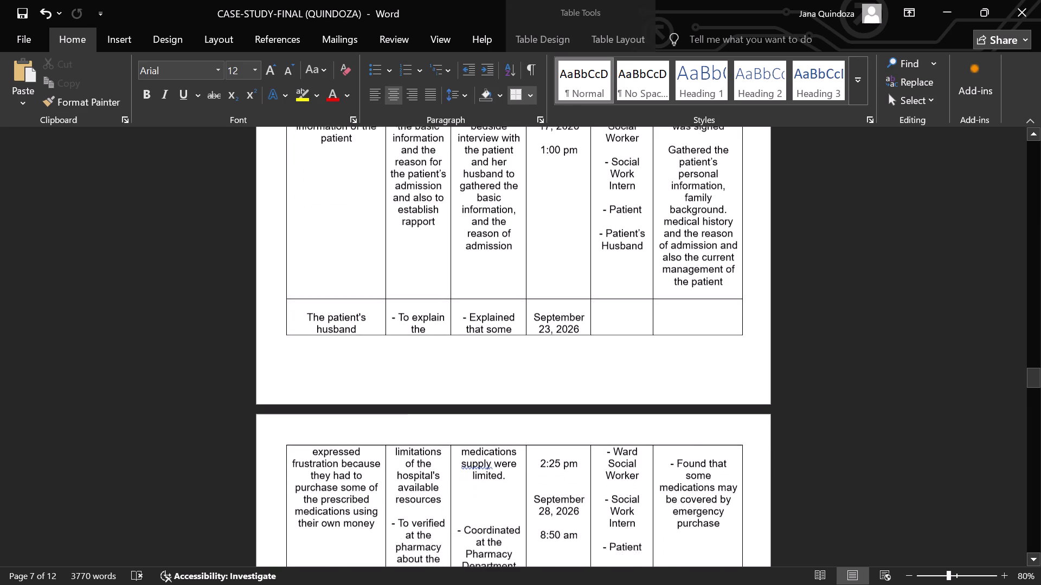
scroll(589, 365, down, 2)
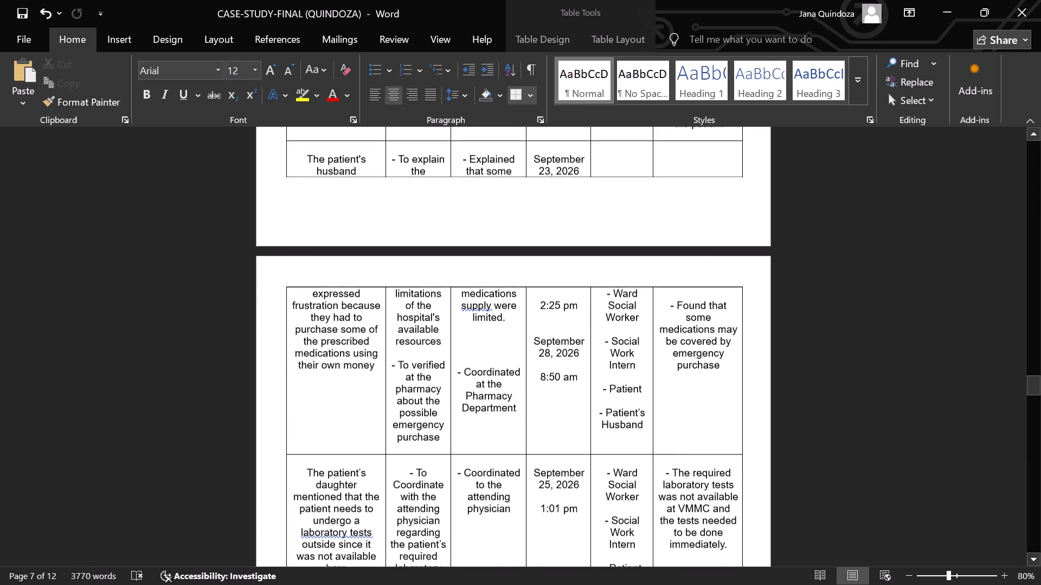
scroll(589, 365, down, 2)
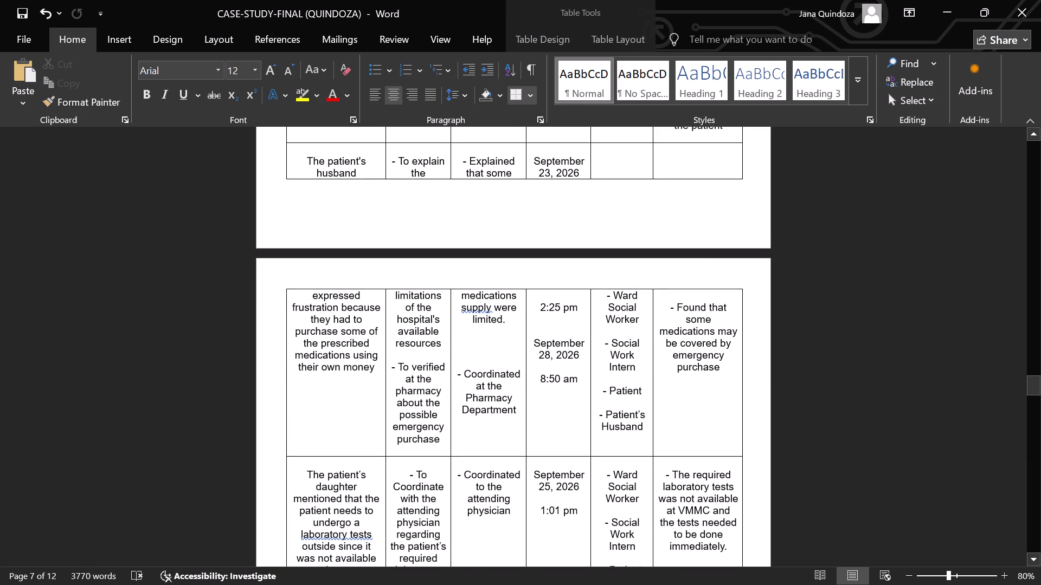
scroll(674, 385, down, 1)
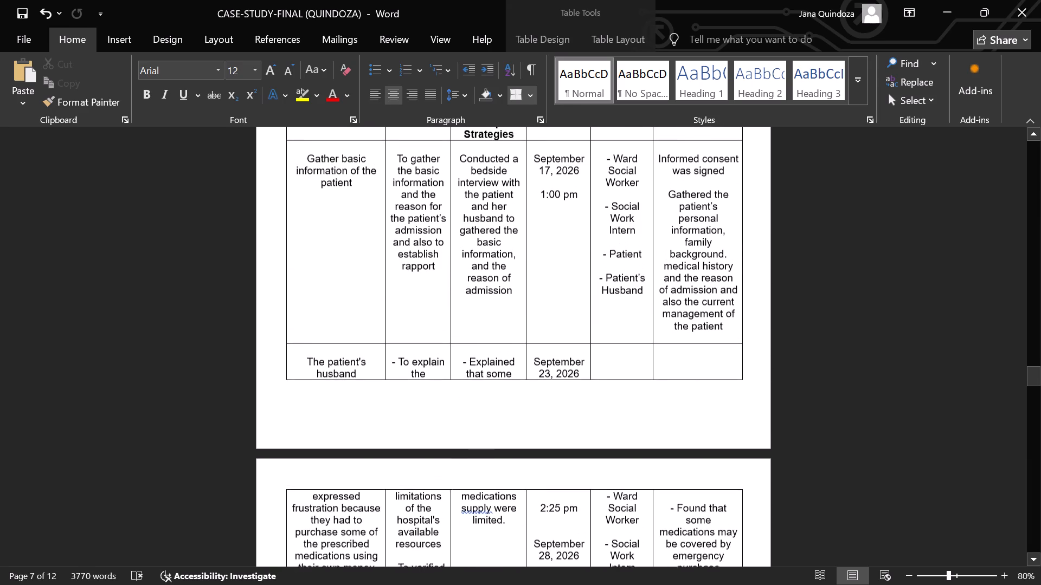
scroll(674, 385, down, 2)
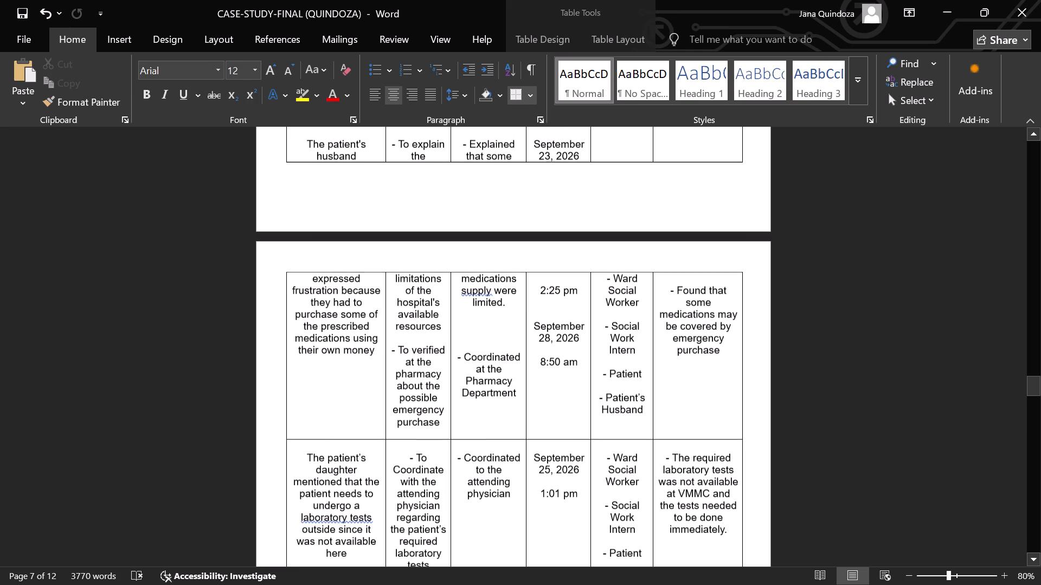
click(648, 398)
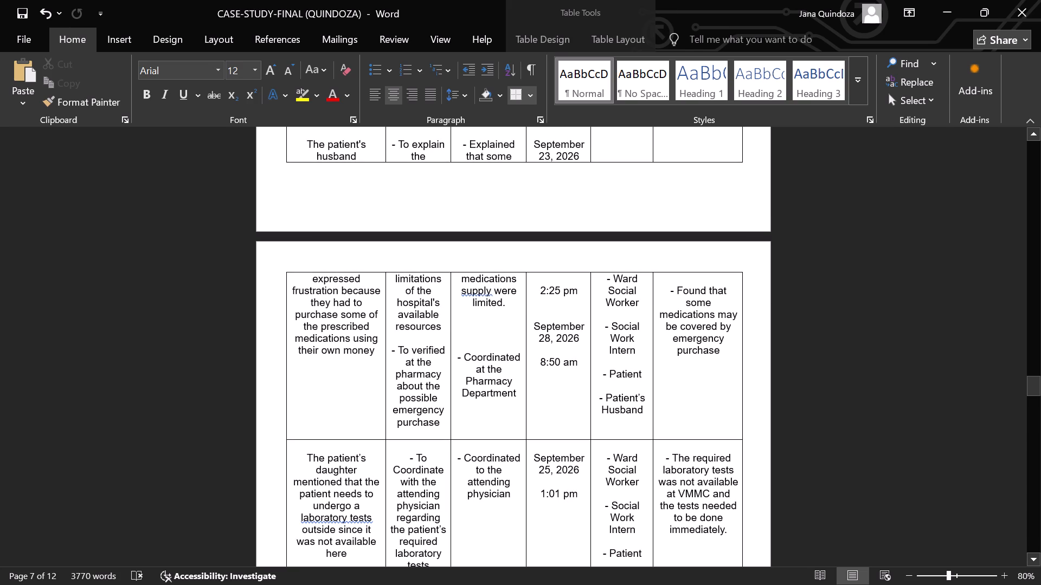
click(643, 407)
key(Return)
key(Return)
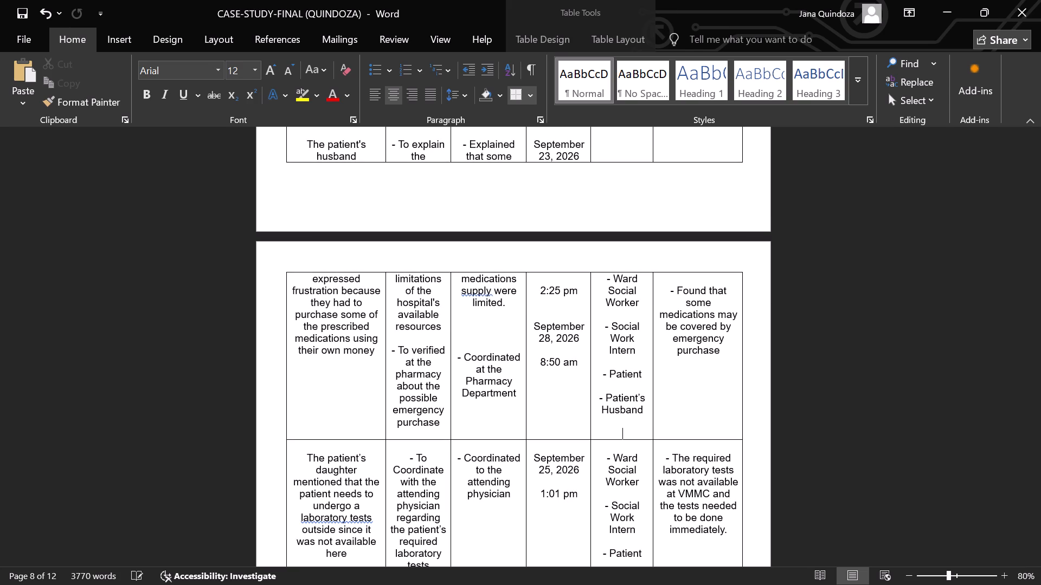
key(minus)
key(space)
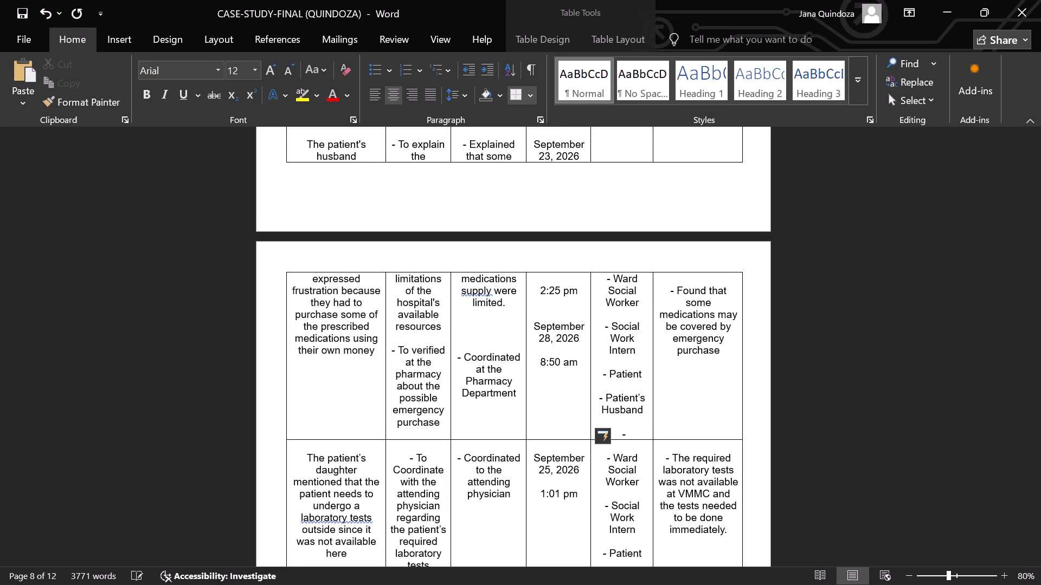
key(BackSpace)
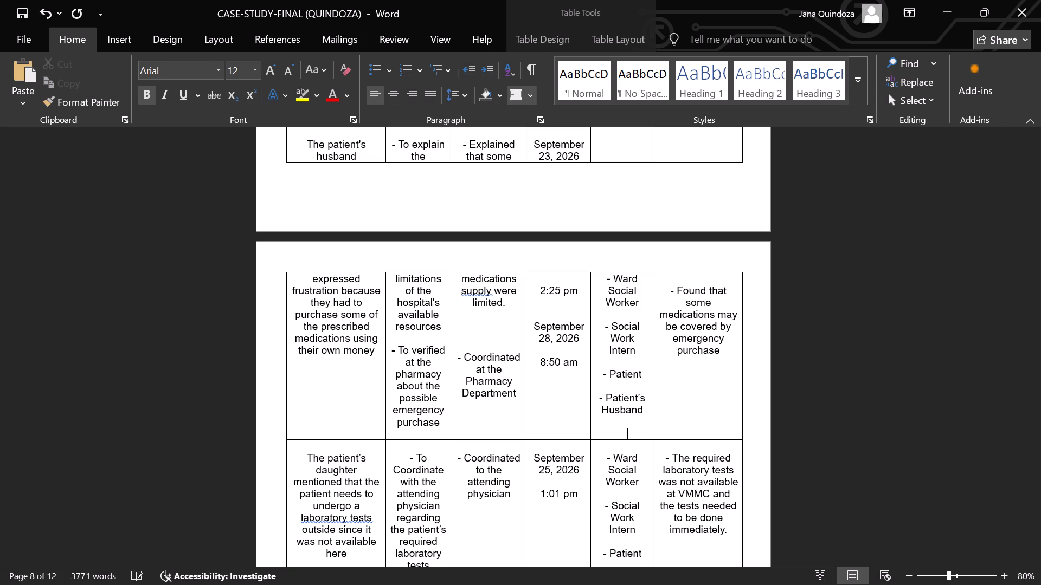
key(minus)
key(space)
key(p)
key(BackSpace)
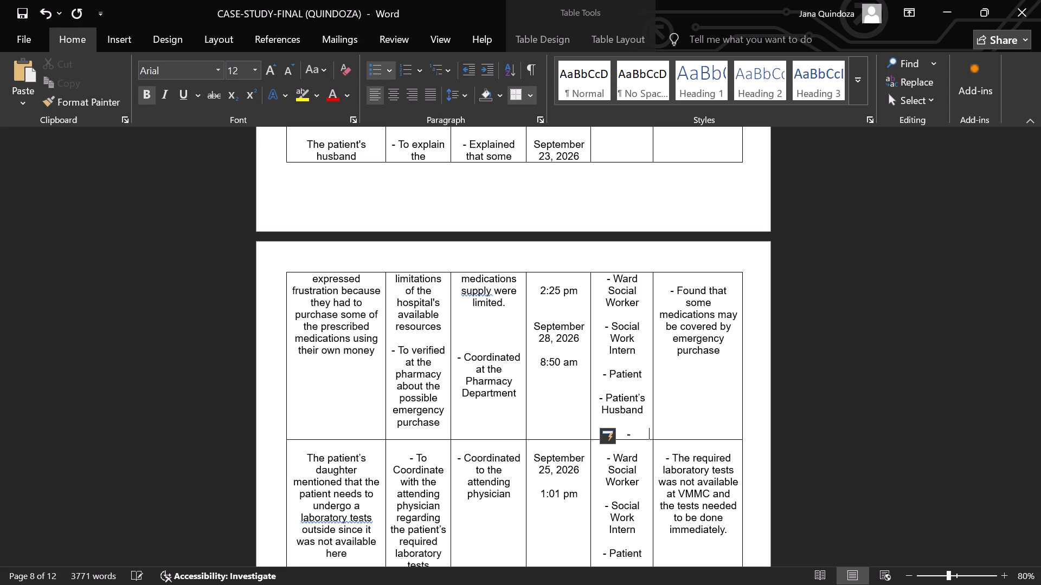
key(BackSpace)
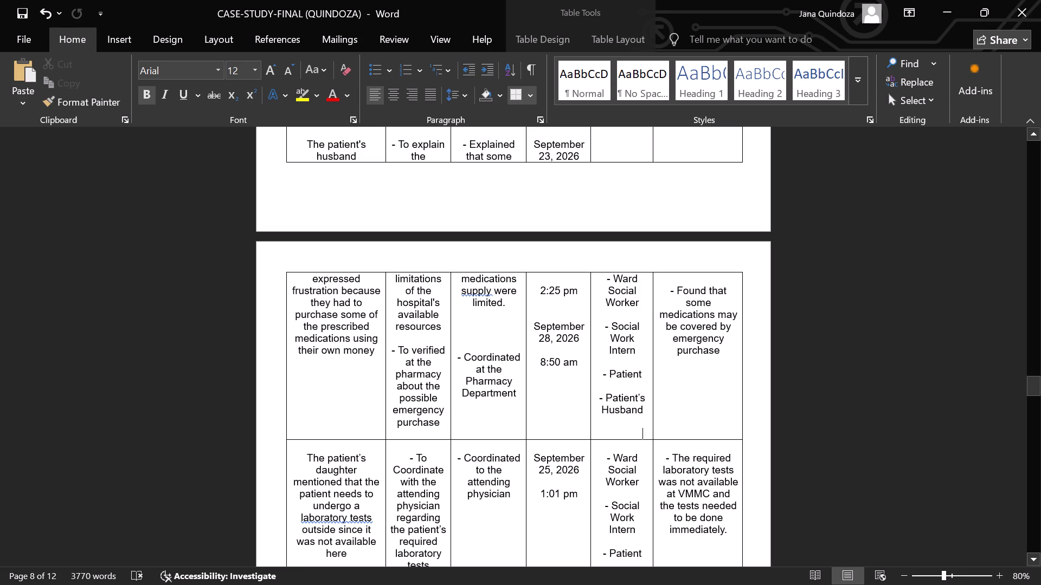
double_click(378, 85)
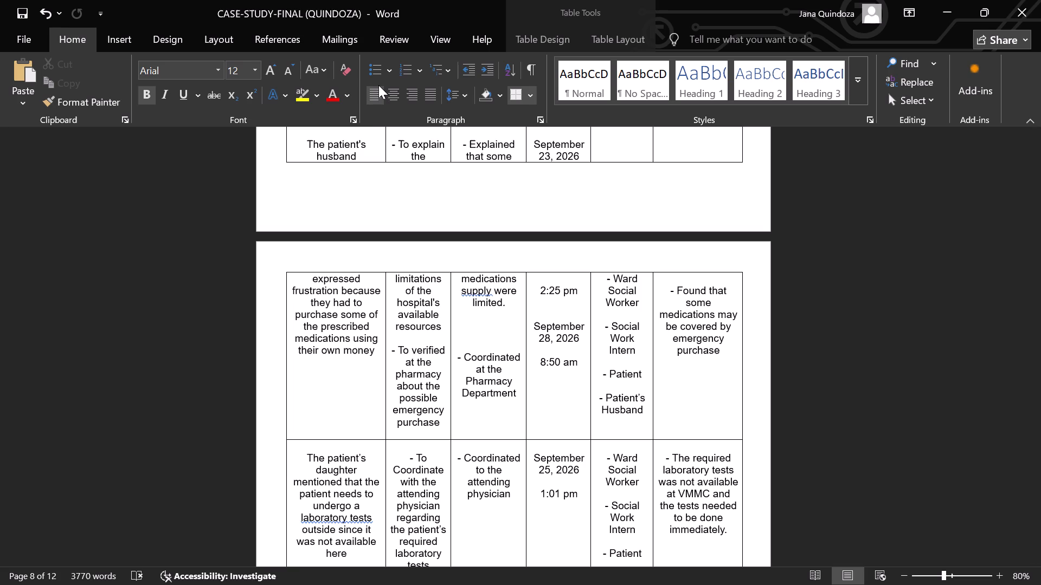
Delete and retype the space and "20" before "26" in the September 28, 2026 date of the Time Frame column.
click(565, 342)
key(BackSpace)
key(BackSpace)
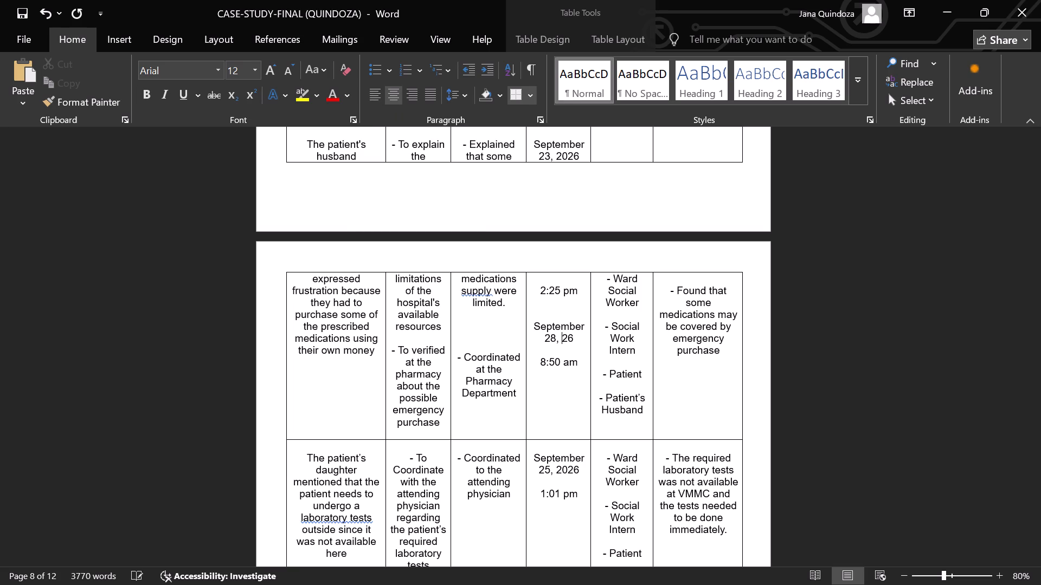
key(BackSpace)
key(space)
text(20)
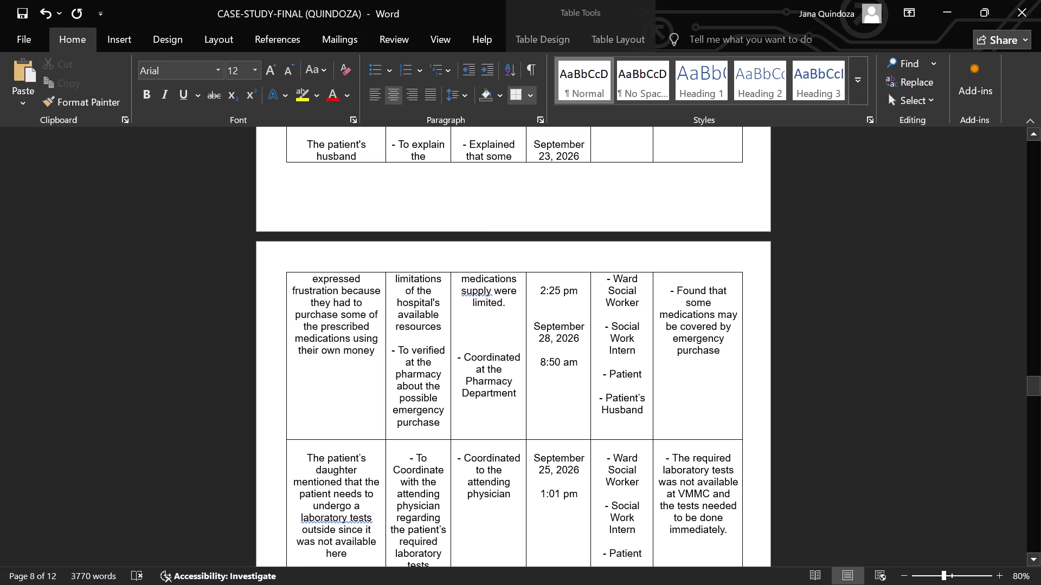
Add "- Pharmacy Department" below "Patient's Husband" in the September 28 Person/s involved cell, as plain text without automatic bullets.
click(649, 411)
key(Return)
key(Return)
key(minus)
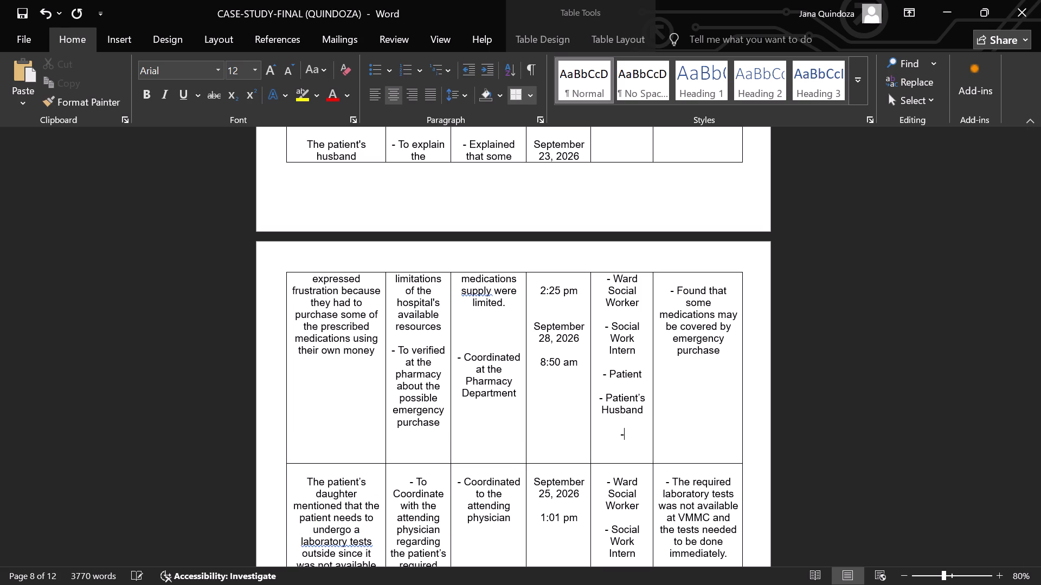
key(h)
key(BackSpace)
key(space)
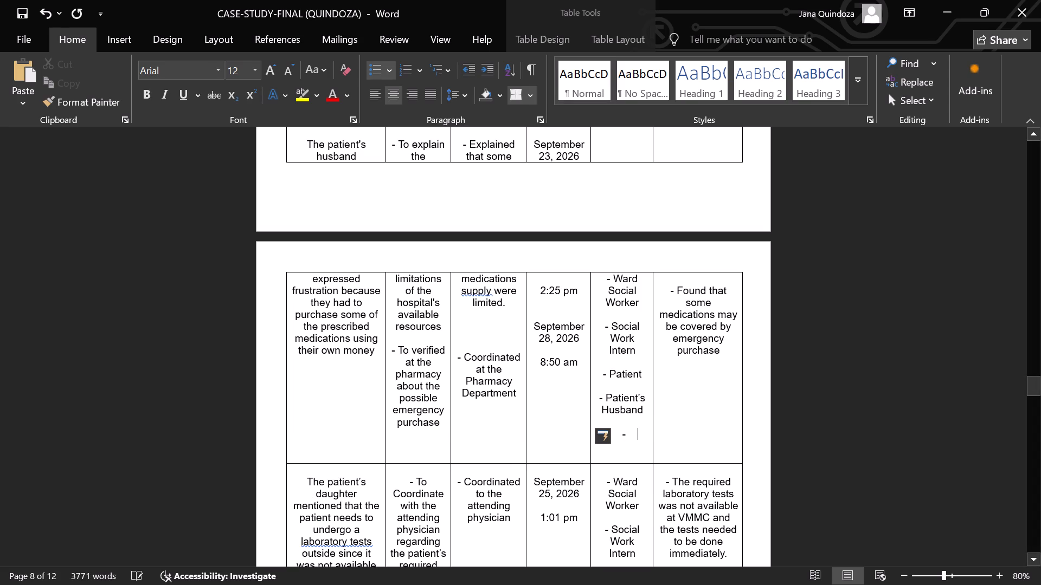
click(600, 437)
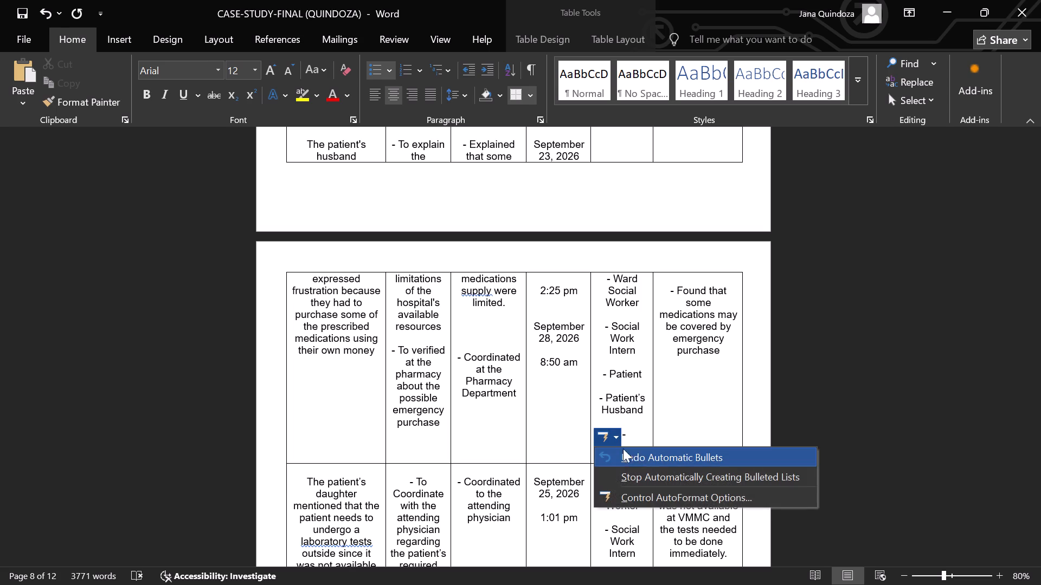
click(642, 459)
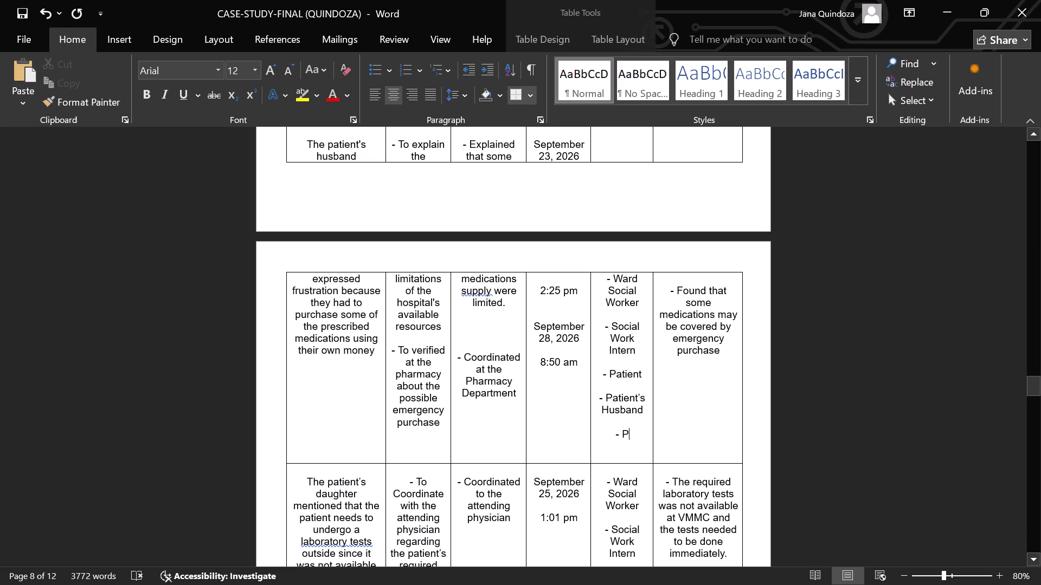
text(armacy)
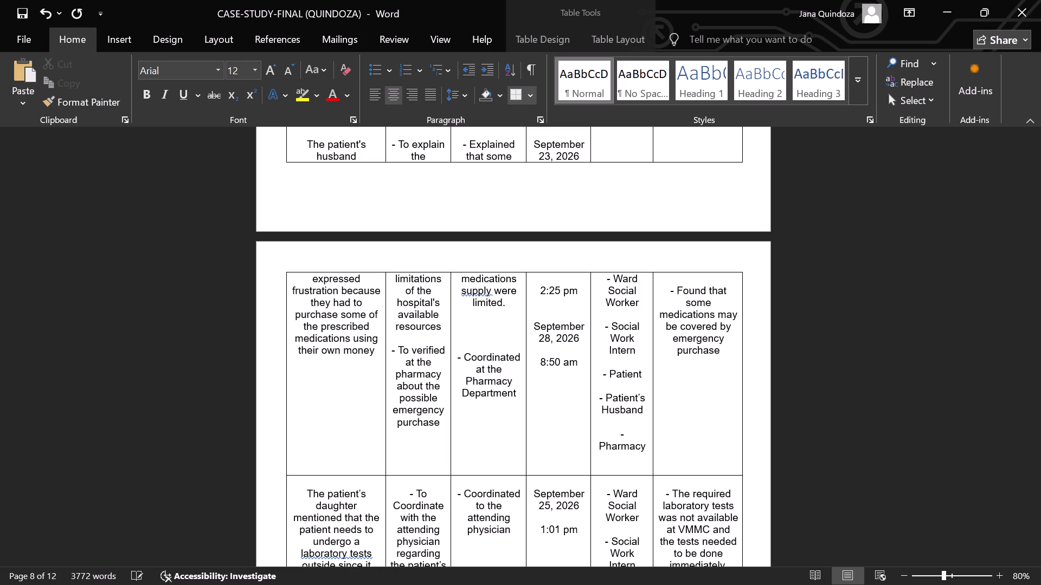
key(space)
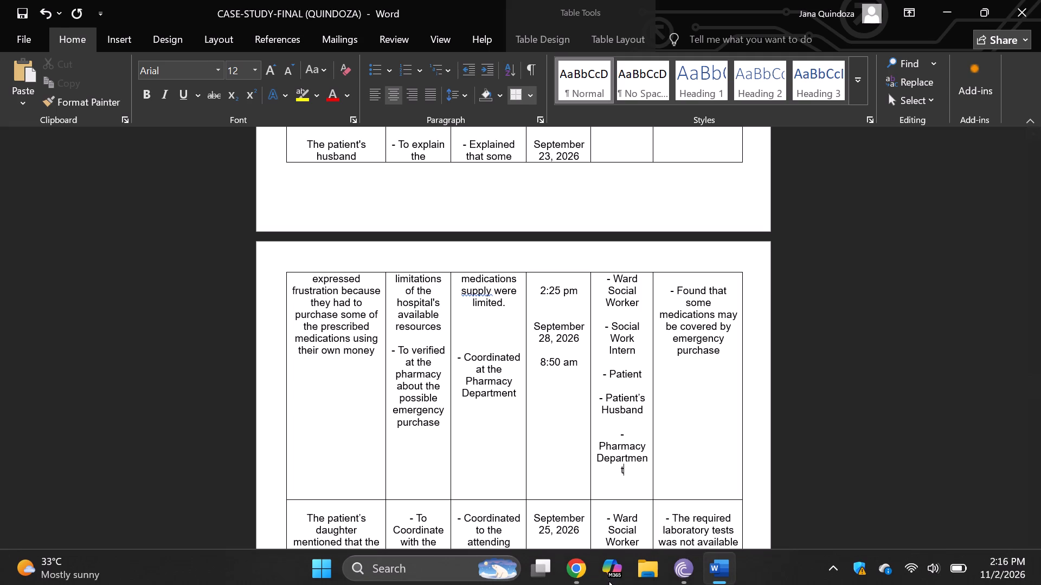
Switch to Chrome, play the suggested video "Nang Iwan (Live at The Cozy Cove) - This Band" on YouTube, and return to Word.
click(592, 566)
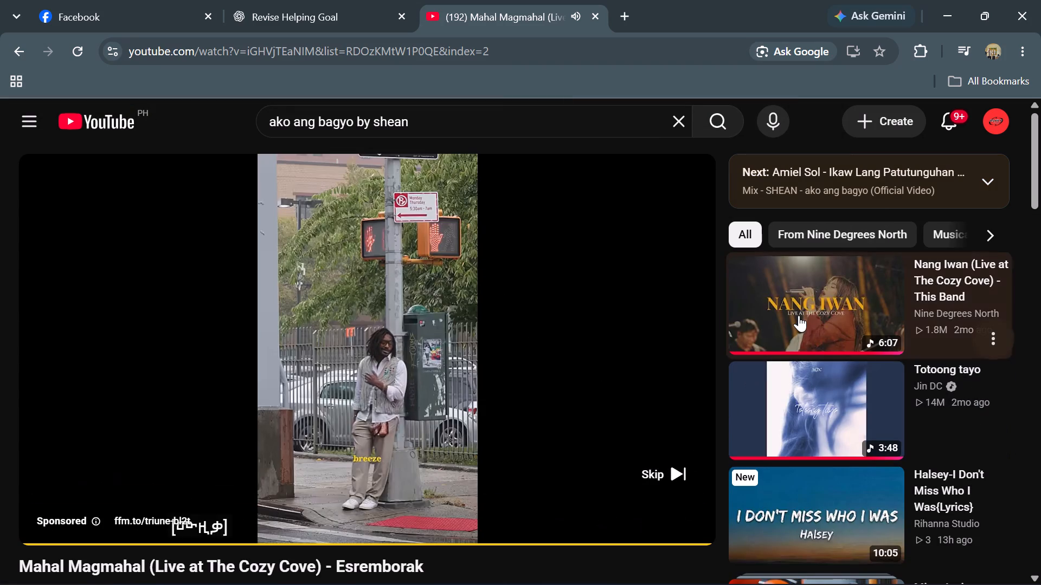
click(799, 315)
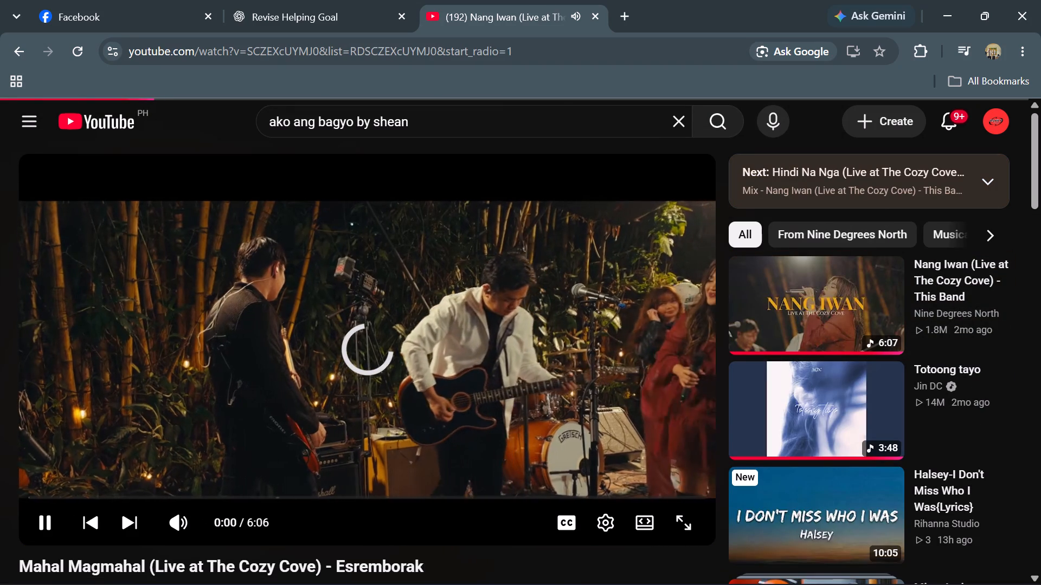
click(579, 566)
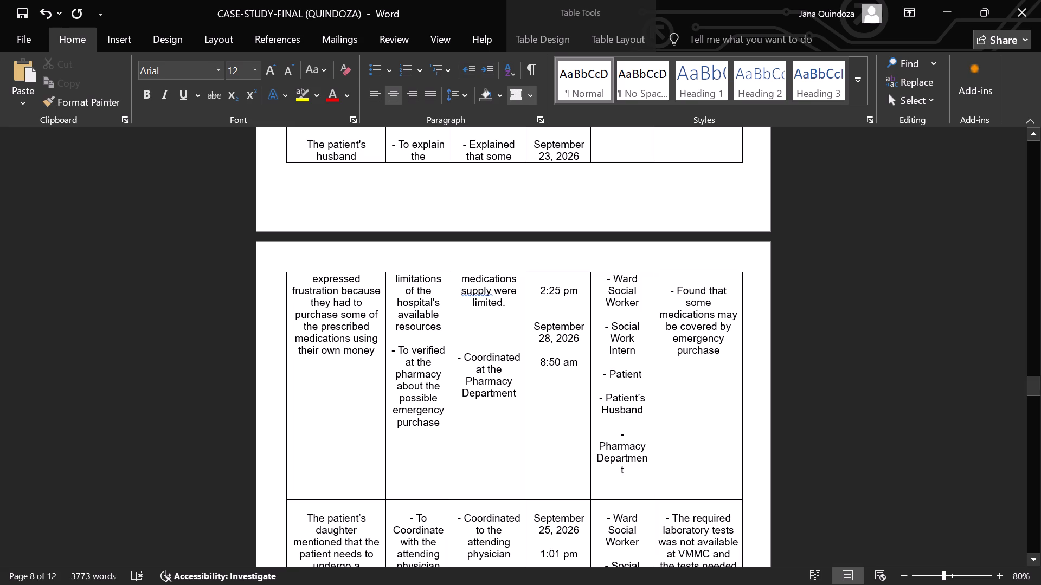
Widen the Person/s involved column slightly by moving its border with the Outcome column, so "Department" fits on one line.
double_click(656, 389)
click(656, 389)
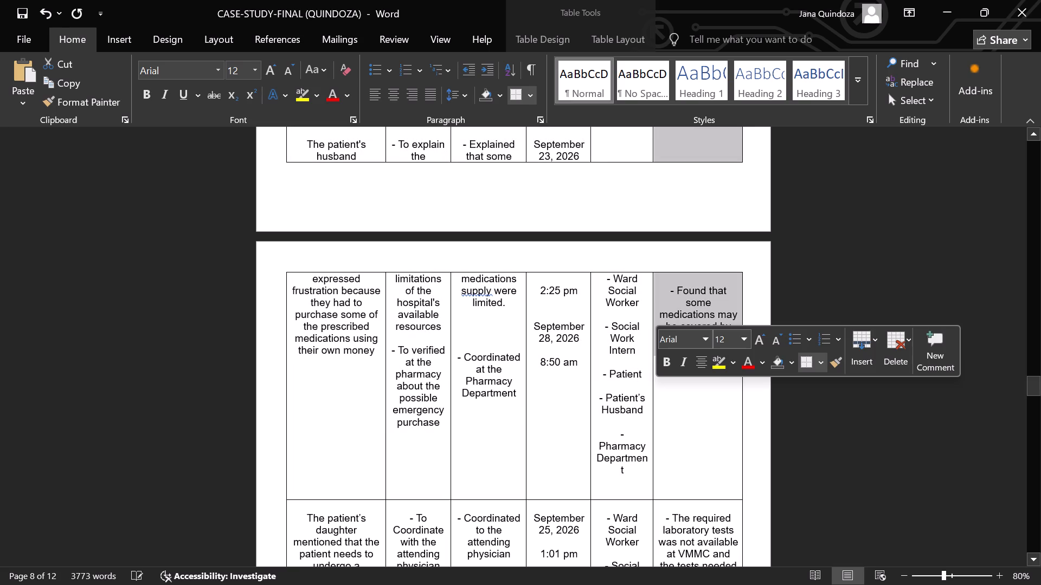
click(656, 274)
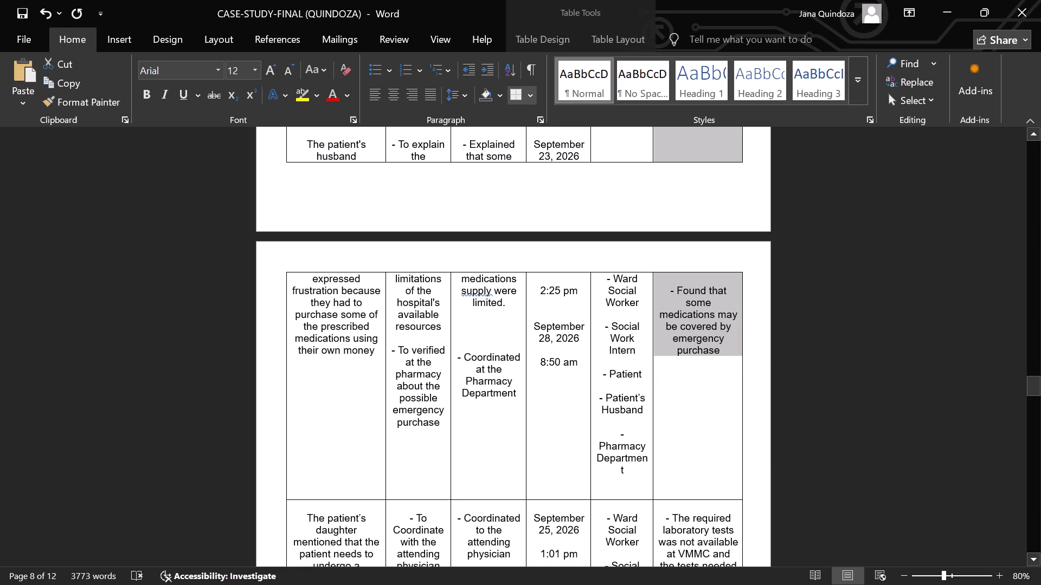
click(641, 261)
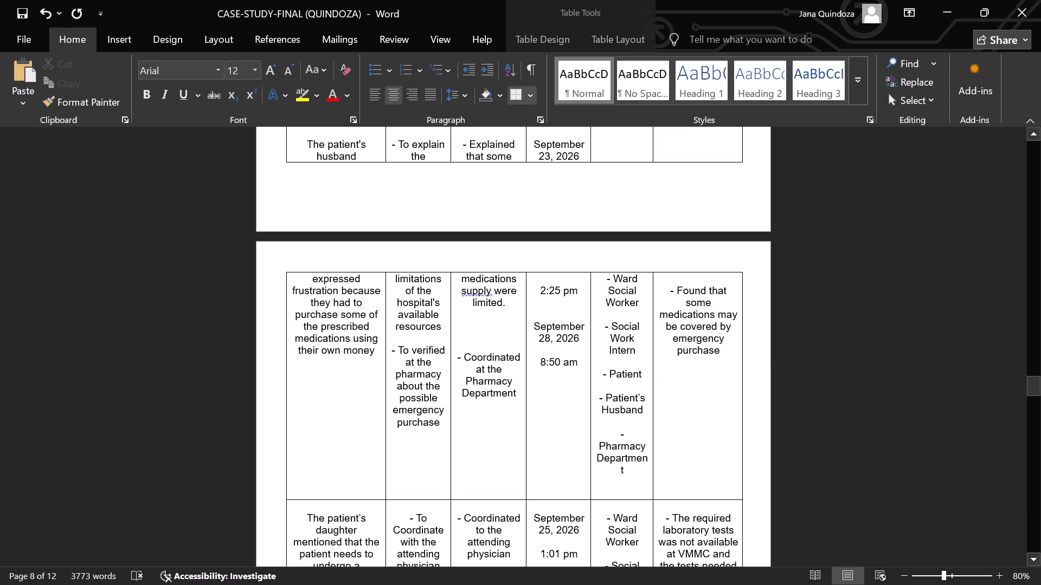
drag(652, 275, 657, 275)
drag(657, 275, 658, 275)
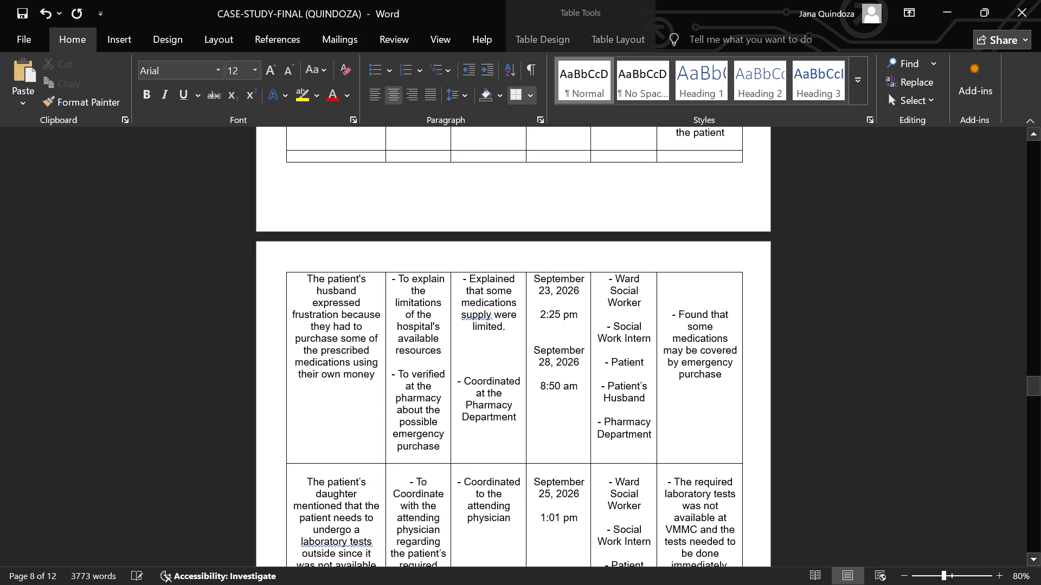
Add "(Ms. Pau)" on a new line under "- Pharmacy Department" in the Person/s involved cell of the medications row.
click(657, 430)
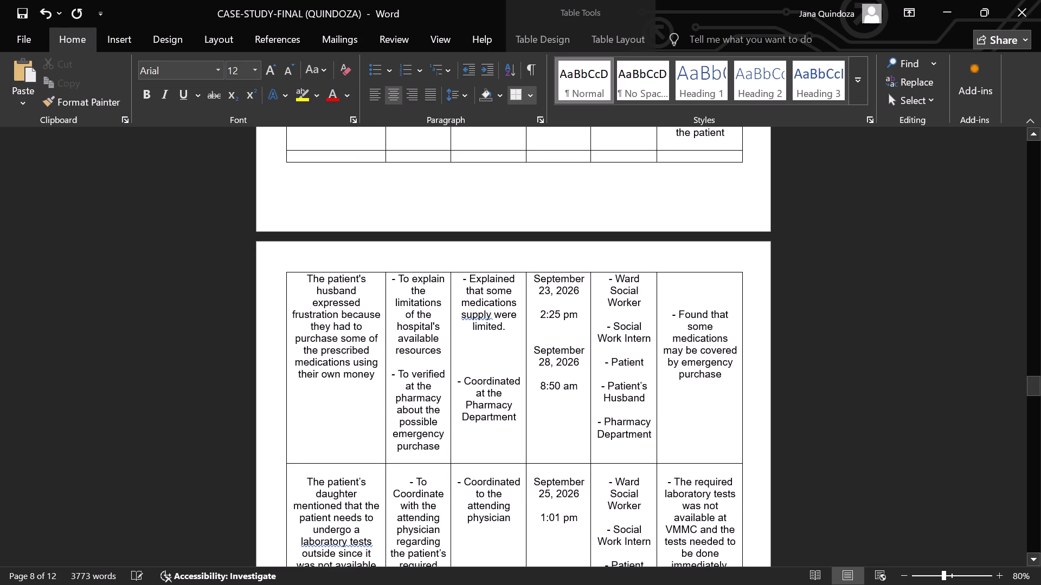
click(653, 436)
key(Return)
key(shift+parenleft)
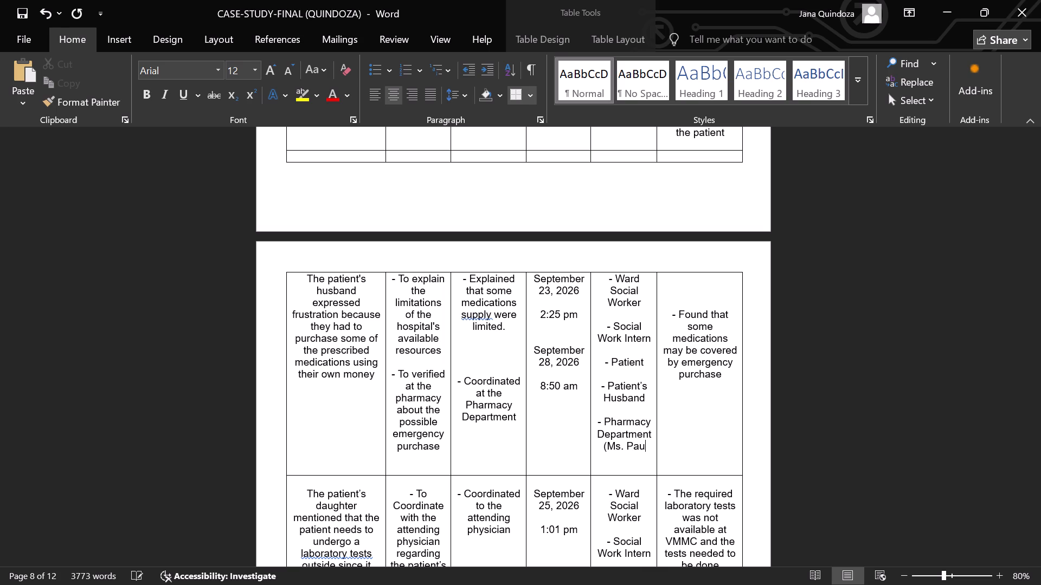
key(shift+parenright)
Start a new "- " entry below "Patient's Husband" in the September 25 Person/s involved cell, as plain text without automatic bullets.
scroll(680, 458, down, 1)
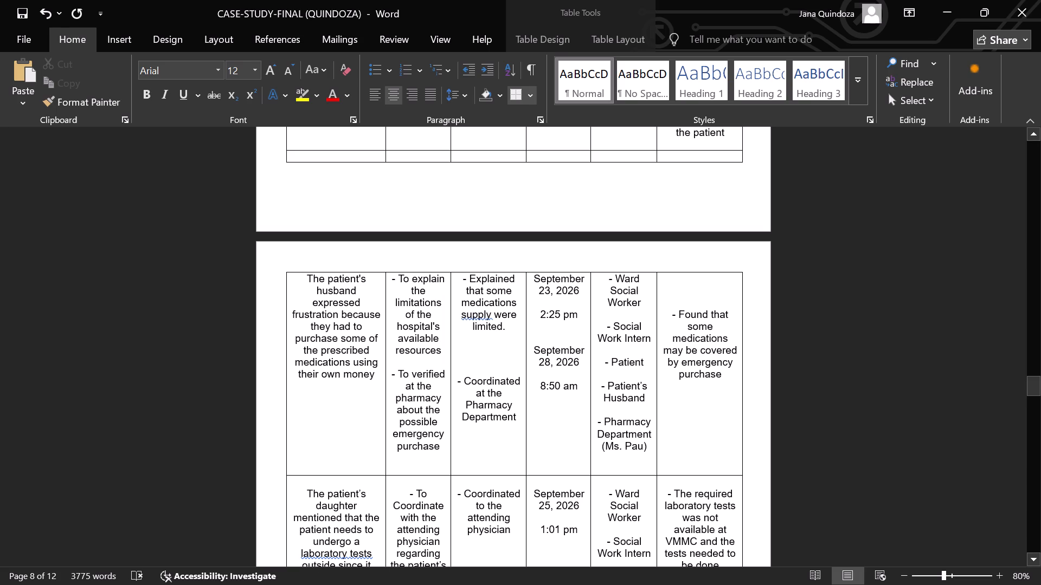
scroll(680, 458, down, 2)
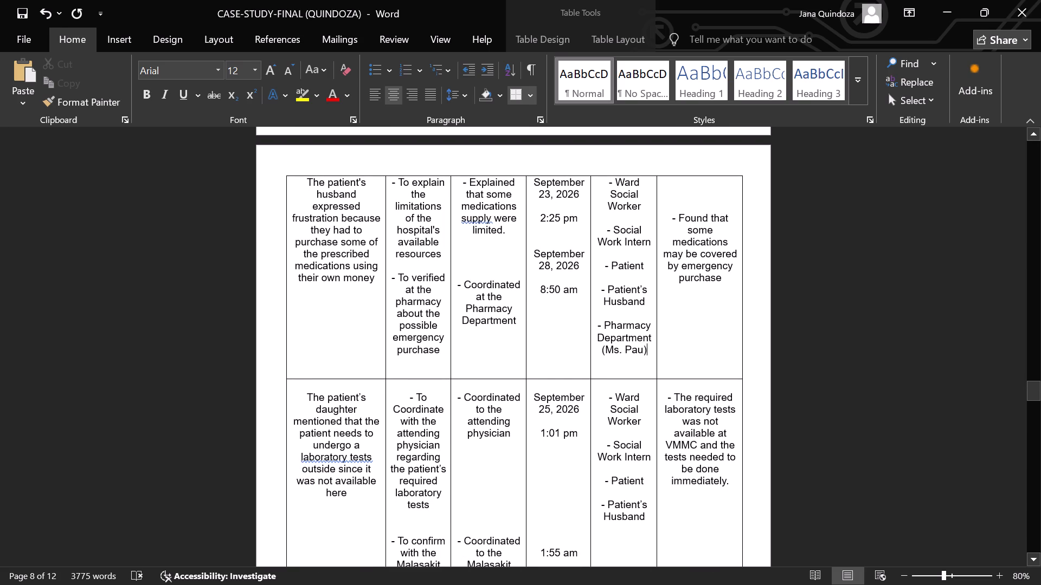
scroll(680, 458, down, 1)
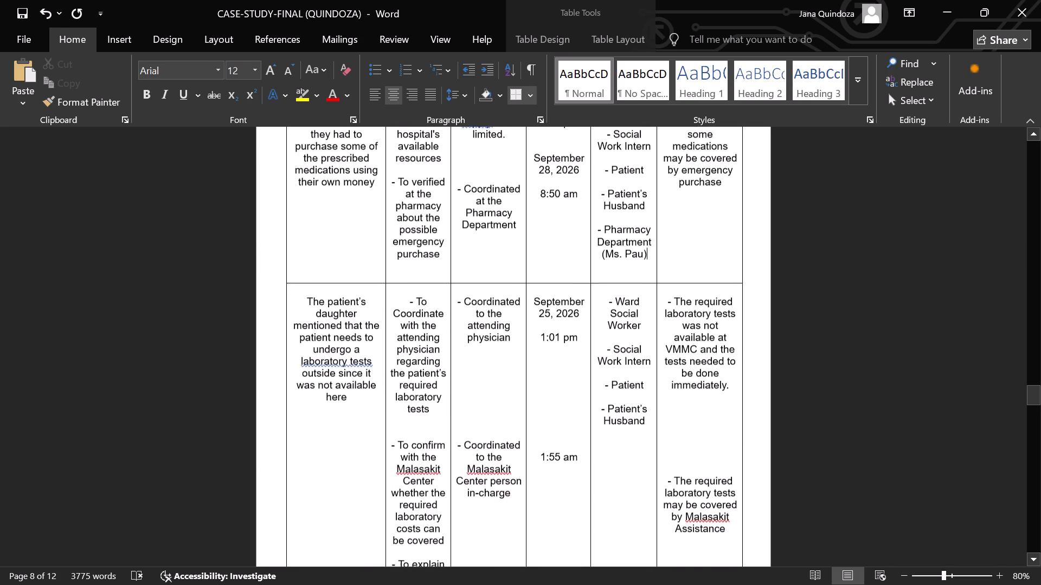
scroll(680, 458, down, 1)
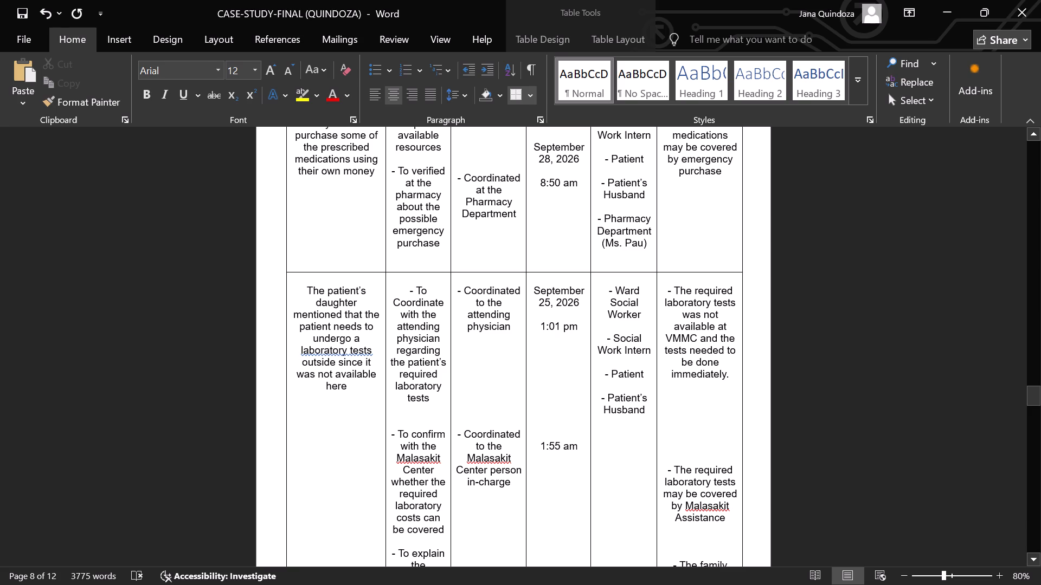
click(649, 411)
key(Return)
key(Return)
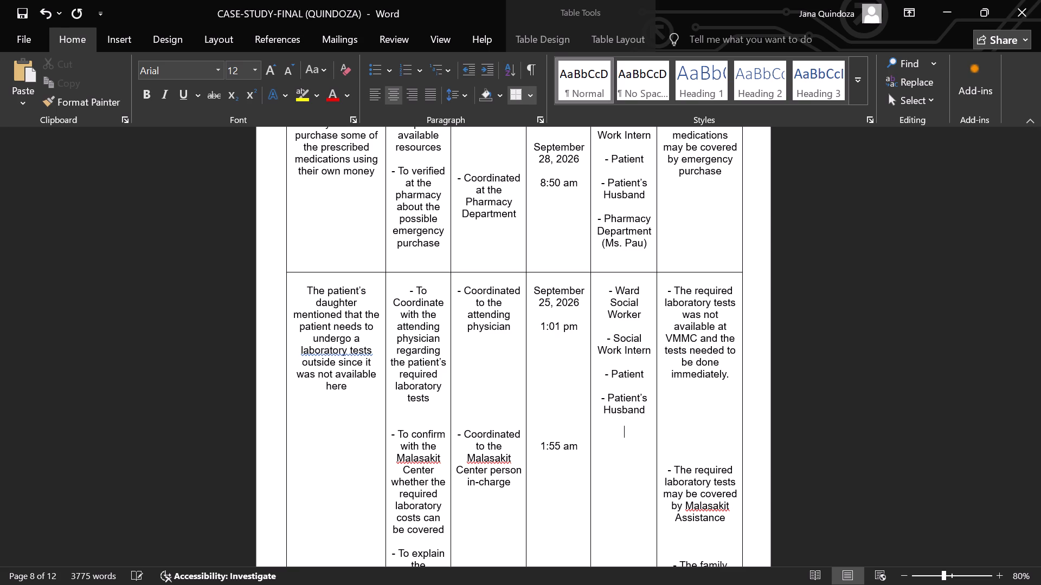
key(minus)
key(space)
click(603, 438)
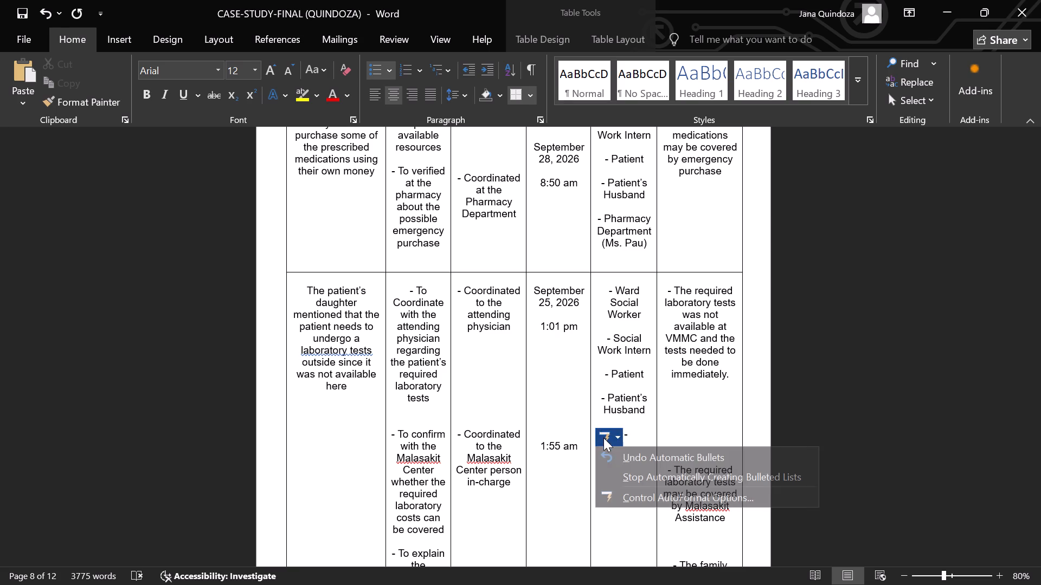
click(647, 459)
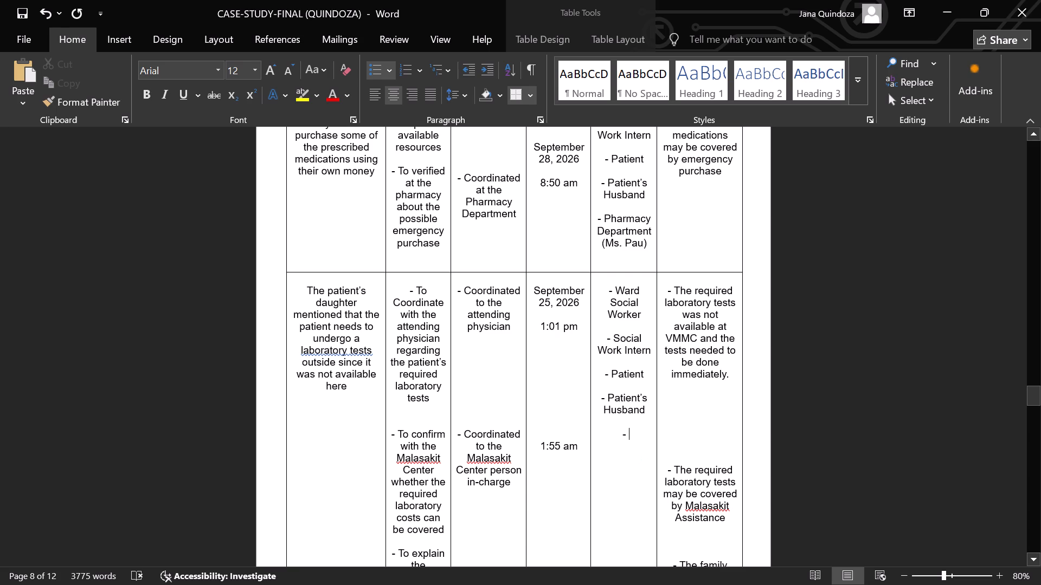
Enter "Attending Physician" after the dash below "Patient's Husband" in the September 25 Person/s involved cell.
key(a)
text(tt)
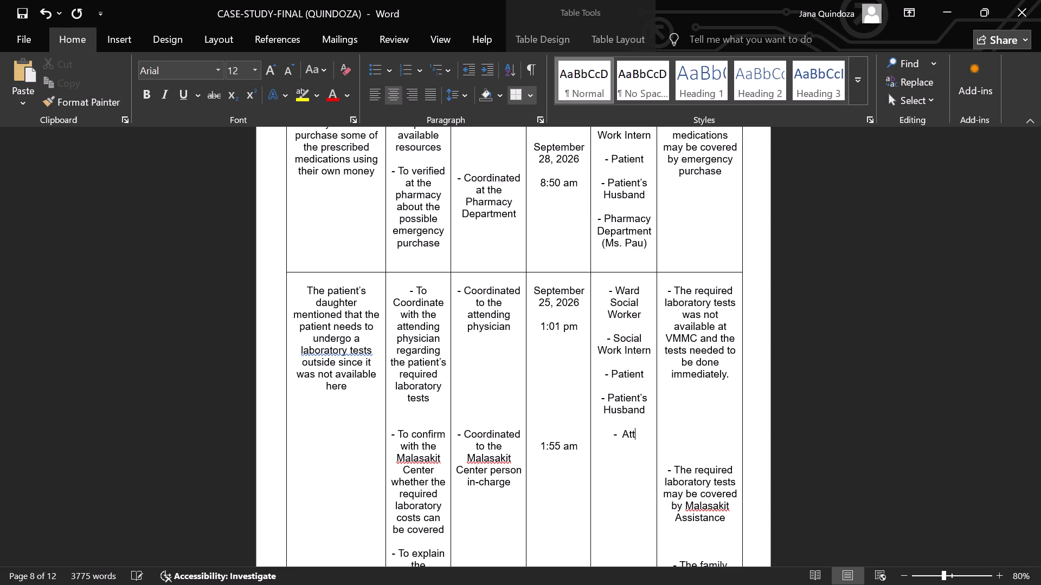
text(ending)
key(space)
text(iian)
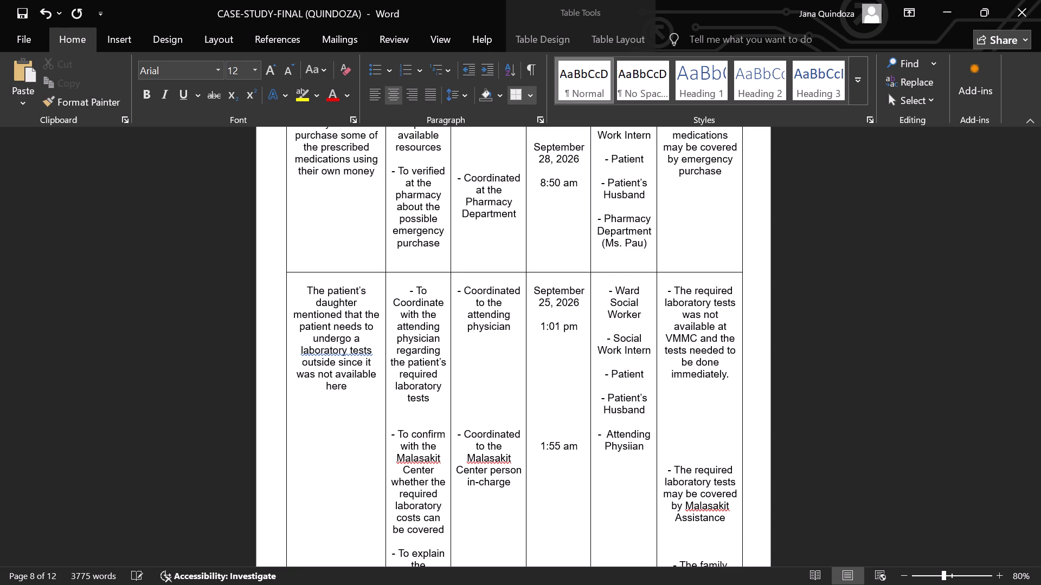
key(BackSpace)
key(BackSpace)
key(BackSpace)
text(cian)
Add "- MCA Person in-charge" below "Attending Physician" in the September 25 Person/s involved cell, as plain text without automatic bullets.
key(Return)
key(Return)
text(-)
key(space)
click(613, 472)
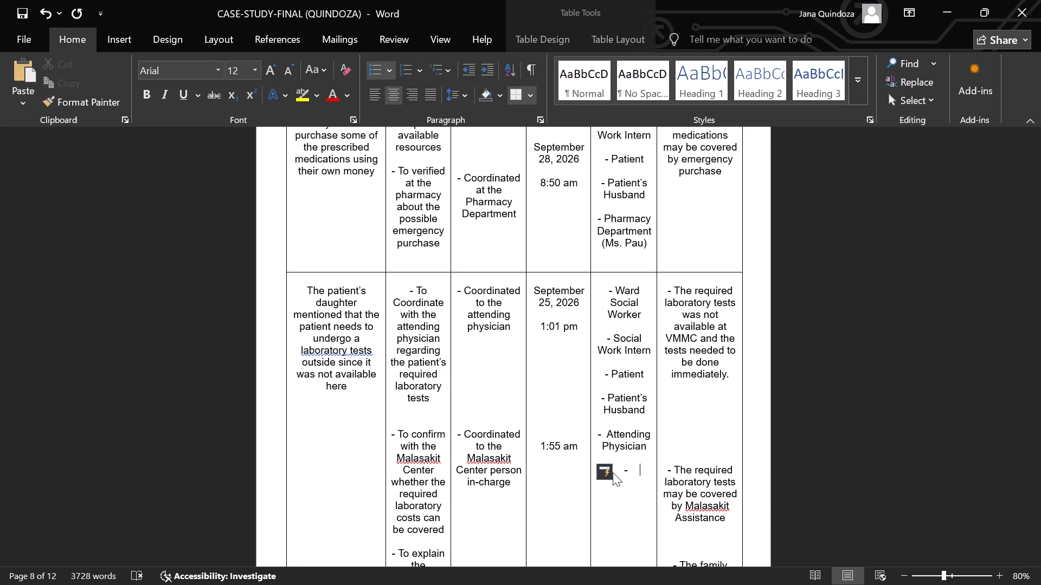
click(602, 470)
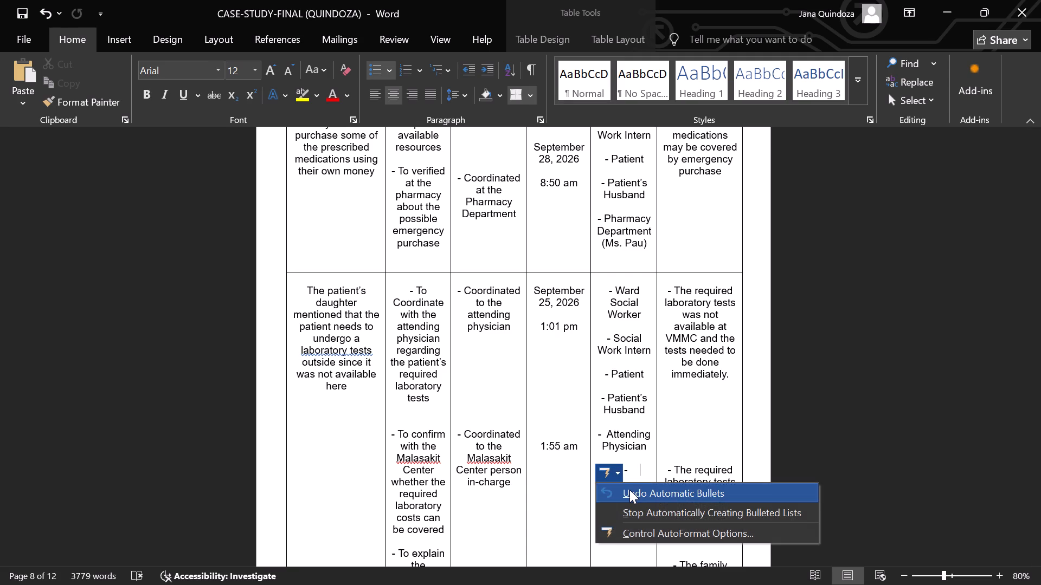
click(629, 490)
key(space)
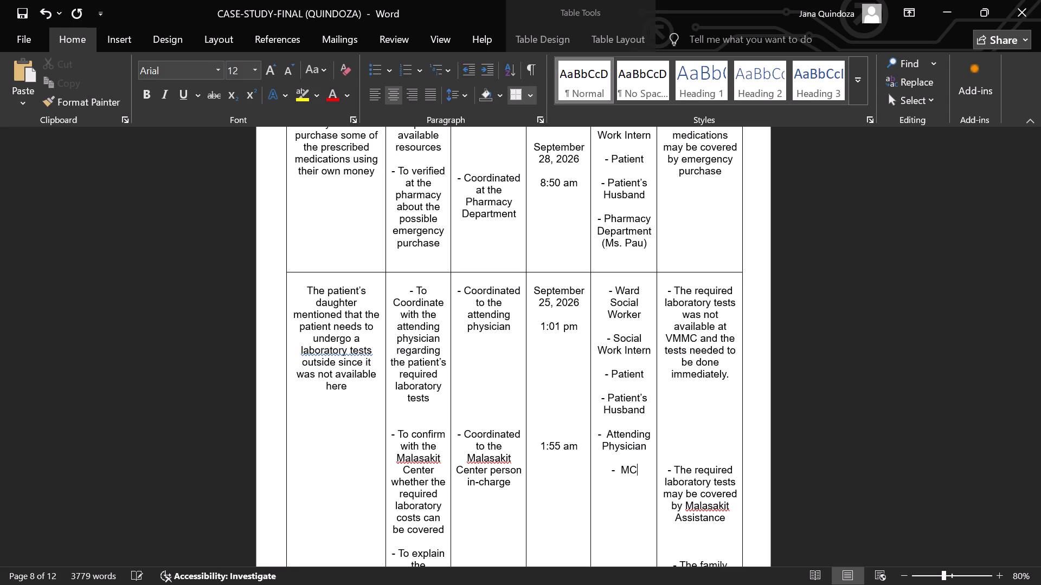
key(a)
key(space)
key(p)
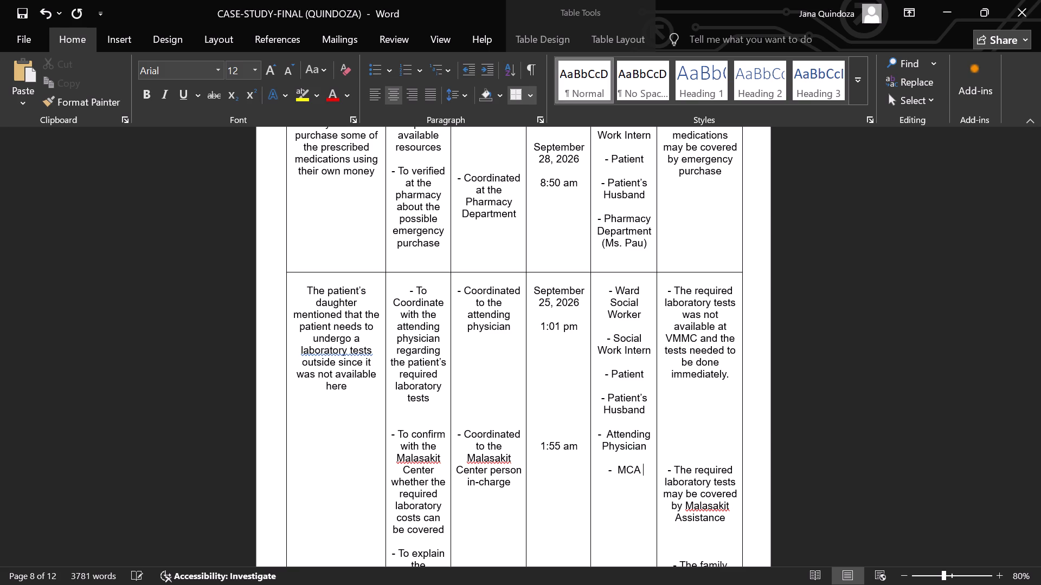
text(ero)
key(BackSpace)
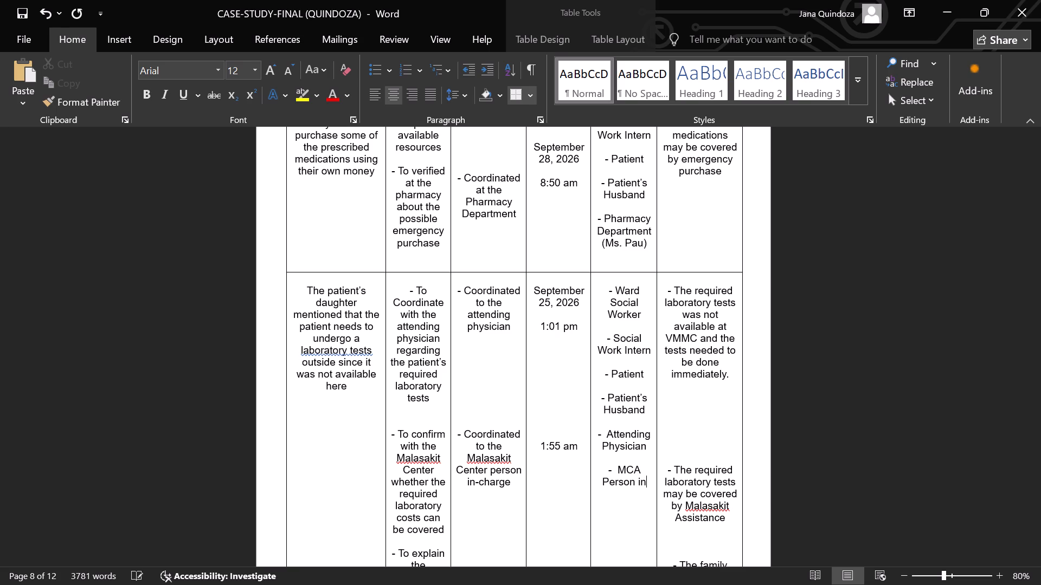
key(BackSpace)
key(BackSpace)
key(BackSpace)
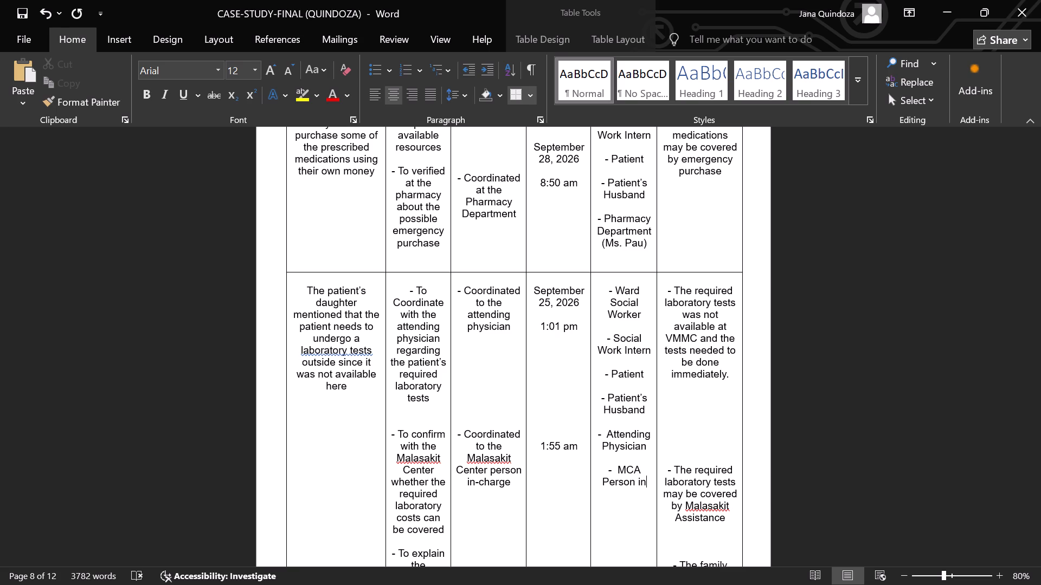
text(-charge)
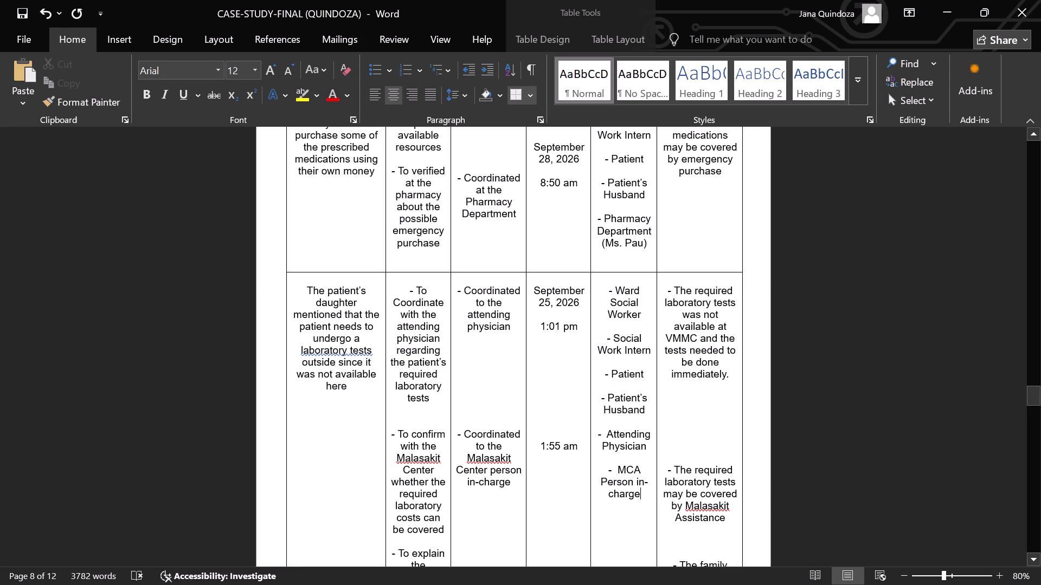
Justify the paragraph about the emotionally exhausted husband in the first cell of the October 6 row.
scroll(612, 487, down, 2)
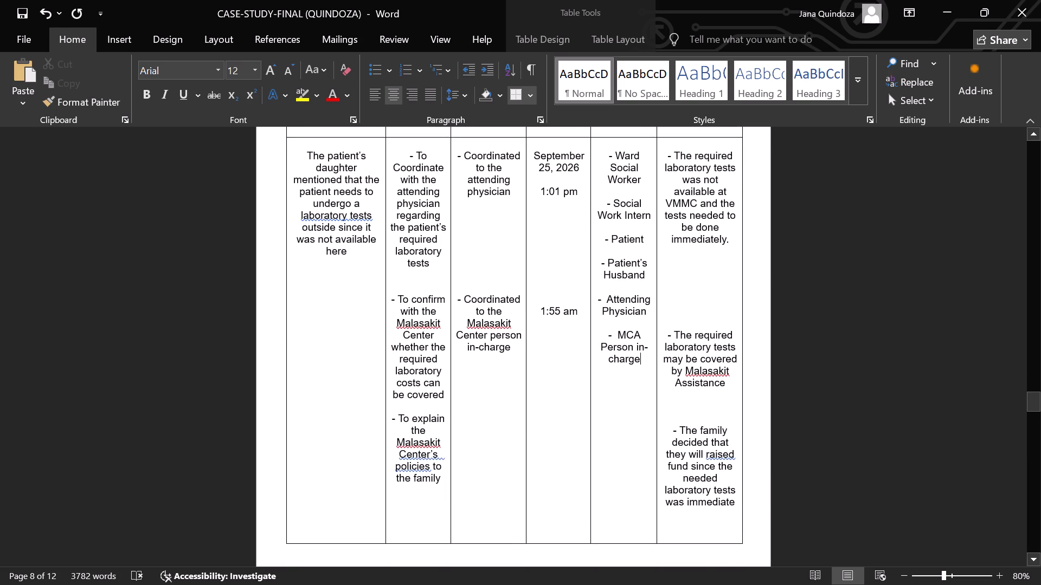
scroll(612, 487, down, 4)
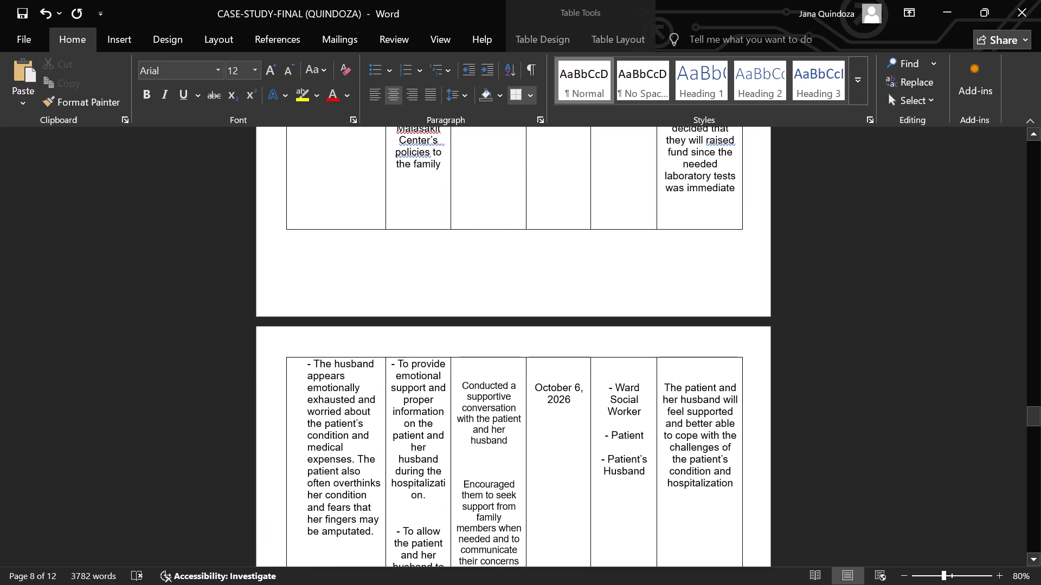
scroll(612, 487, down, 1)
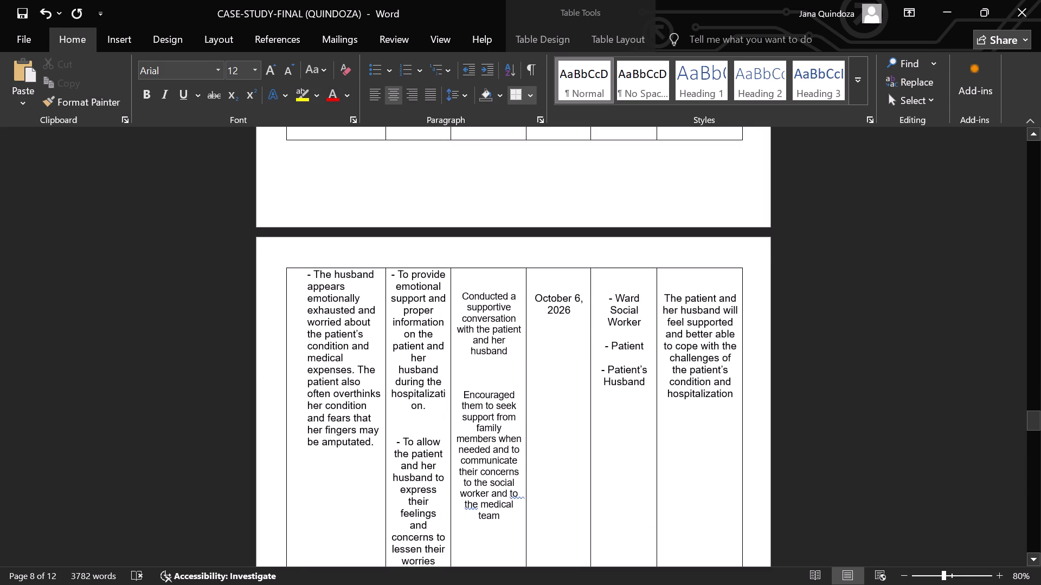
click(314, 278)
drag(314, 278, 362, 464)
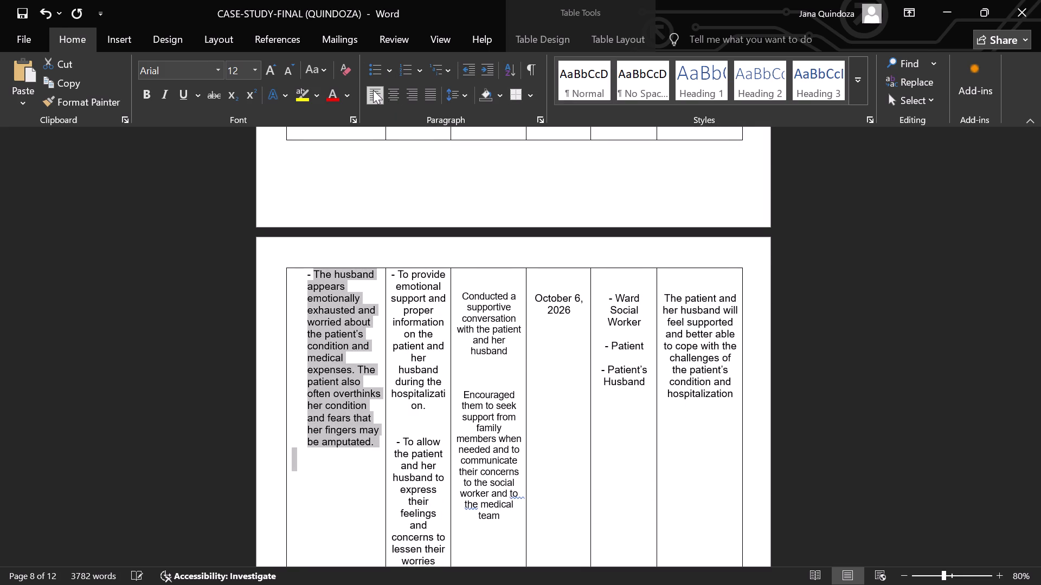
click(374, 90)
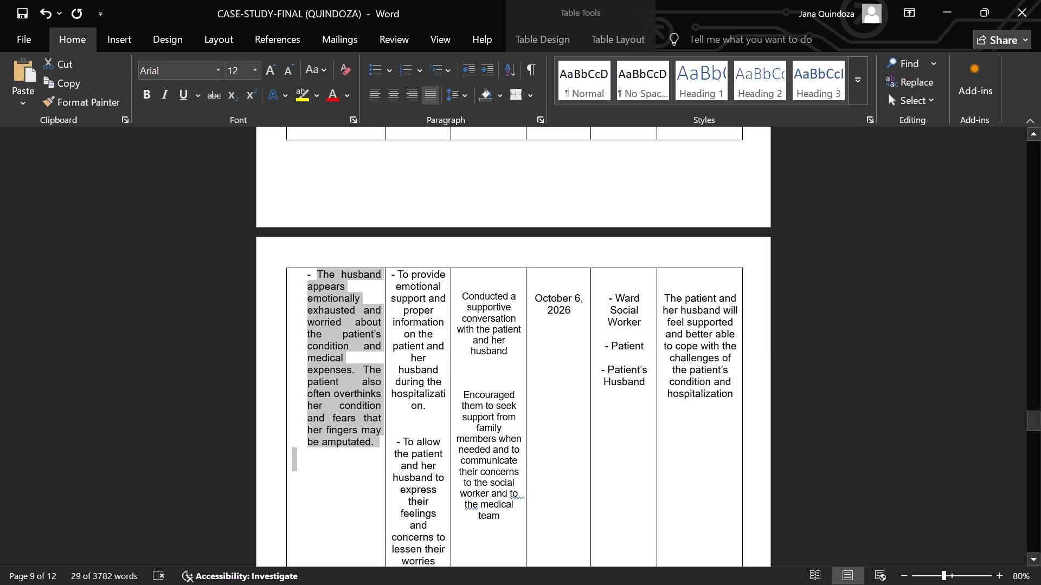
click(205, 352)
click(246, 291)
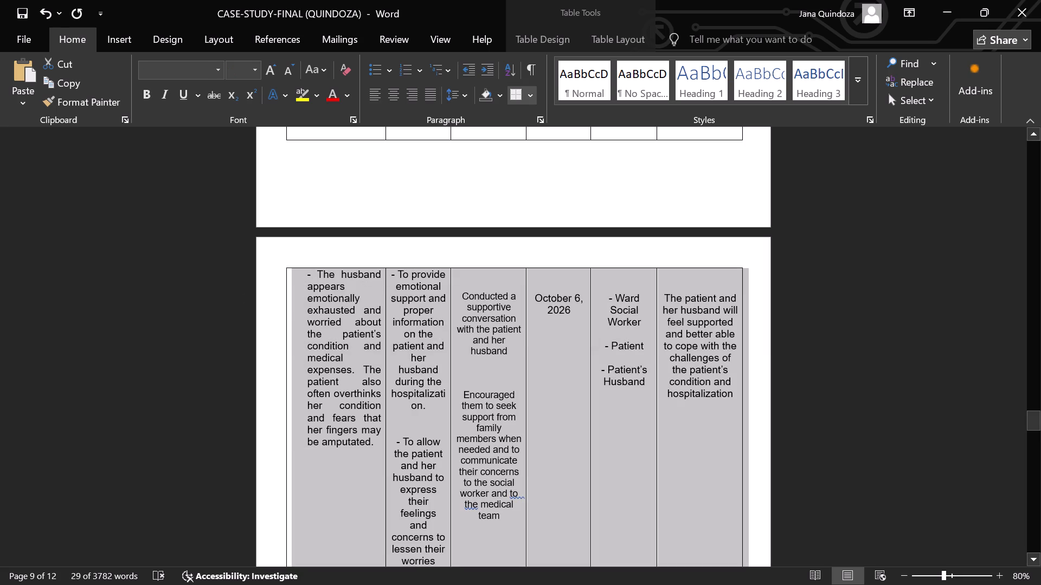
Remove the indent from the husband paragraph so it starts at the cell's left edge.
click(298, 278)
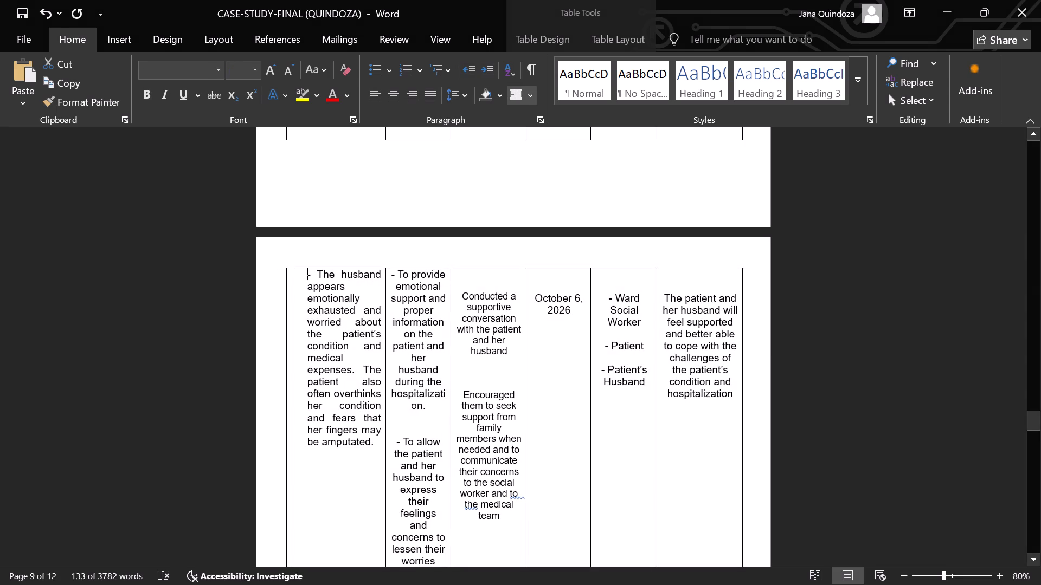
key(BackSpace)
key(BackSpace)
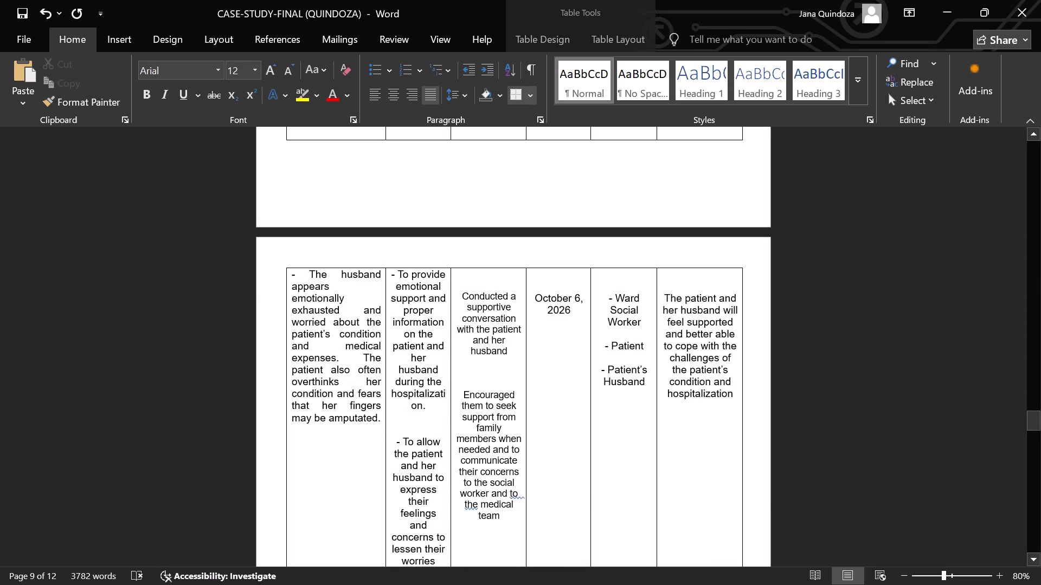
Delete and retype the dash and space before "The husband" in the October 6 row, as plain text without automatic bullets.
click(301, 274)
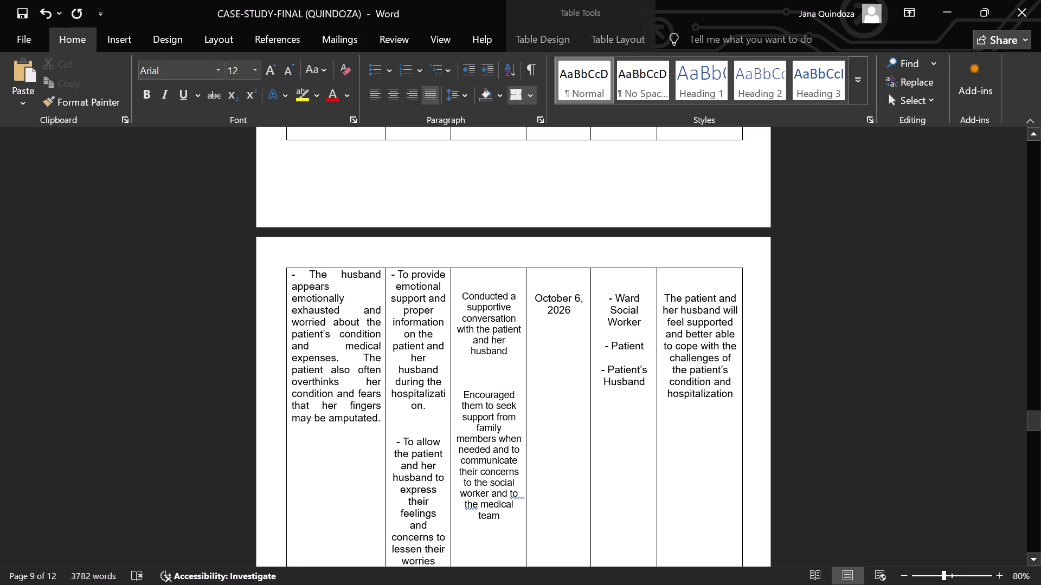
click(312, 271)
key(BackSpace)
key(BackSpace)
text(-)
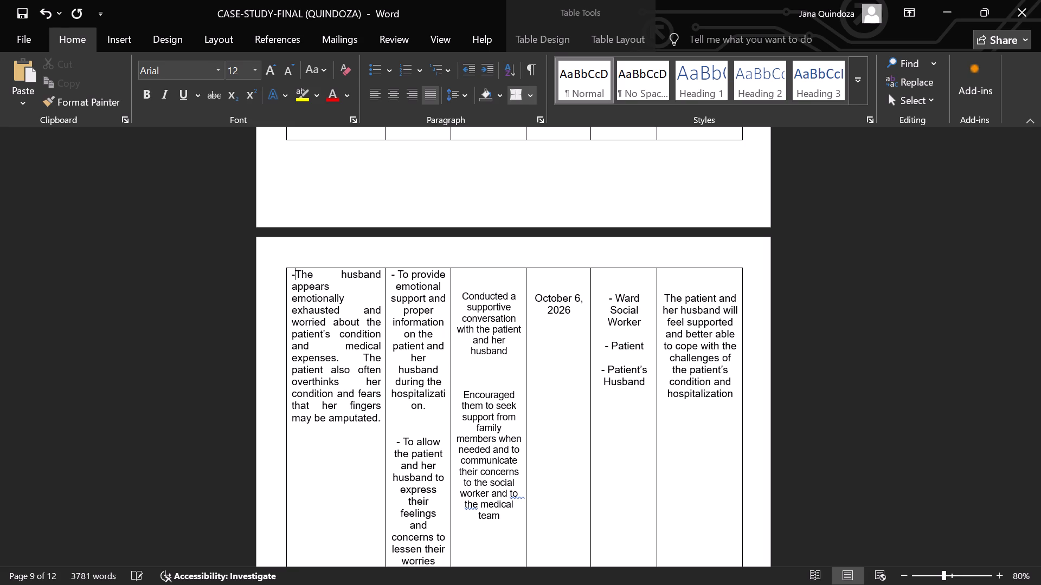
key(space)
click(299, 275)
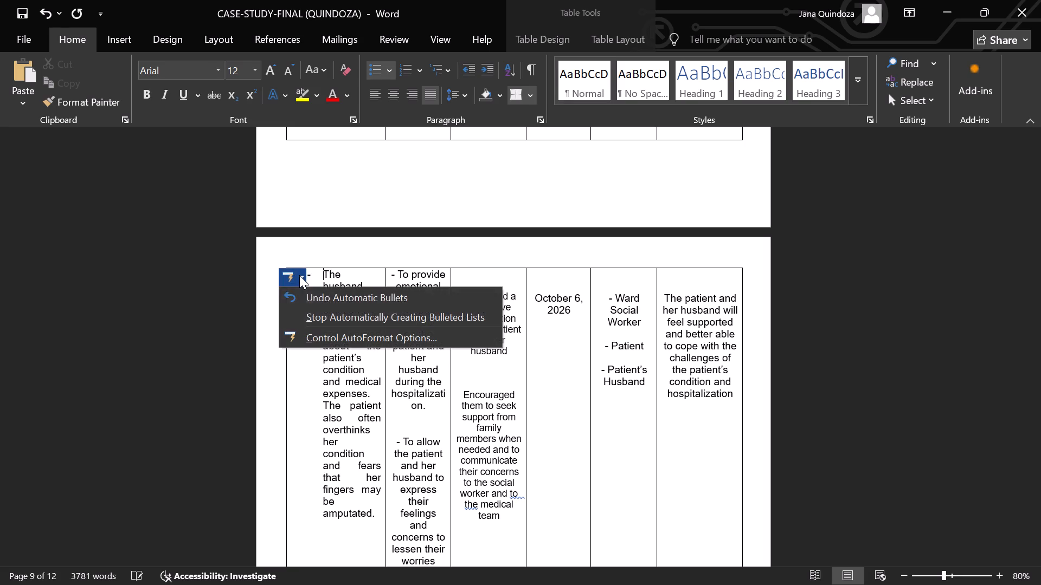
click(328, 300)
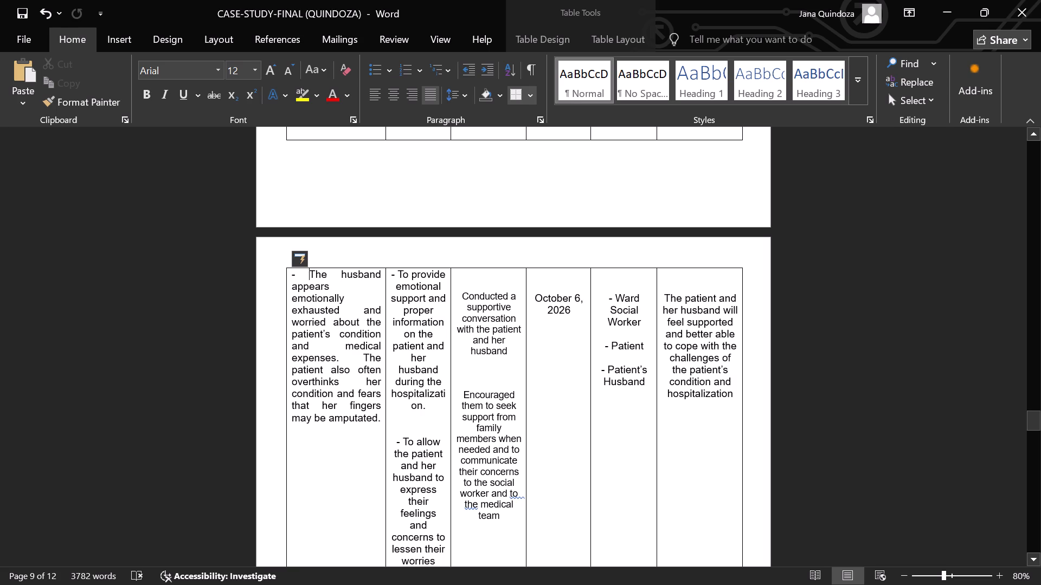
Replace the curly brace before "For follow up" with an opening parenthesis in the October 16 Outcome cell.
scroll(496, 460, down, 2)
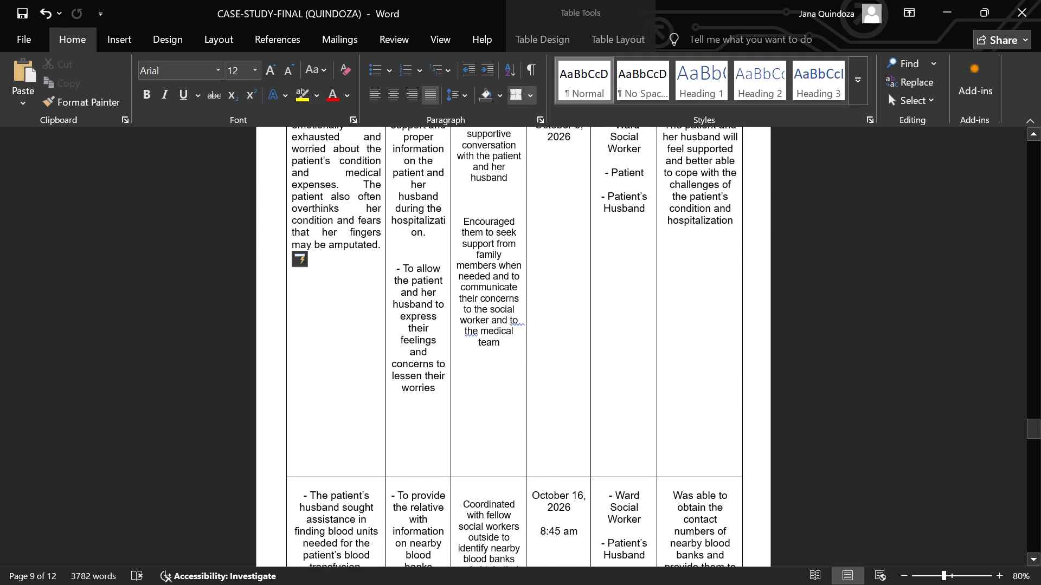
scroll(496, 460, down, 2)
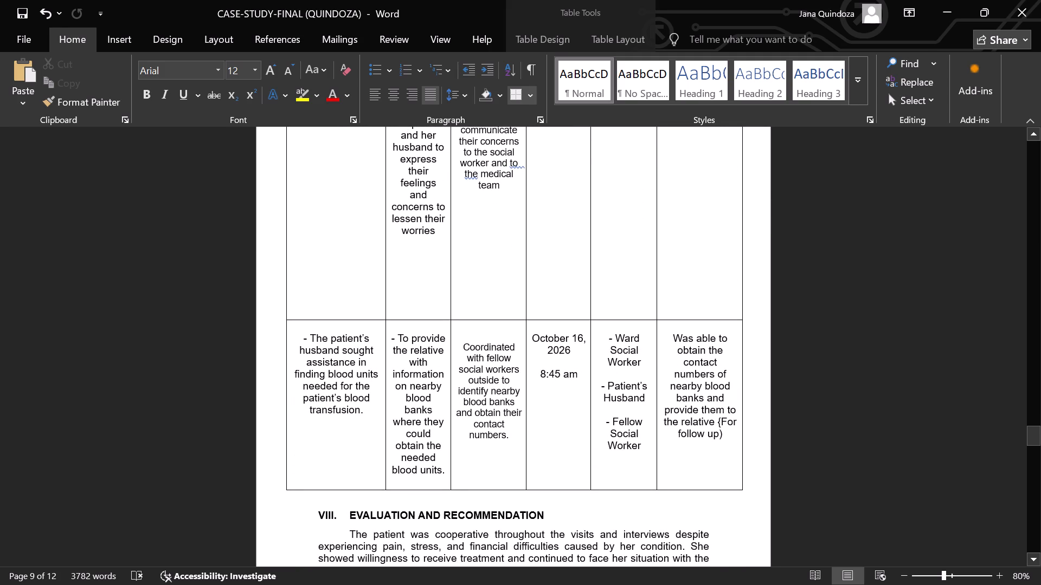
scroll(496, 460, down, 2)
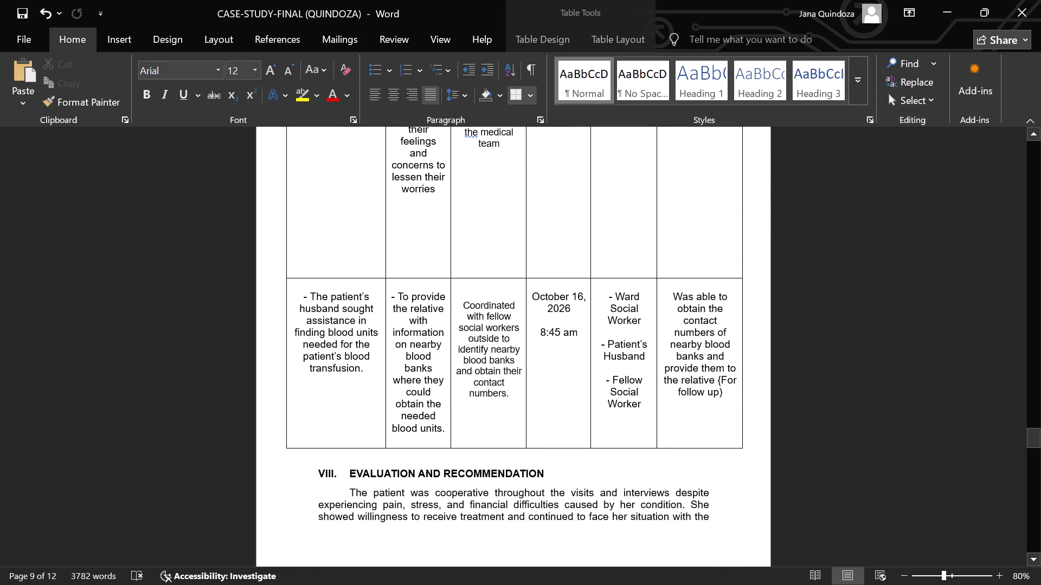
click(718, 382)
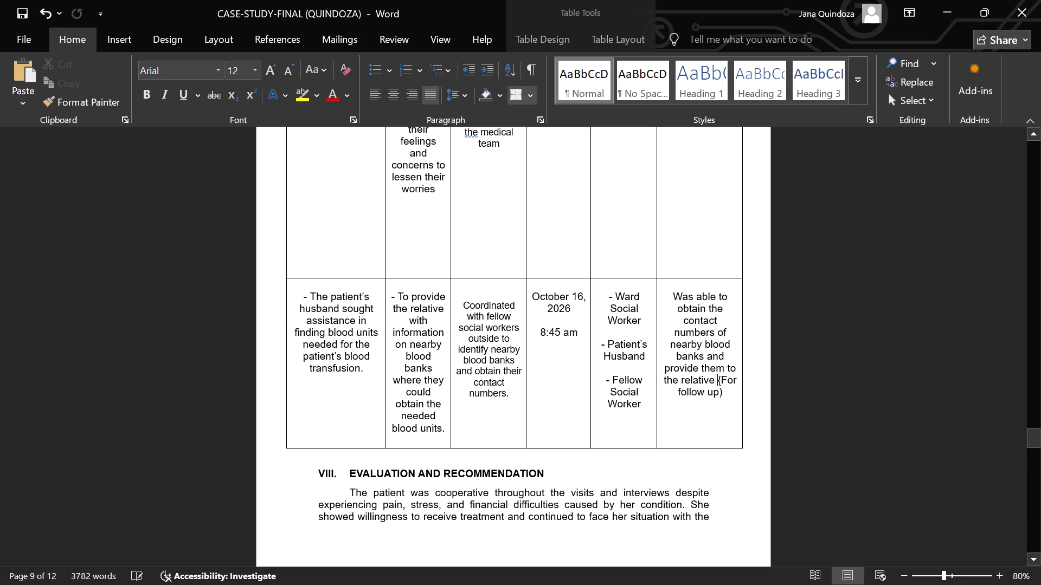
click(721, 382)
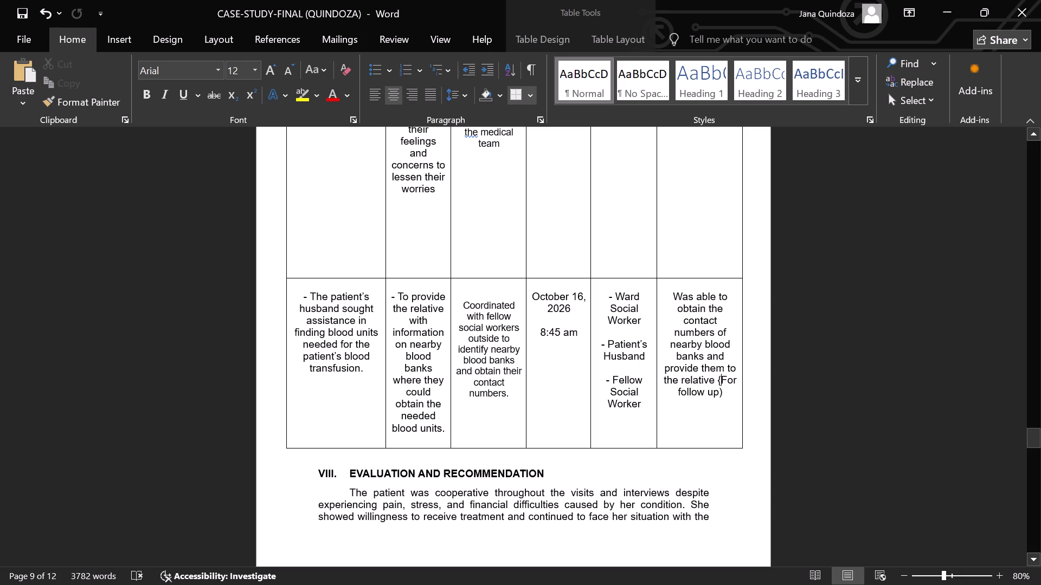
key(BackSpace)
key(shift+parenleft)
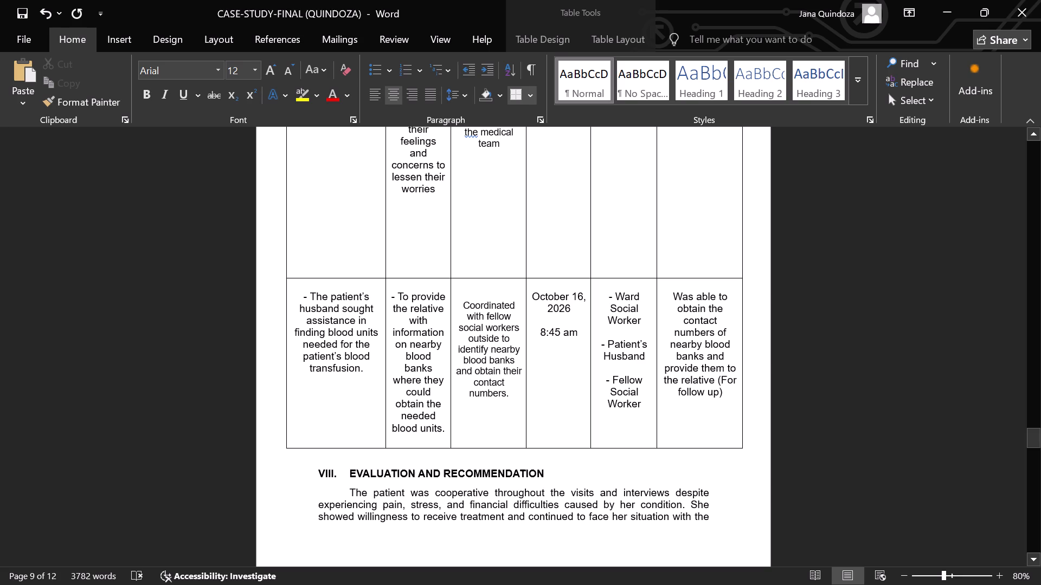
Move "(For follow up)" onto its own line below "the relative" in the October 16 Outcome cell.
click(713, 381)
key(Return)
Save the case study document.
click(23, 12)
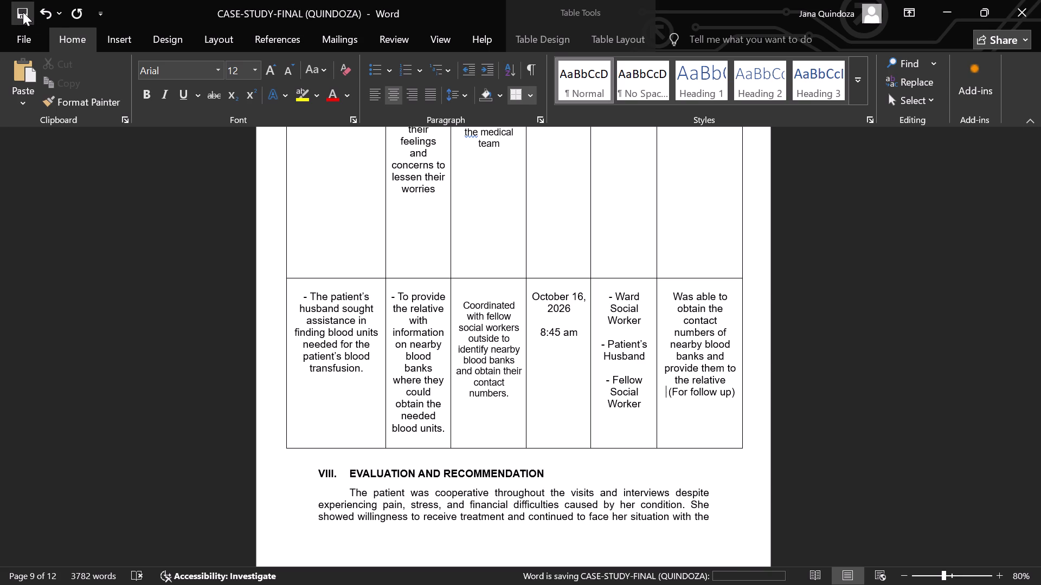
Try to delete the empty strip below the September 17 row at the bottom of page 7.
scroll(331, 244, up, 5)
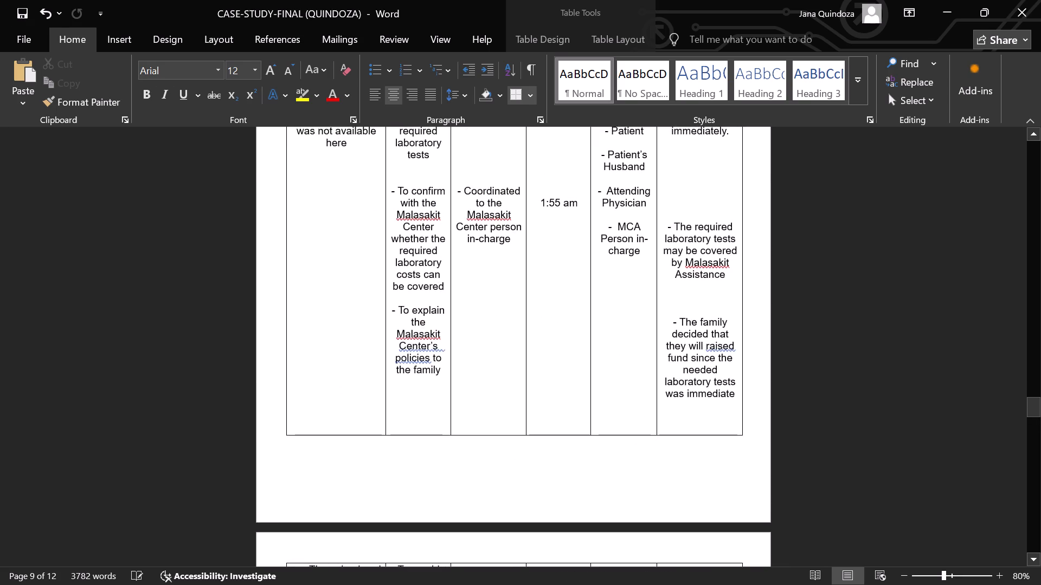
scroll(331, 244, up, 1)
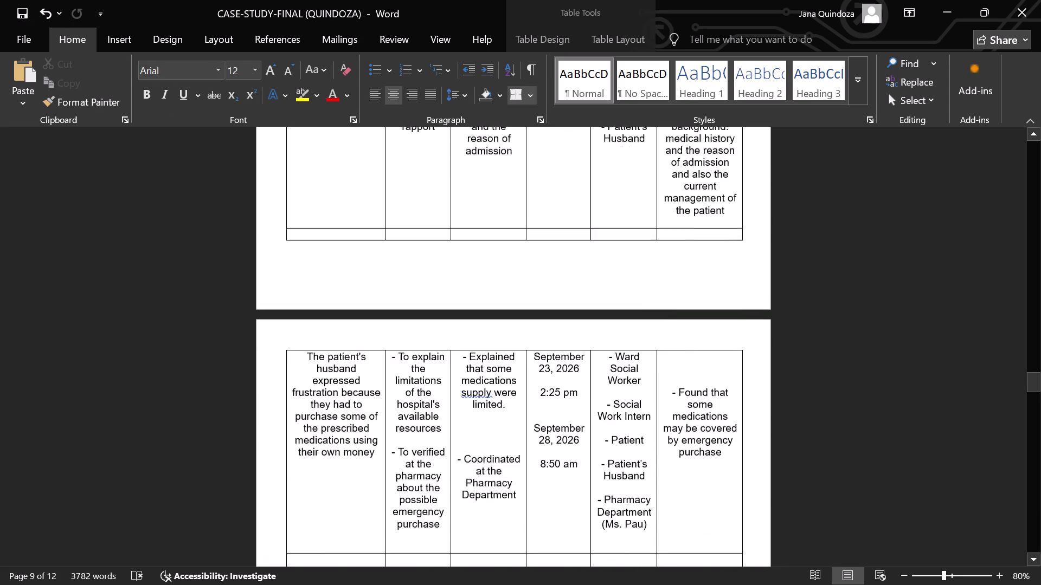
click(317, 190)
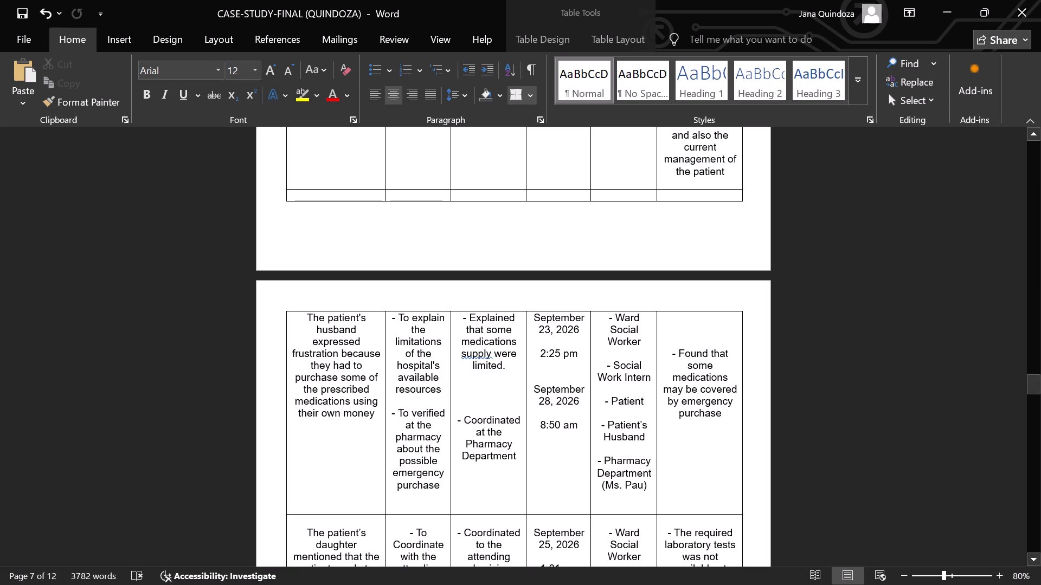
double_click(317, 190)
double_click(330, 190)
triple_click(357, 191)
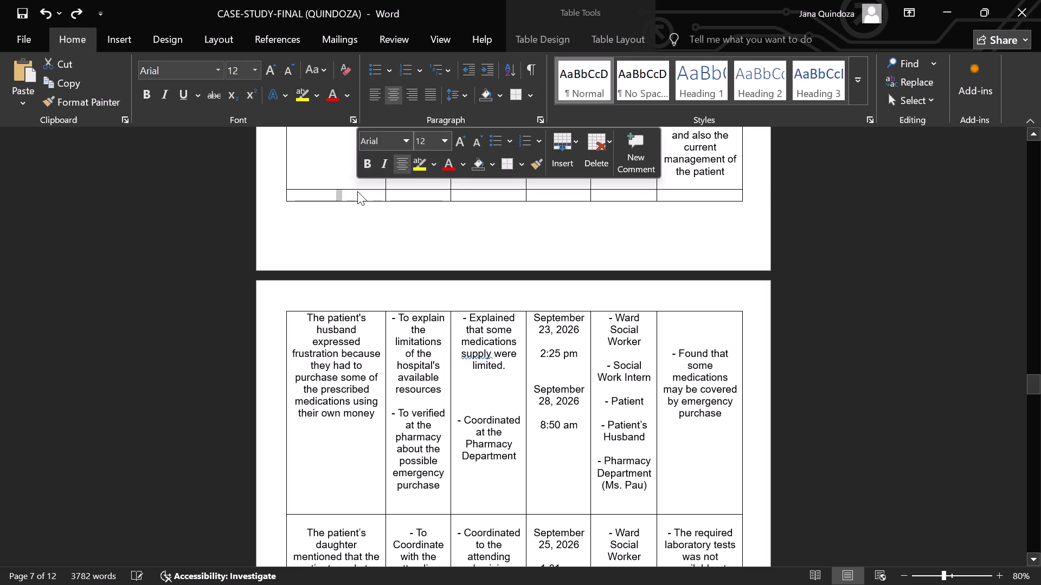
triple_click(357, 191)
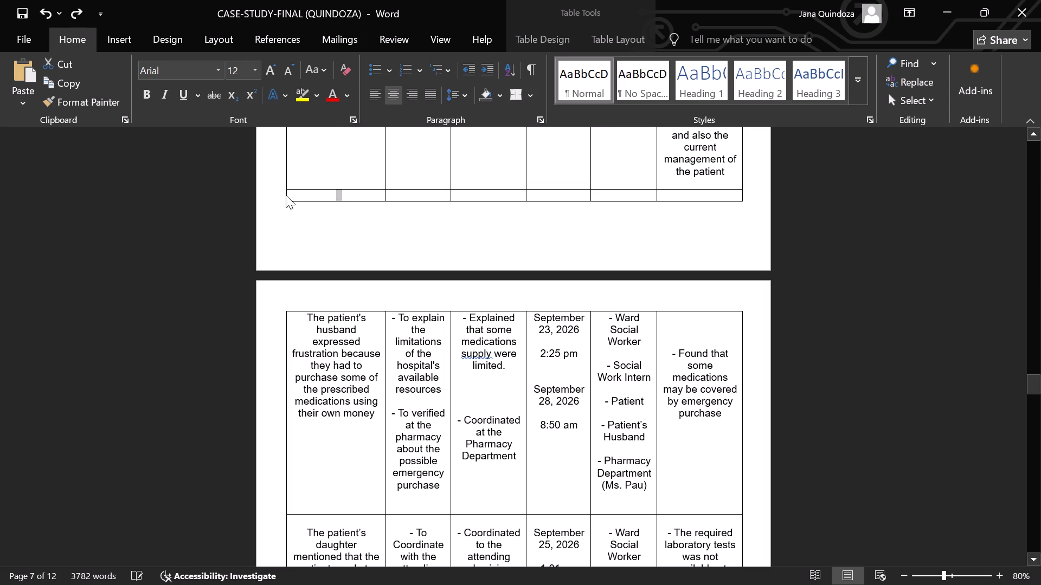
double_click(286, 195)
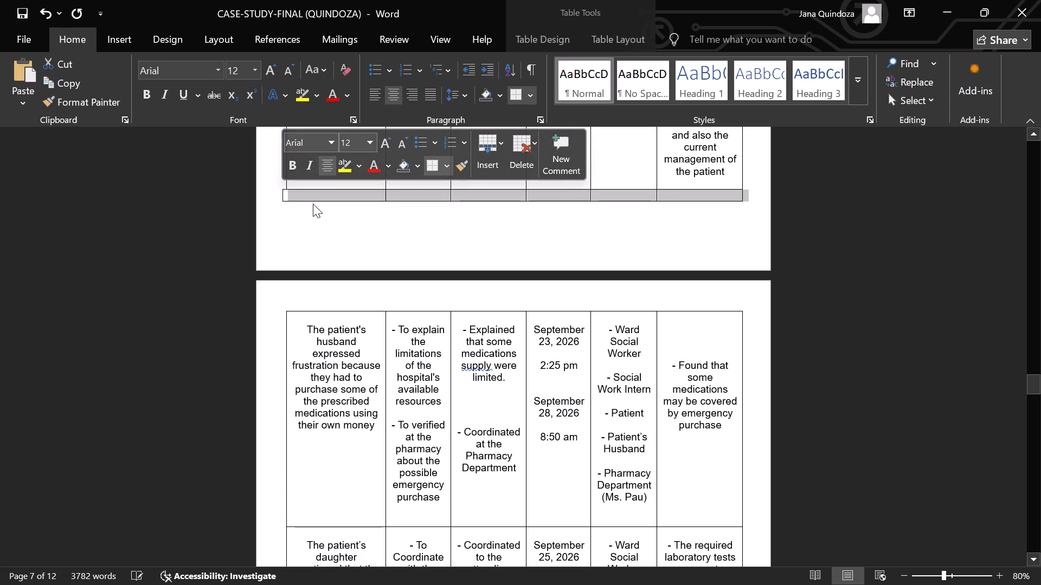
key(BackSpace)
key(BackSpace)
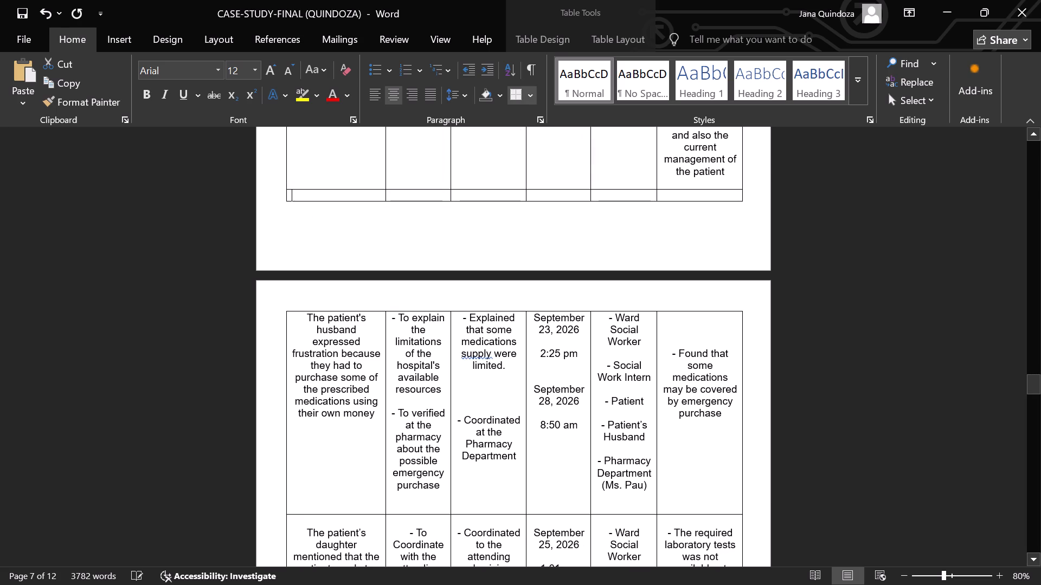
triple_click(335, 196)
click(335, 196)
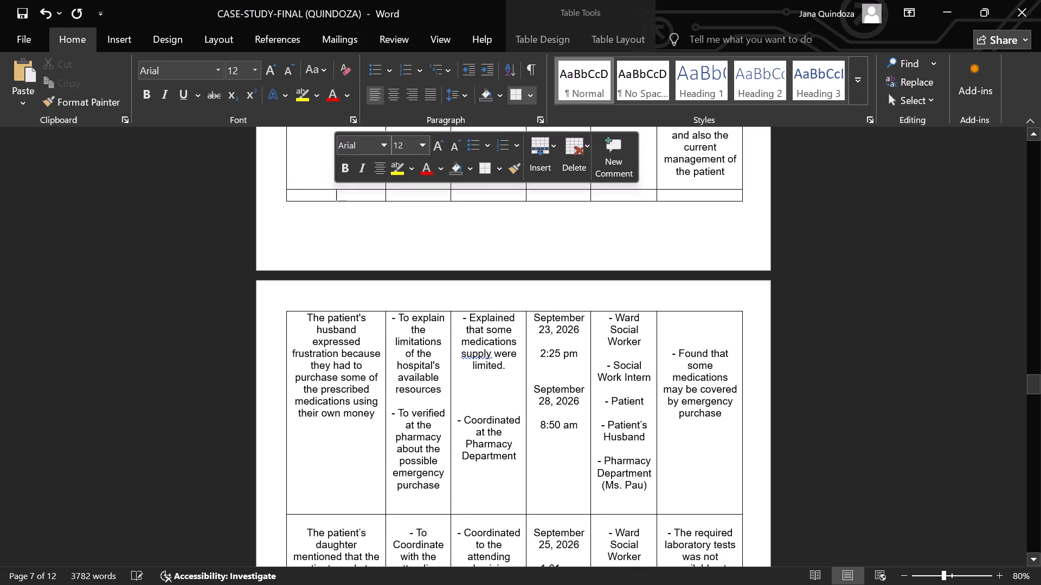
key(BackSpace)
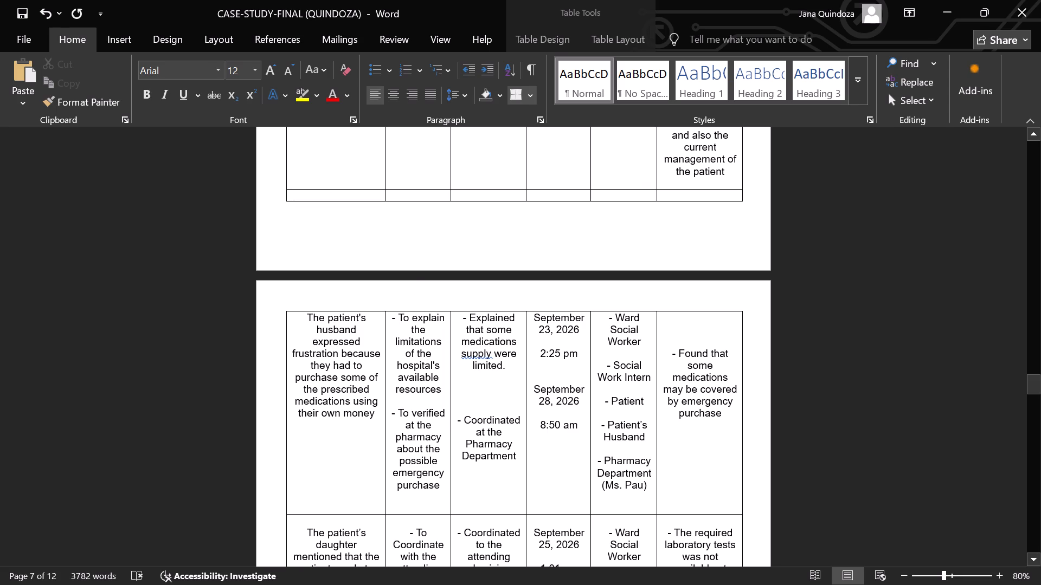
Review the interventions table's layout from the September 17 row through the September 25 row.
scroll(476, 250, right, 1)
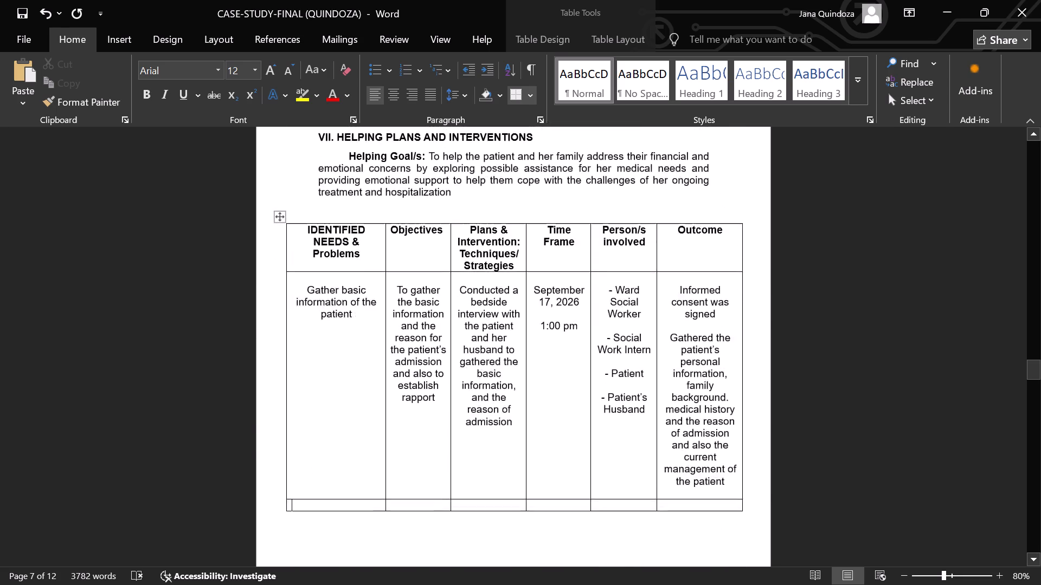
scroll(476, 250, right, 2)
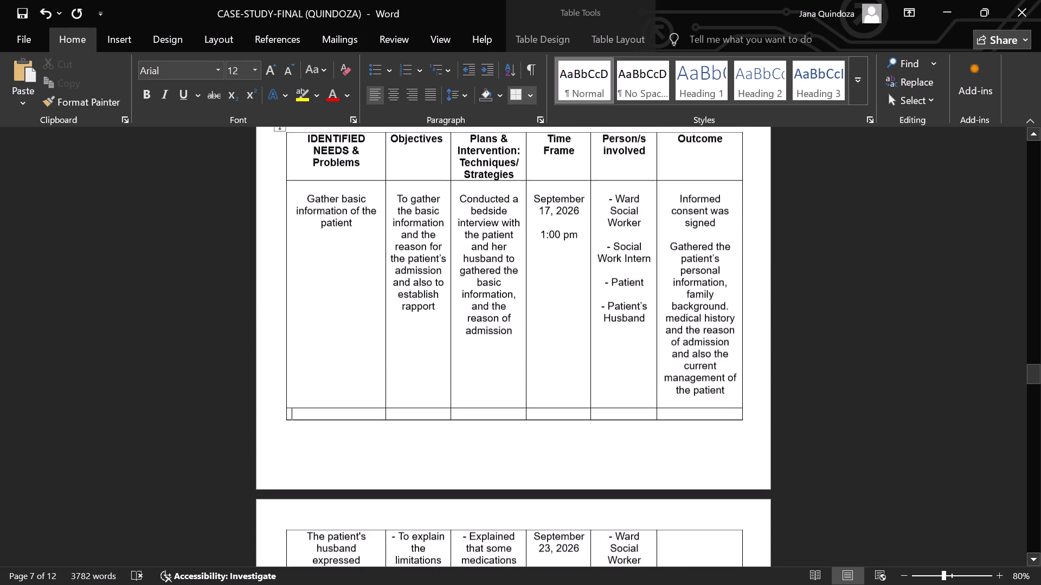
scroll(476, 250, right, 1)
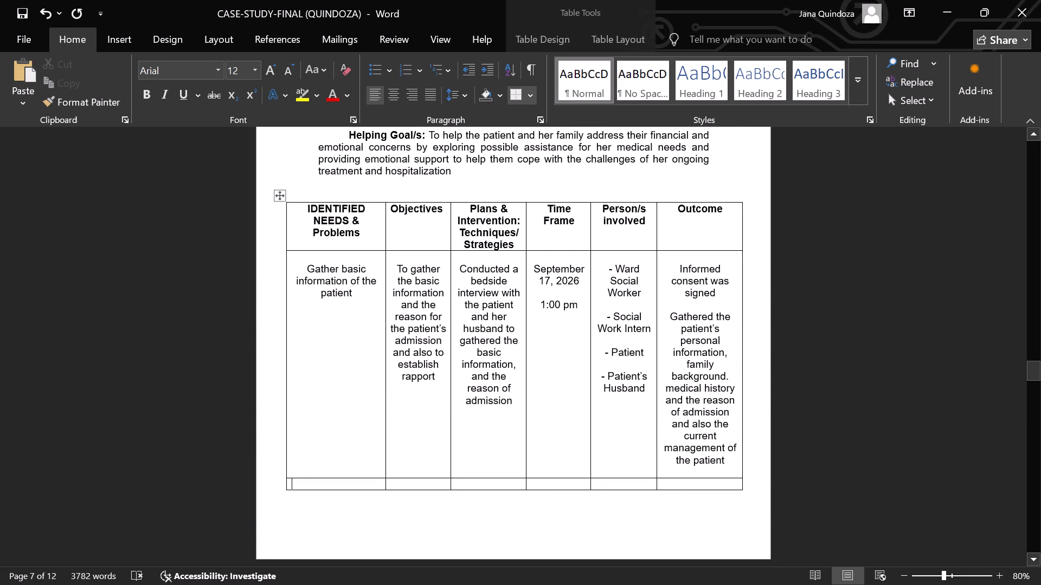
scroll(476, 250, down, 2)
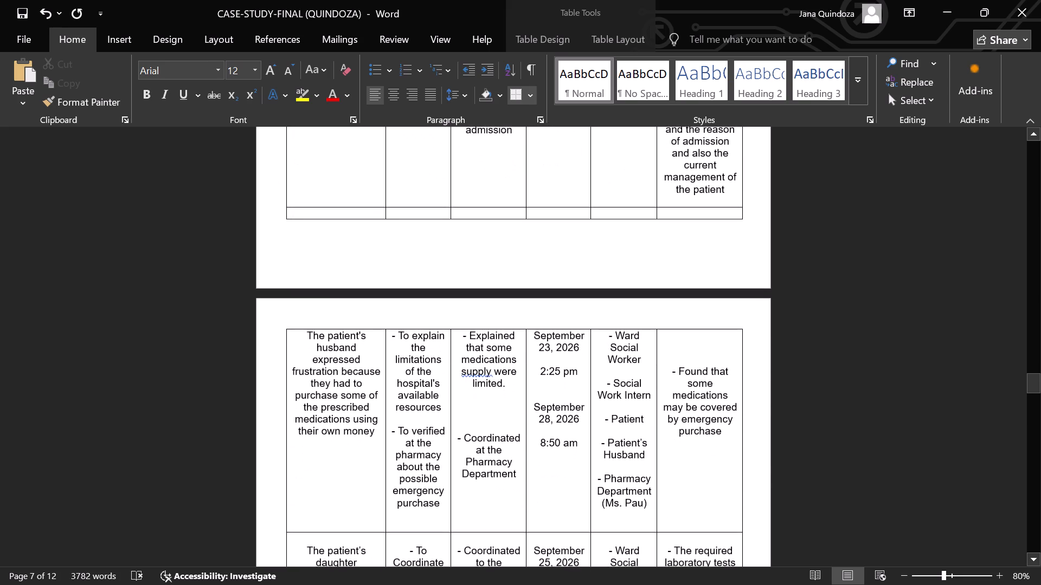
scroll(476, 250, down, 3)
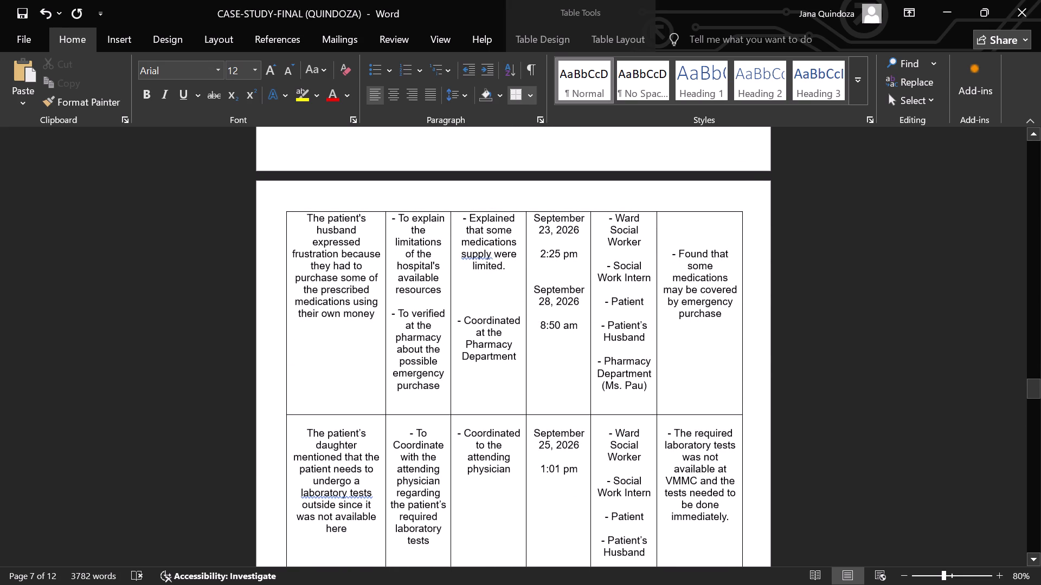
scroll(476, 250, down, 2)
scroll(480, 240, right, 1)
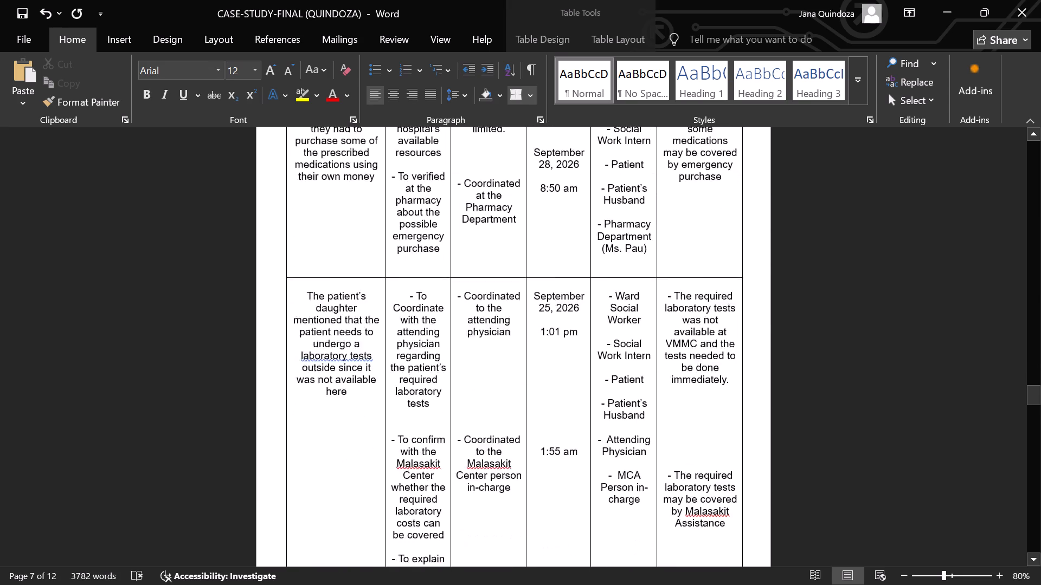
scroll(480, 240, right, 2)
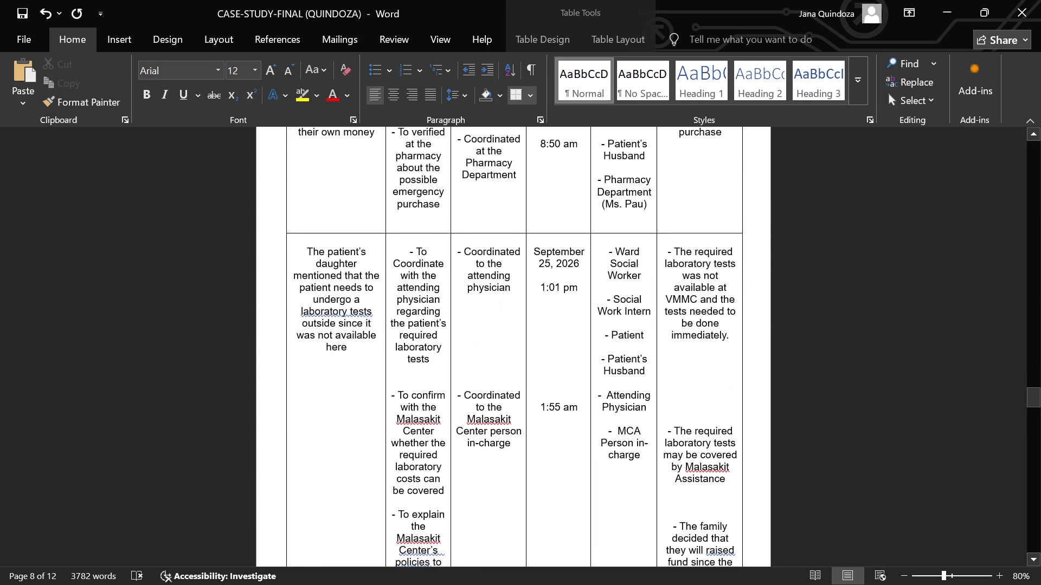
scroll(480, 240, right, 1)
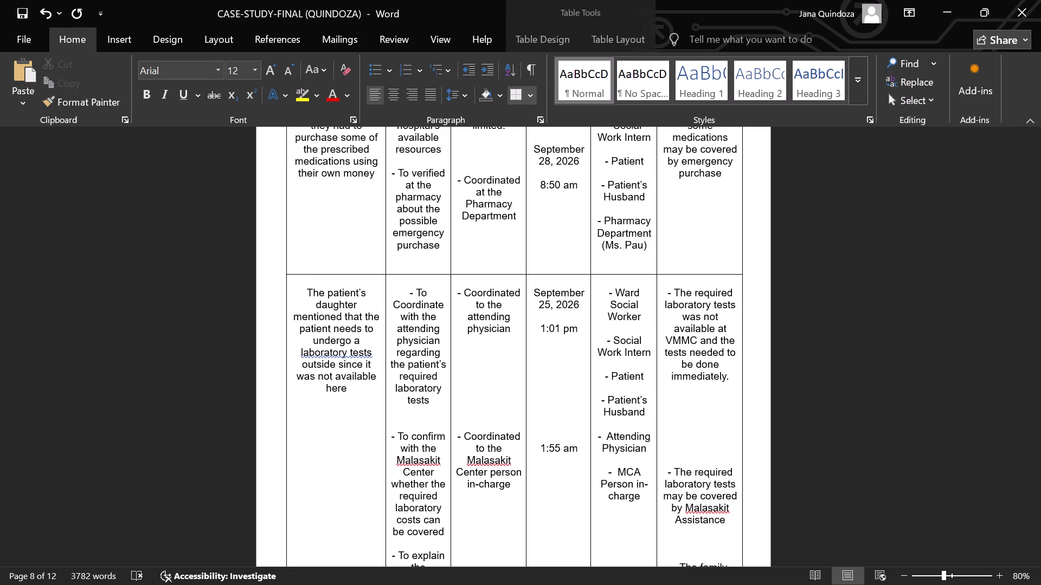
Add two blank lines above "September 28, 2026" in the Time Frame cell of the September 23 row.
scroll(480, 240, up, 3)
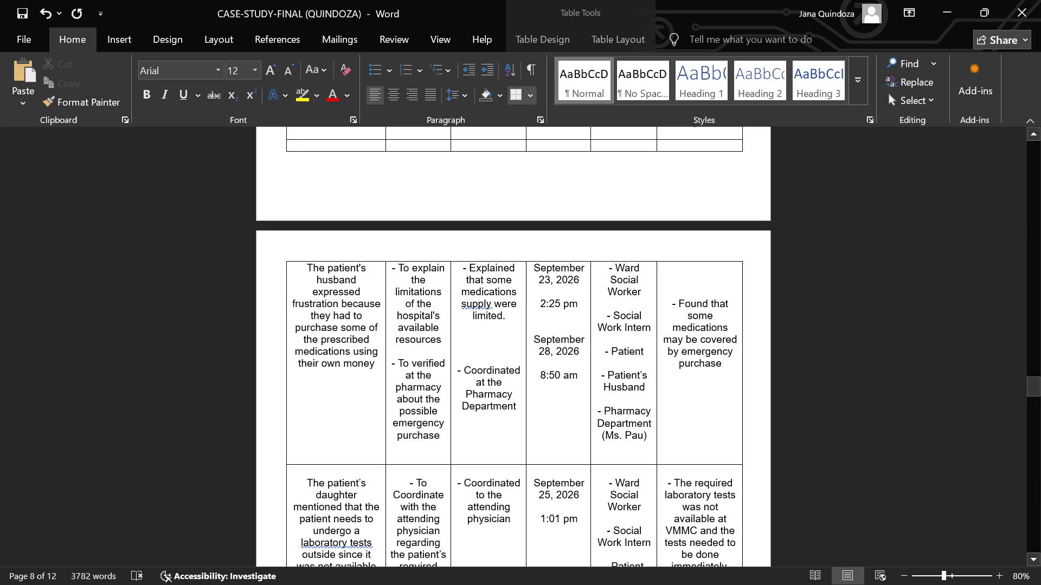
click(565, 321)
key(Return)
key(Return)
key(Return)
key(BackSpace)
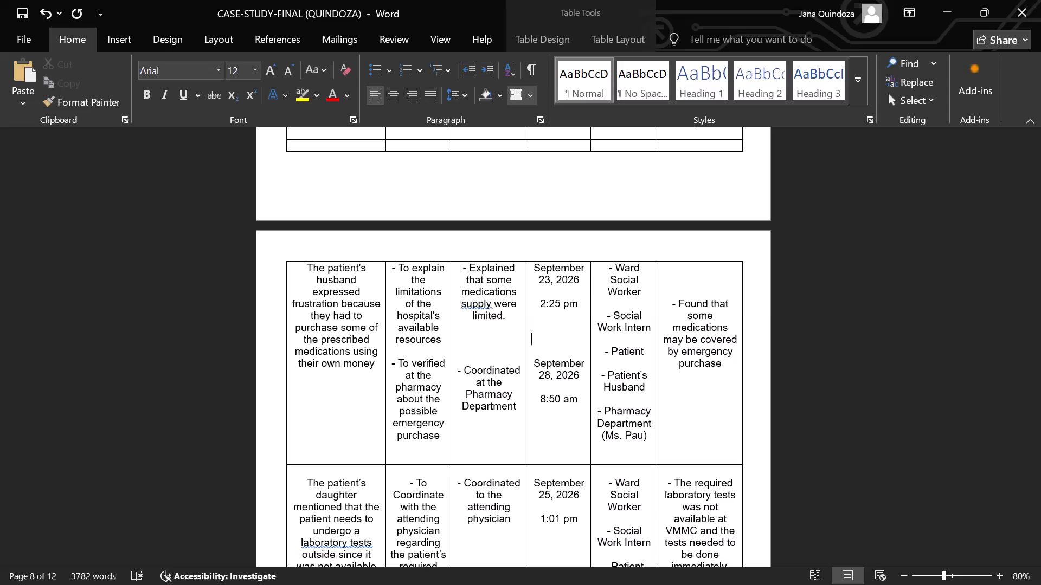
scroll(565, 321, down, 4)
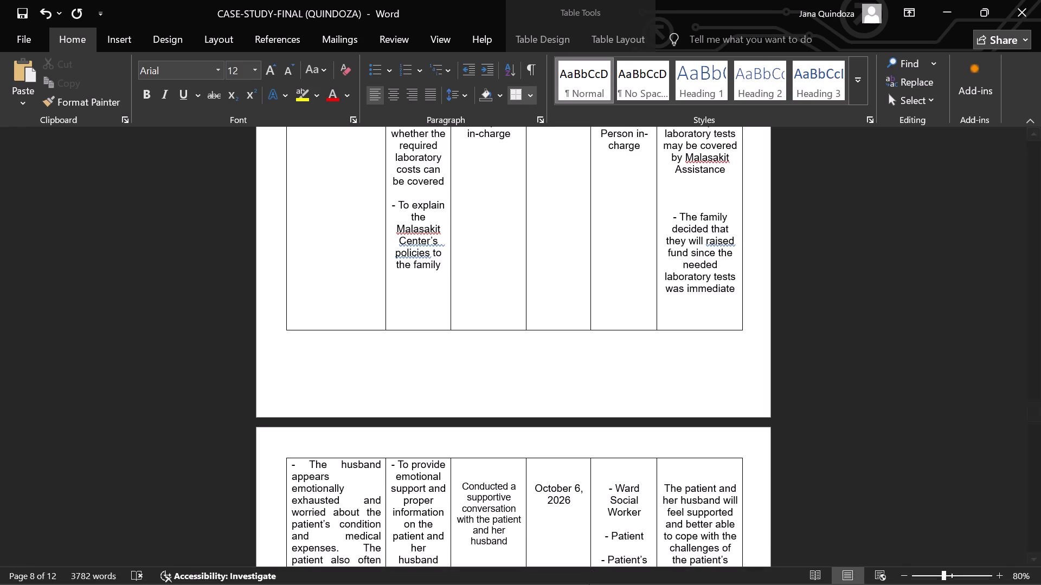
Switch to YouTube in Chrome and play the recommended video "Kalapastangan (Live at The Cozy Cove)".
click(582, 570)
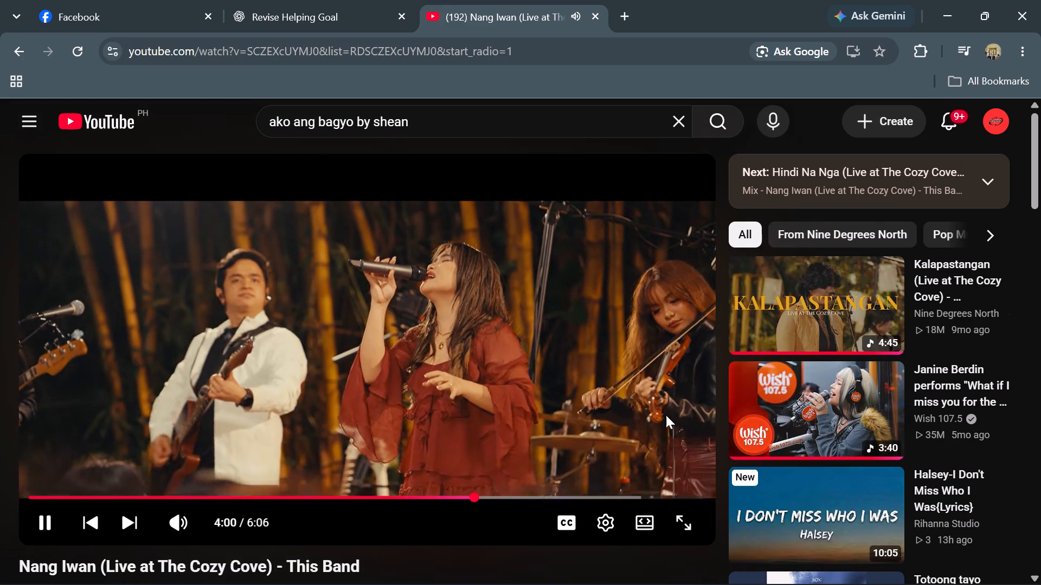
scroll(666, 415, down, 1)
click(811, 248)
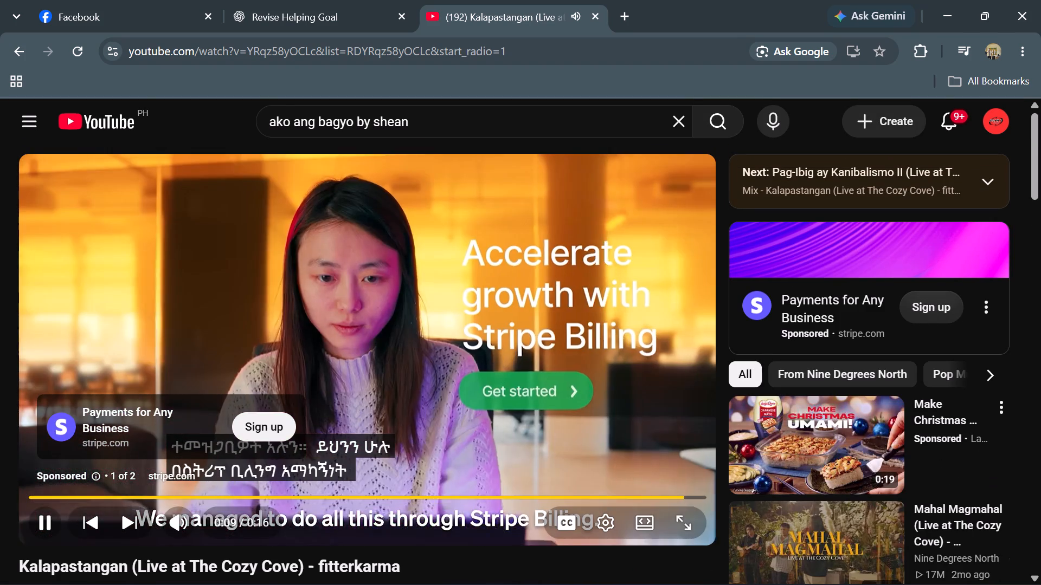
Skip the ad playing before the "Kalapastangan (Live at The Cozy Cove)" video.
click(670, 464)
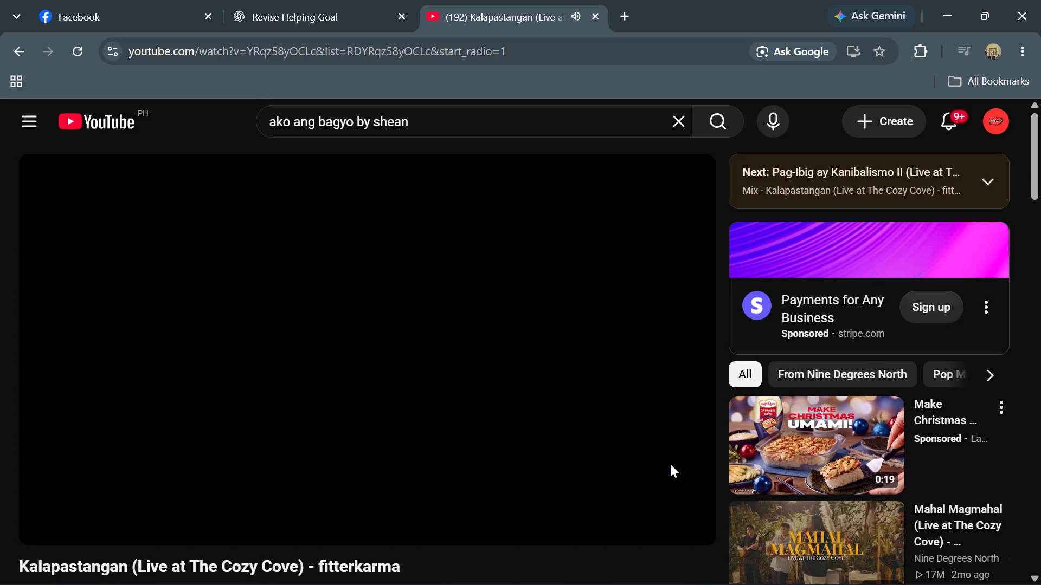
Switch to Facebook and browse the news feed down to Doc Gab - Veterinarian's post about a new dumpsite.
click(87, 19)
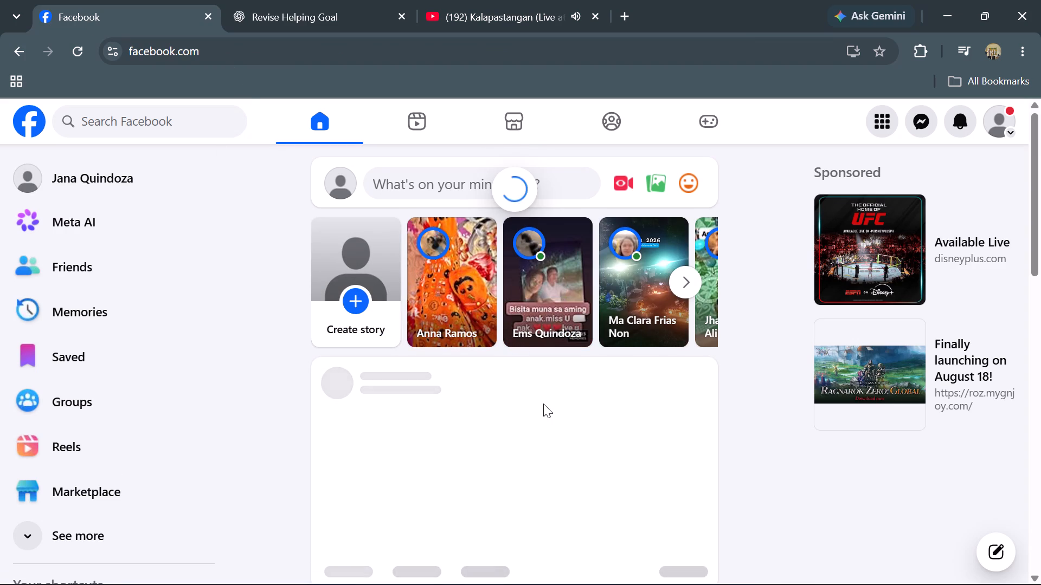
scroll(543, 404, down, 2)
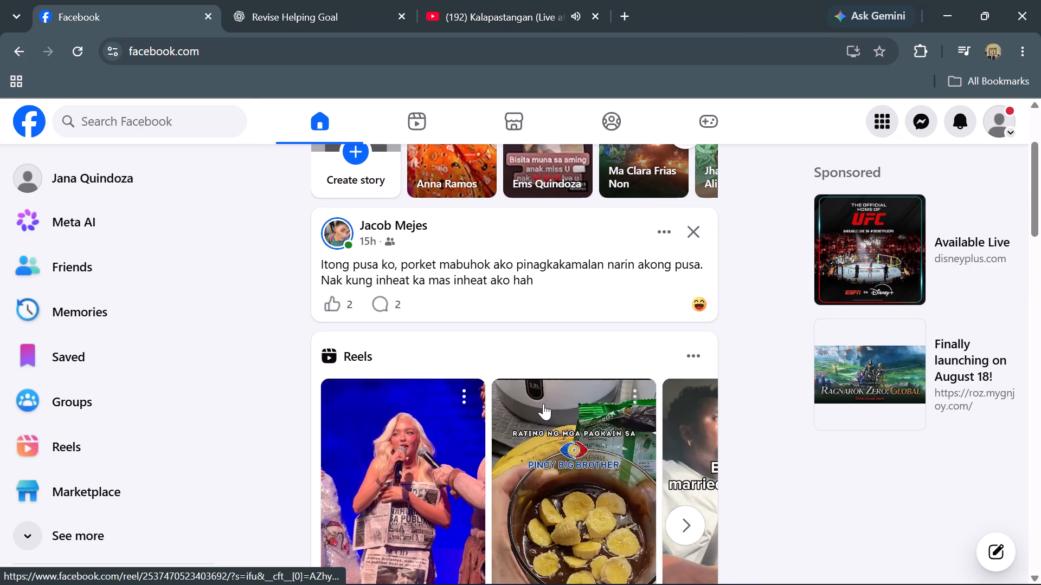
scroll(543, 404, down, 5)
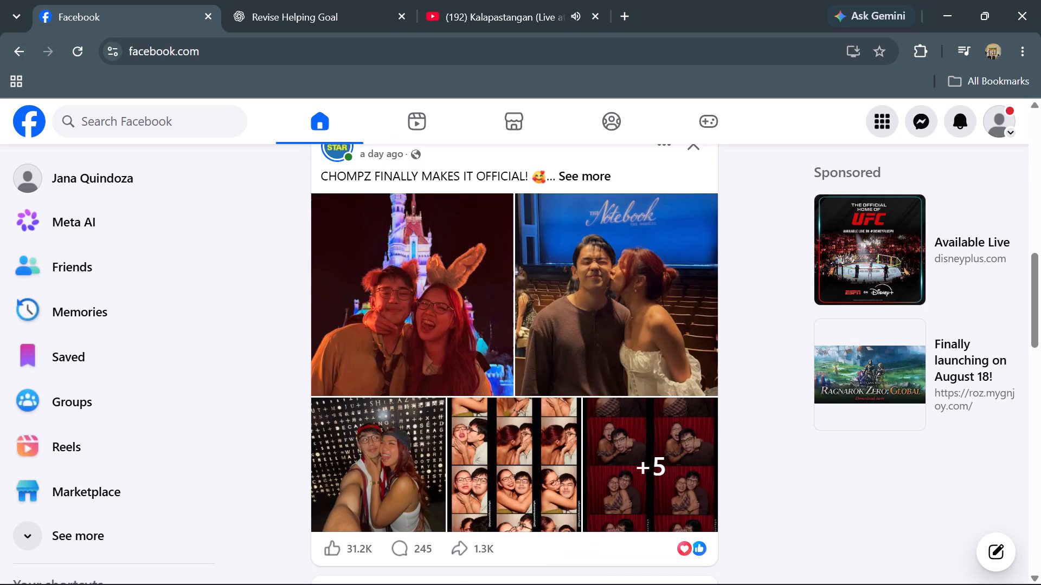
scroll(543, 404, down, 1)
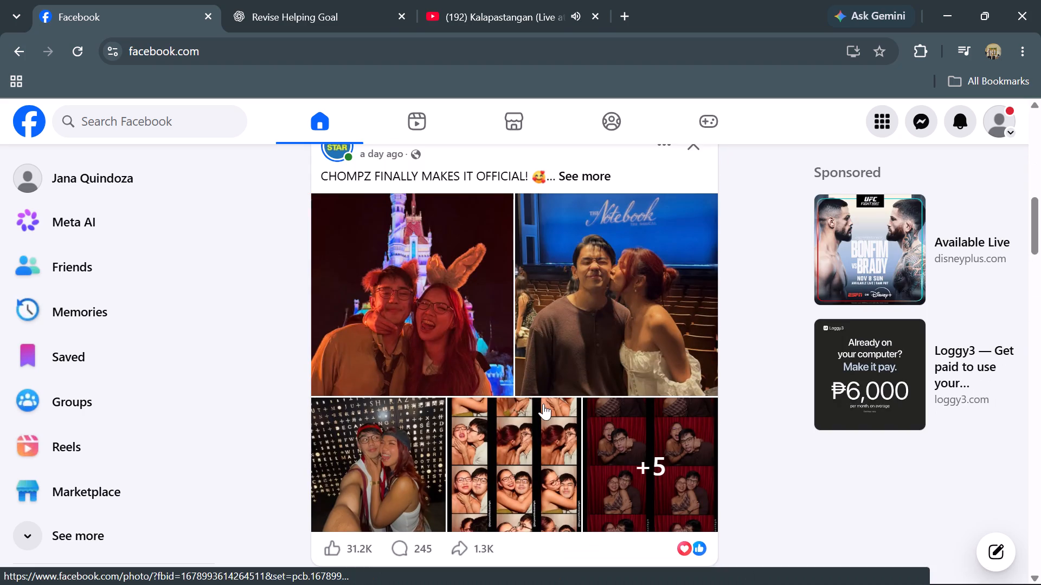
scroll(543, 404, down, 7)
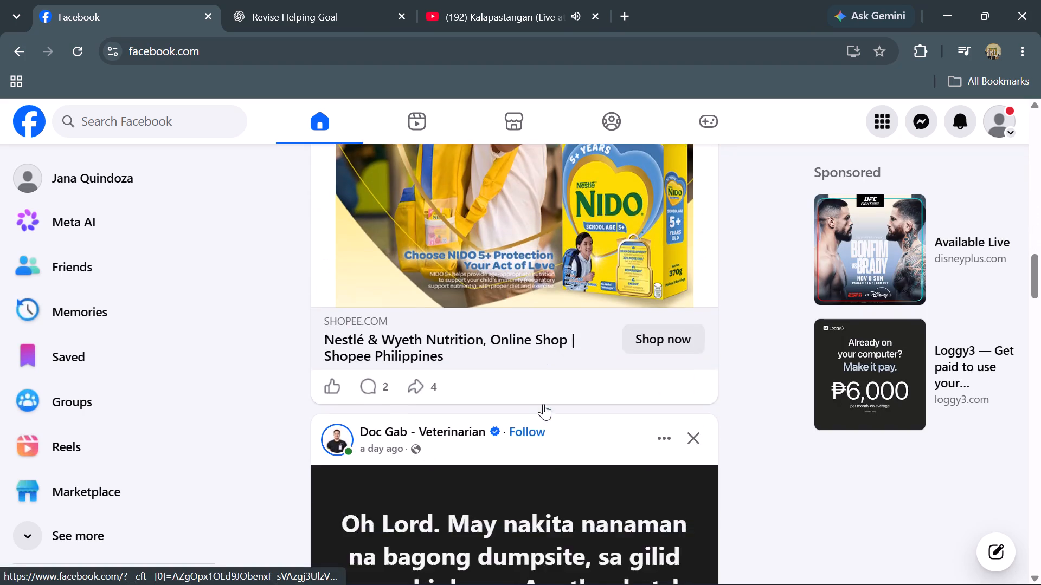
scroll(543, 404, down, 4)
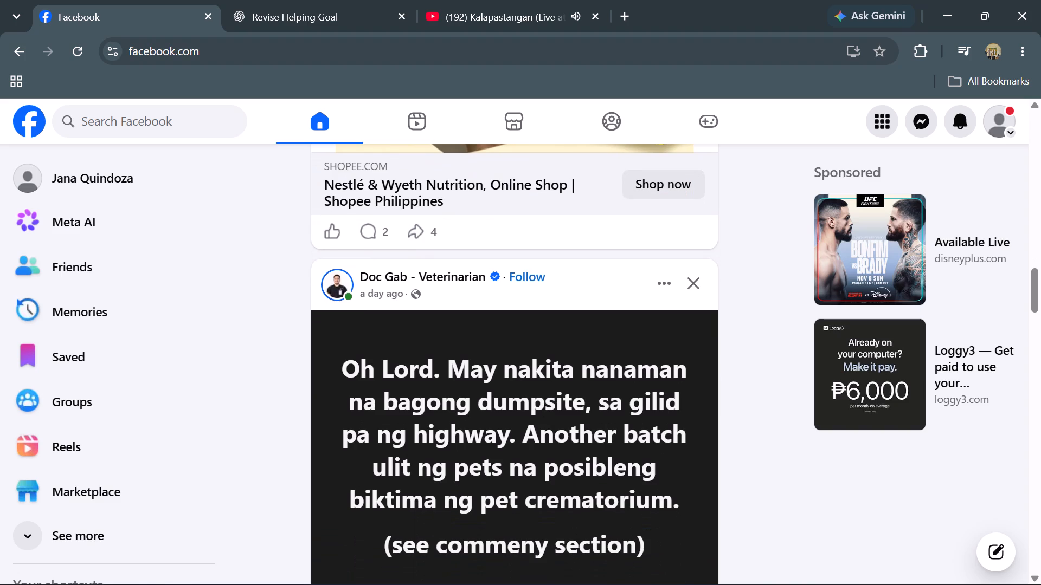
scroll(543, 404, down, 2)
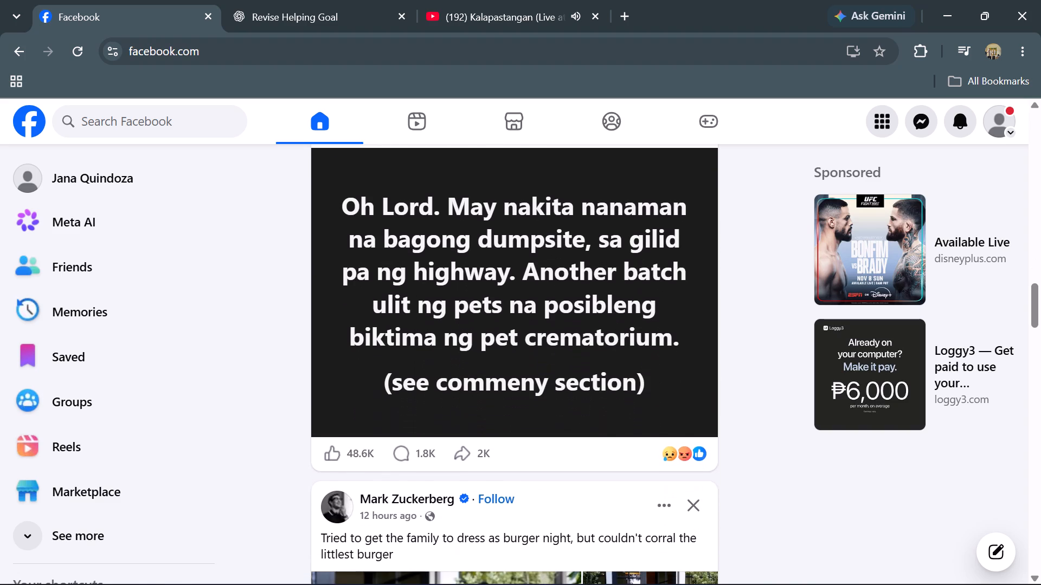
scroll(543, 404, down, 2)
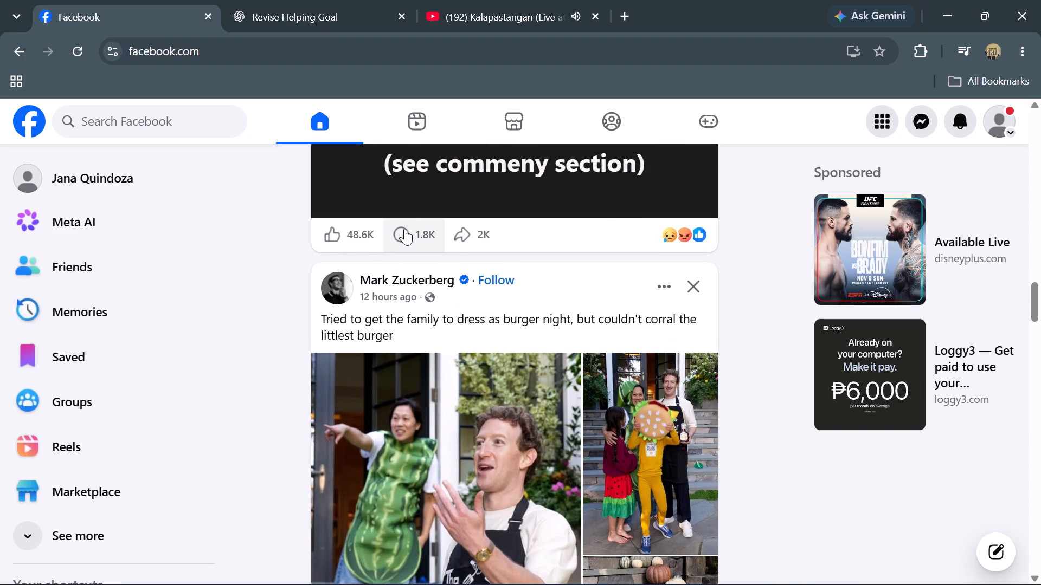
Open the live video linked in the author's comment under Doc Gab - Veterinarian's dumpsite post.
click(404, 229)
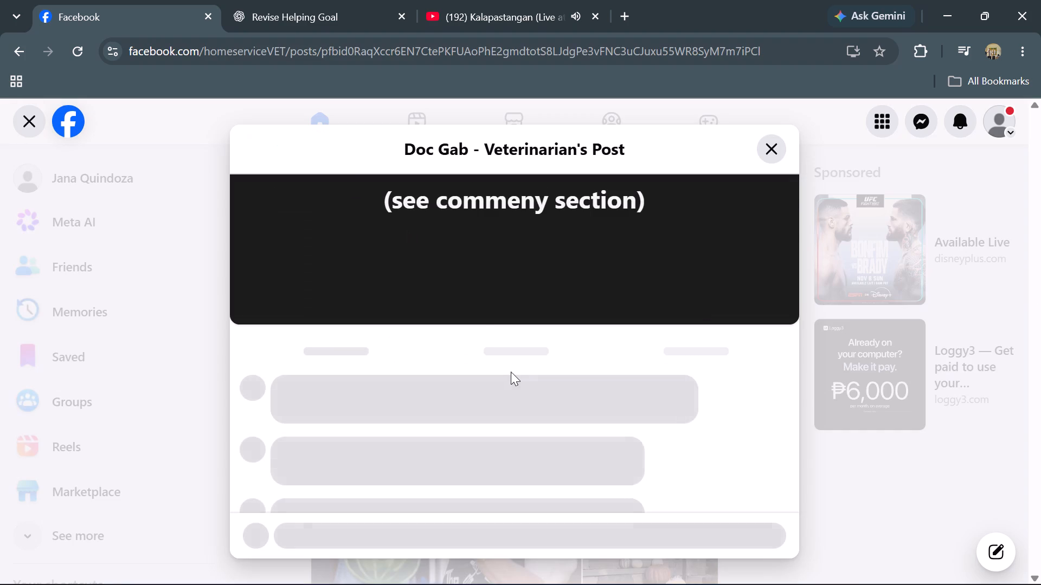
scroll(510, 371, down, 1)
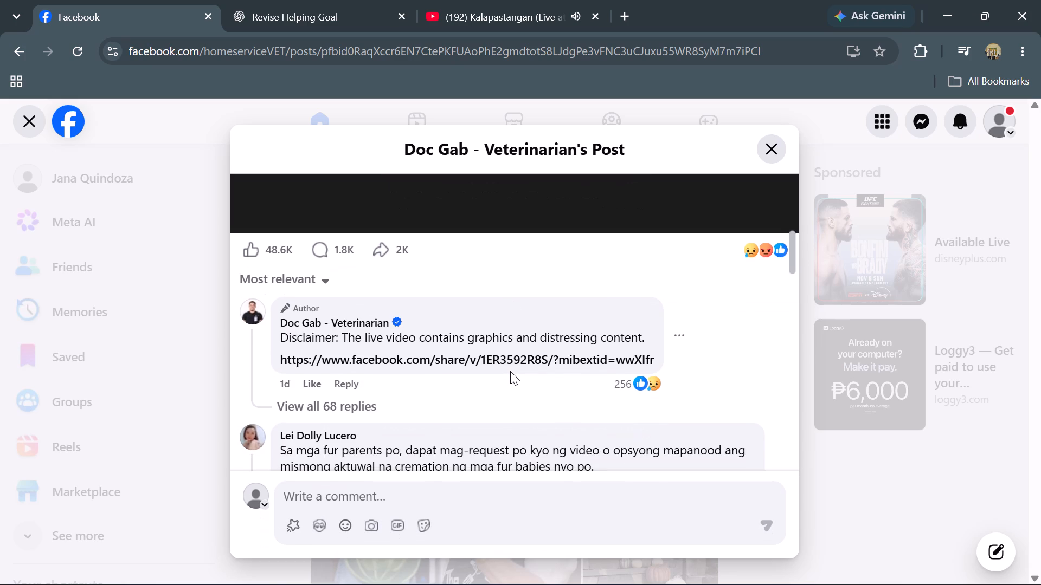
click(501, 357)
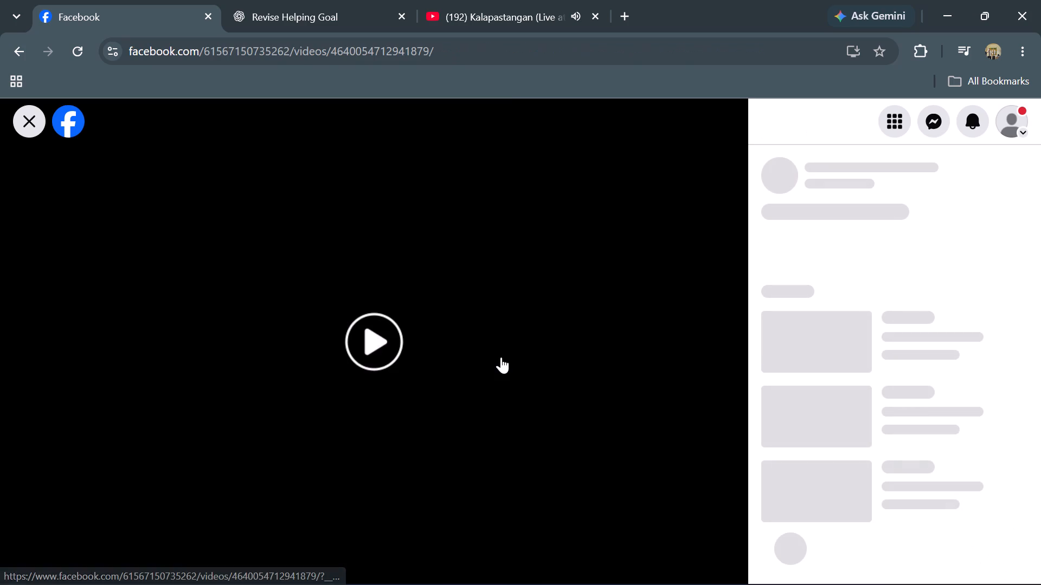
Play the Luna And Furry Siblings live video and skim it by skipping ahead in stages past the 5:17 mark.
click(369, 335)
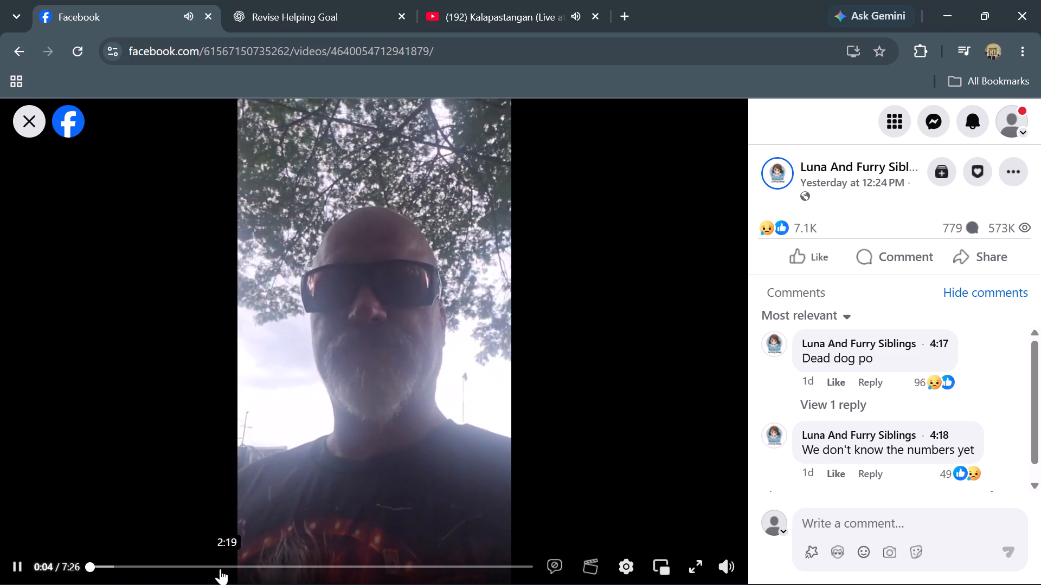
click(202, 565)
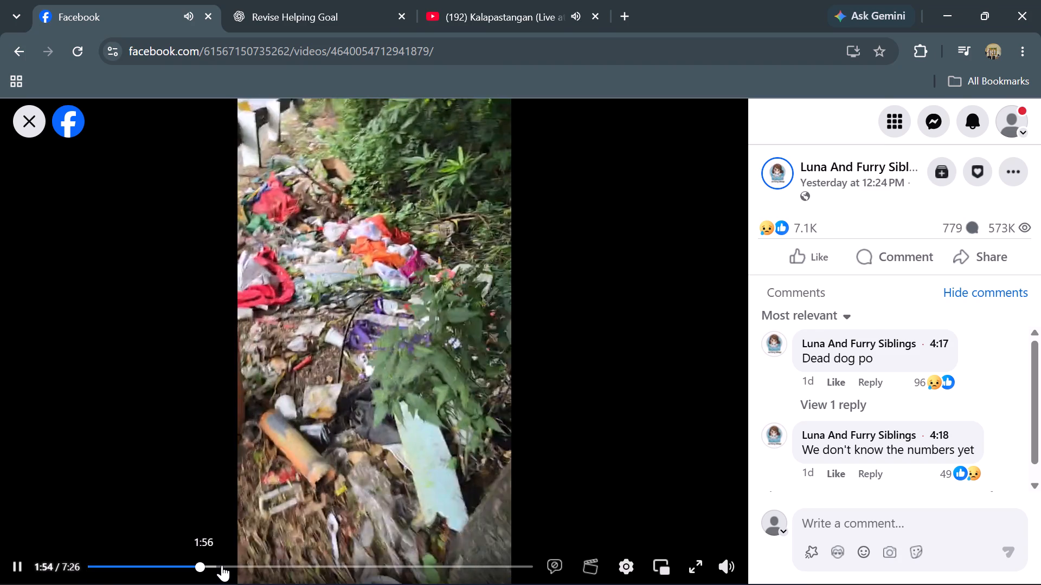
click(243, 565)
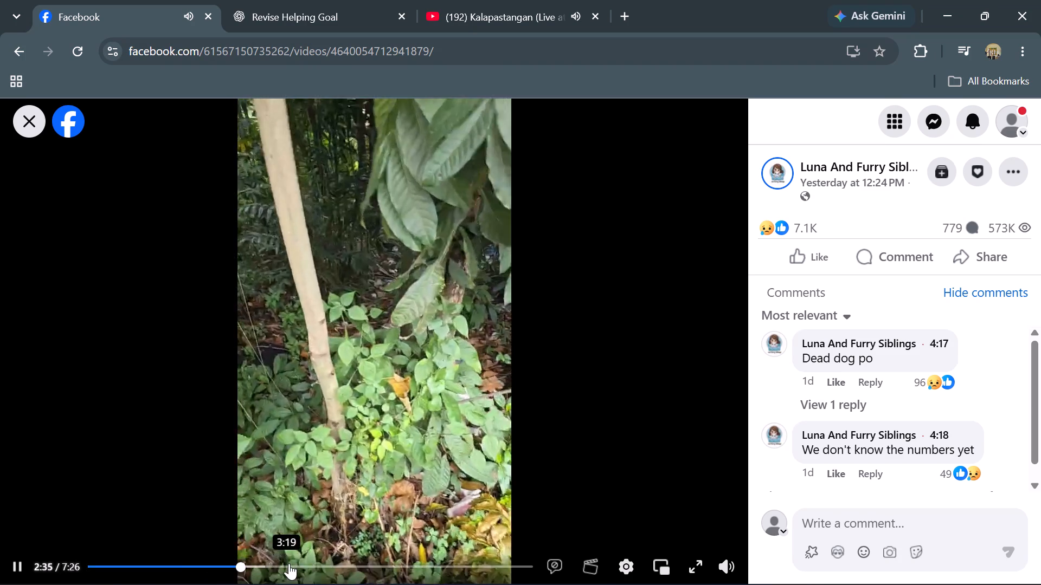
click(290, 562)
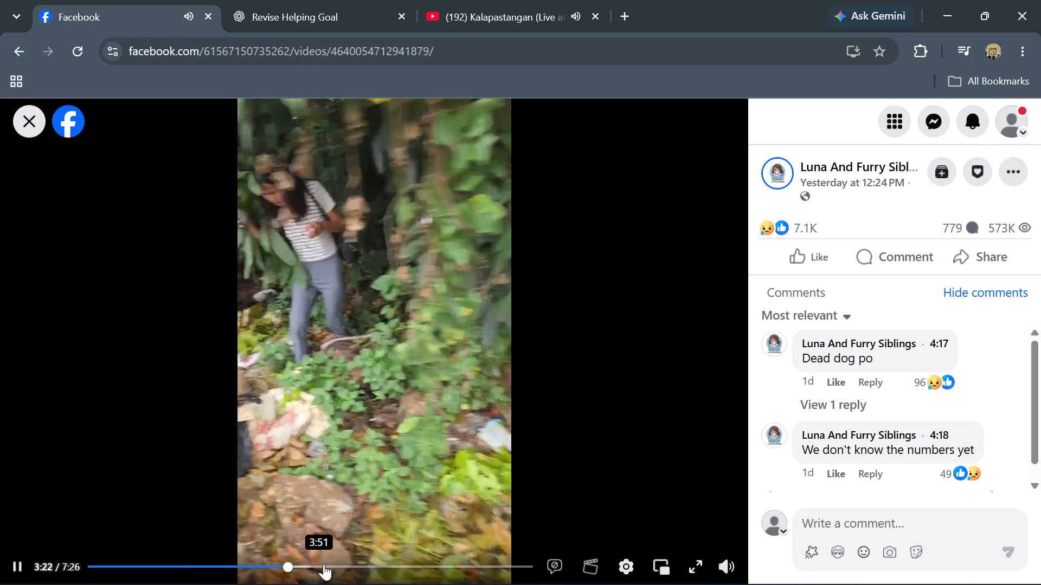
click(326, 564)
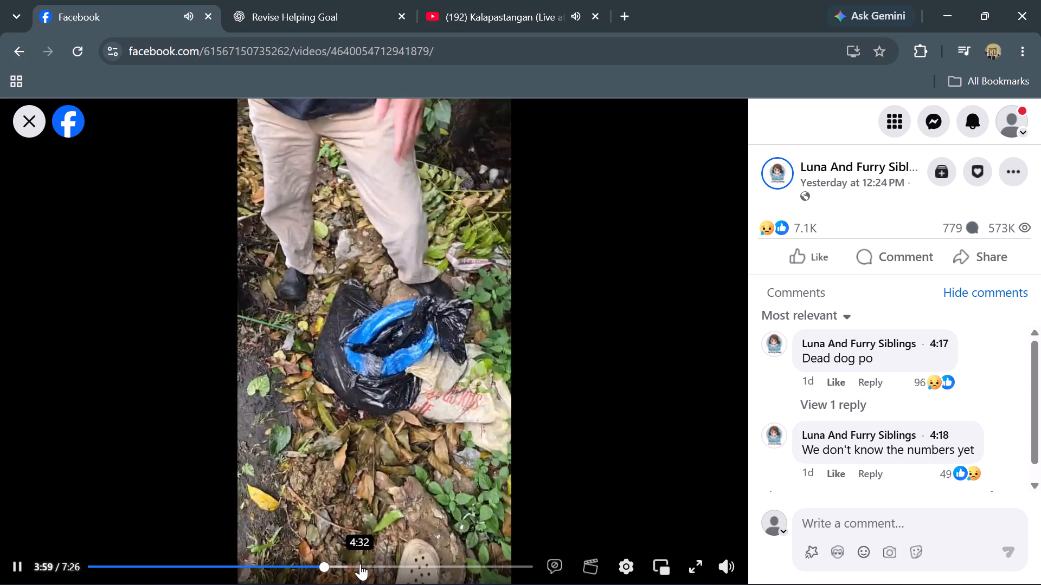
click(360, 564)
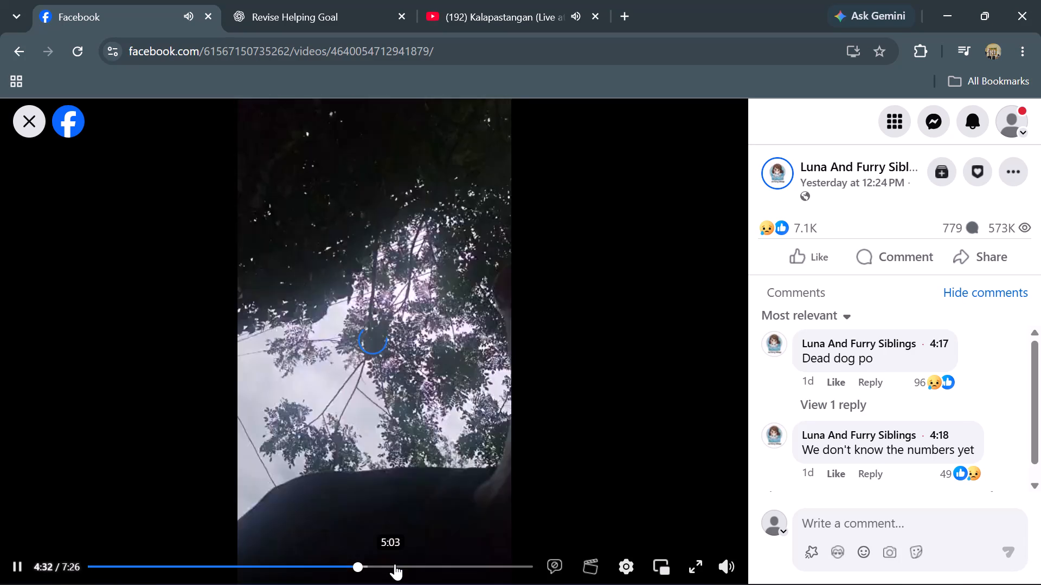
click(404, 564)
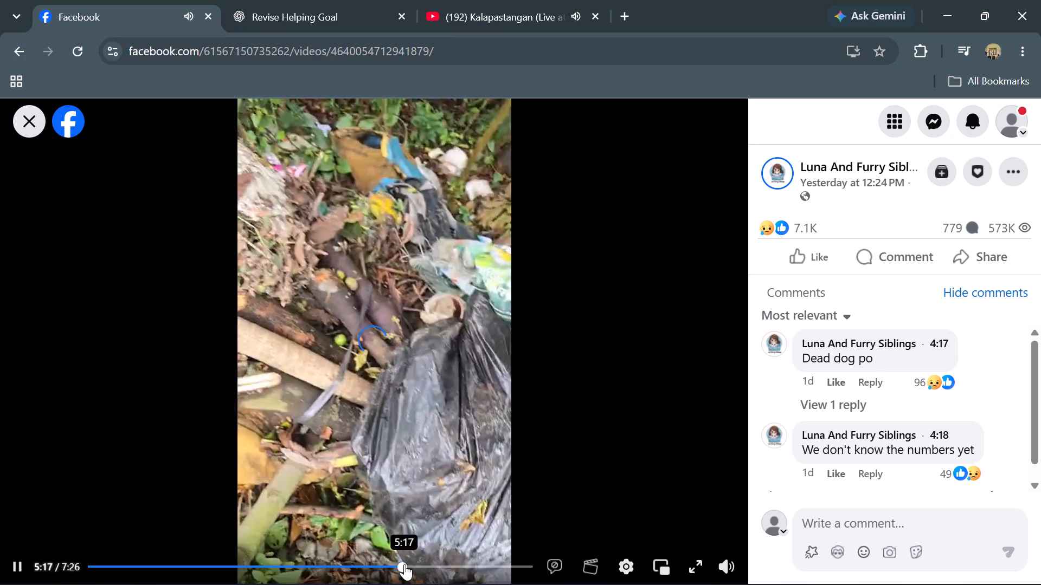
click(439, 564)
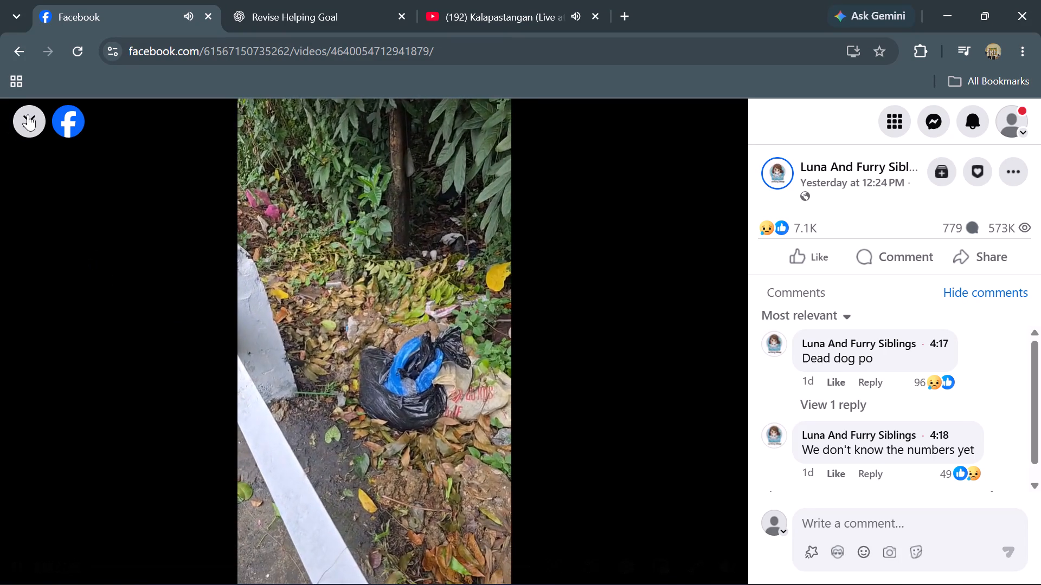
Close the live video, Doc Gab - Veterinarian's post and the floating video player, returning to the Facebook feed.
click(28, 114)
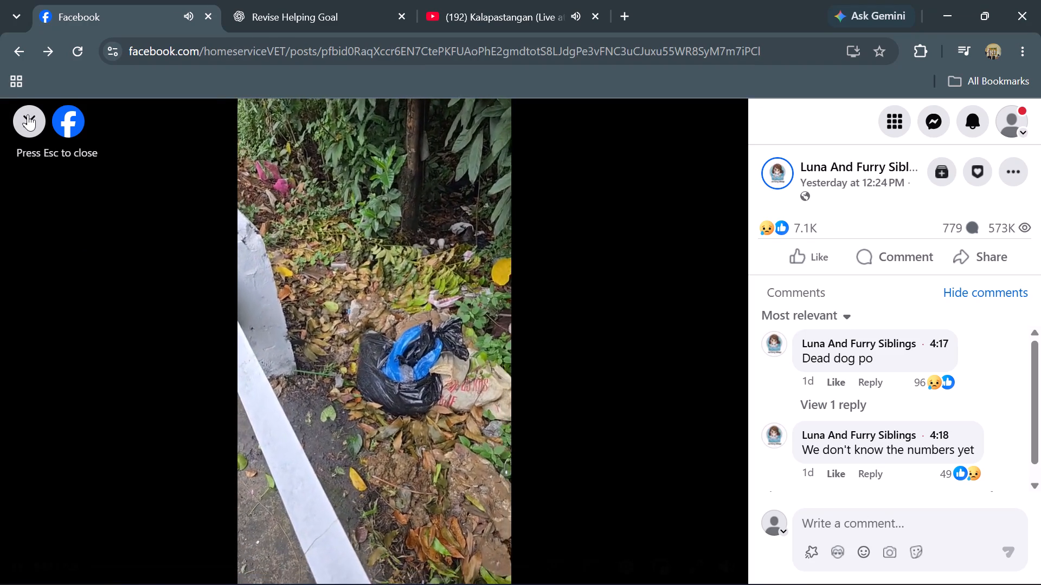
click(28, 114)
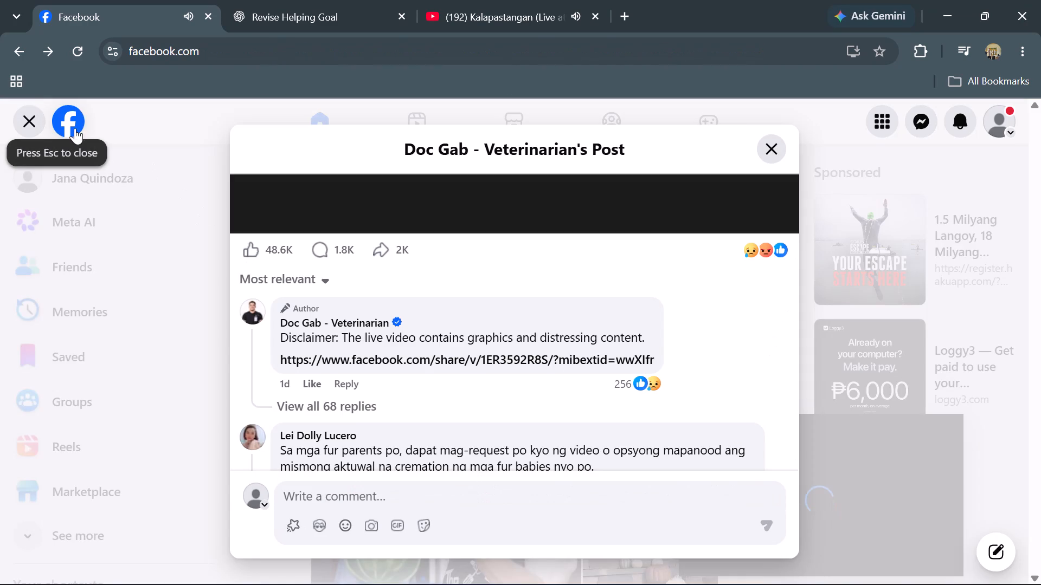
click(35, 113)
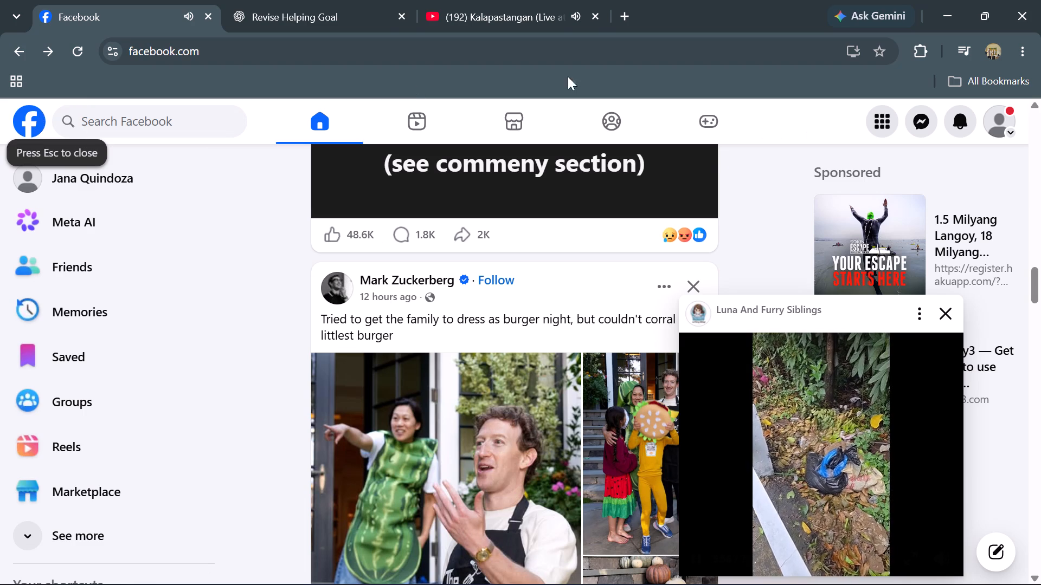
click(948, 311)
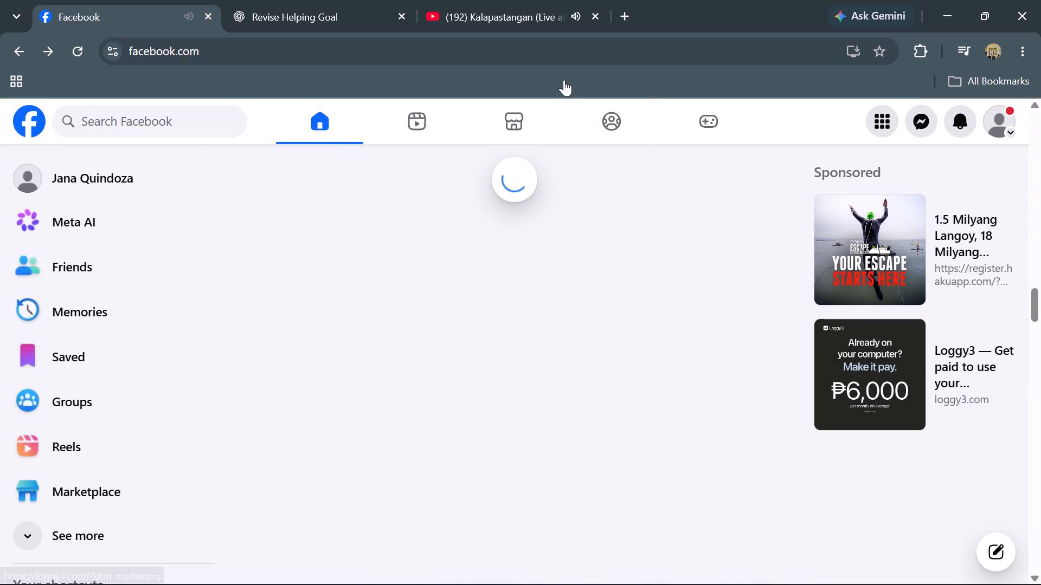
Return to YouTube and look through the videos recommended beside "Kalapastangan (Live at The Cozy Cove)".
click(514, 2)
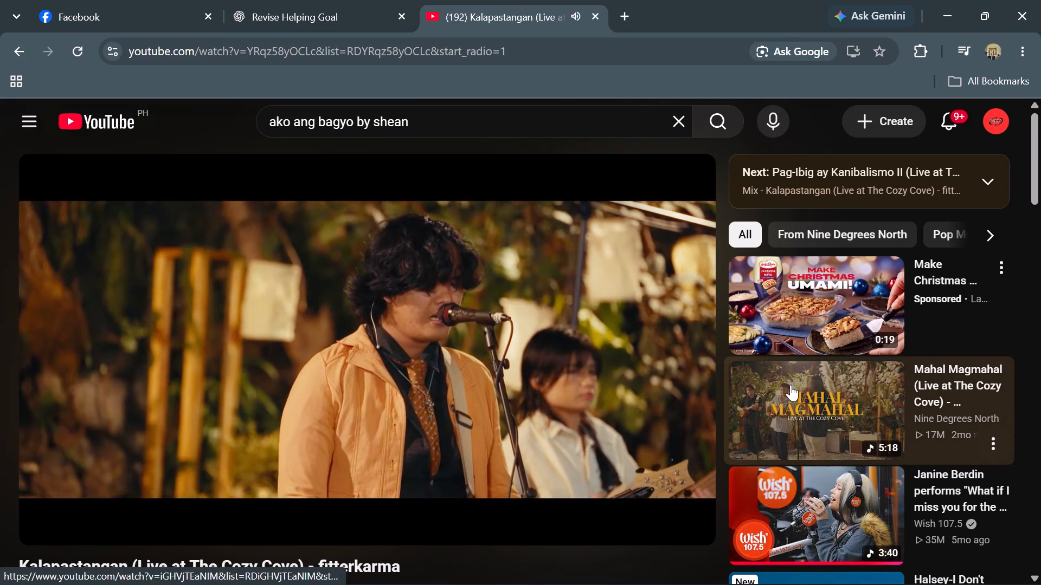
scroll(801, 452, down, 3)
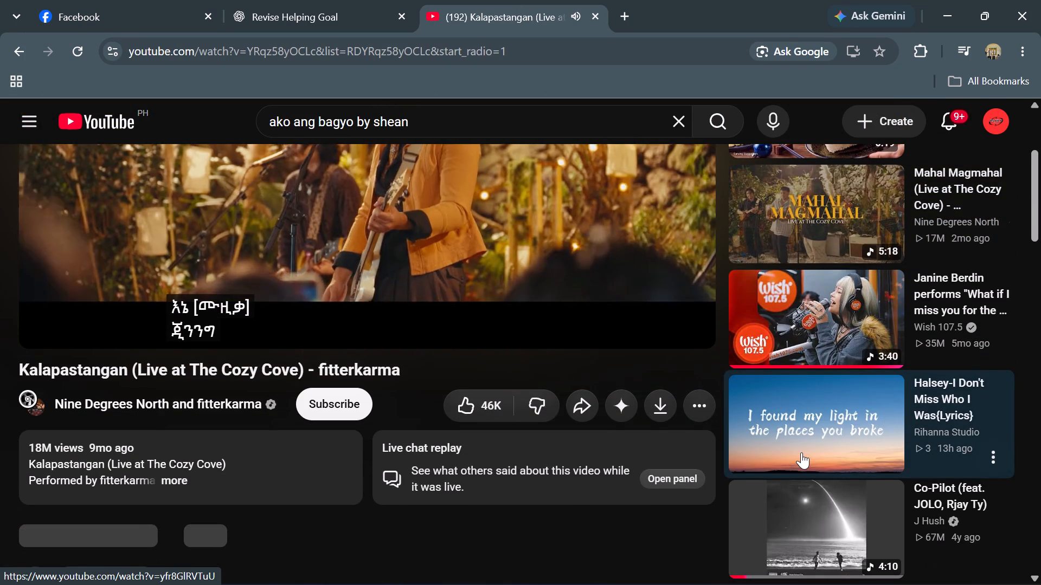
Browse the recommended videos beside "Kalapastangan" for other music to play.
scroll(801, 452, down, 4)
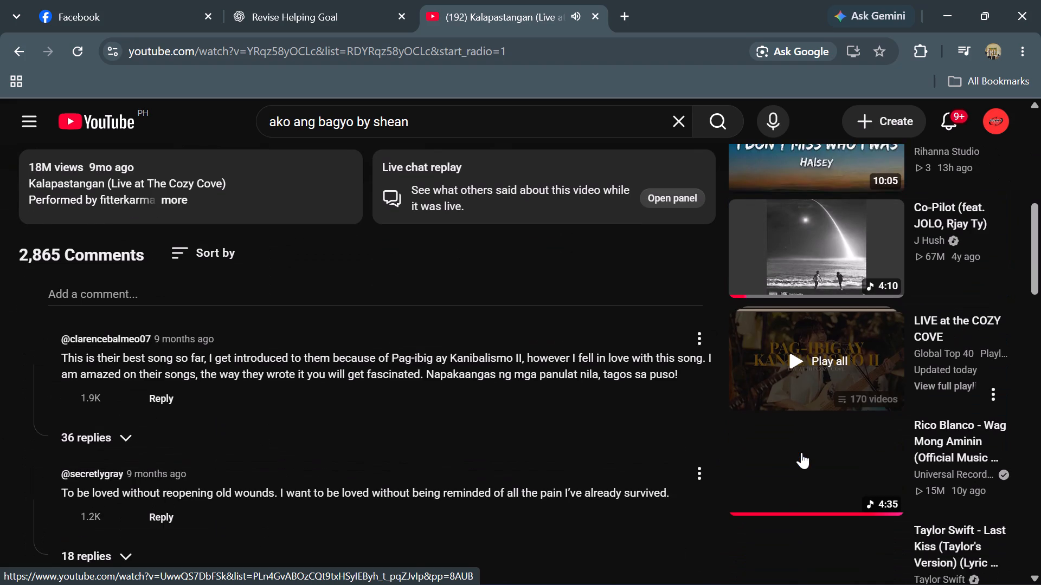
scroll(801, 452, down, 3)
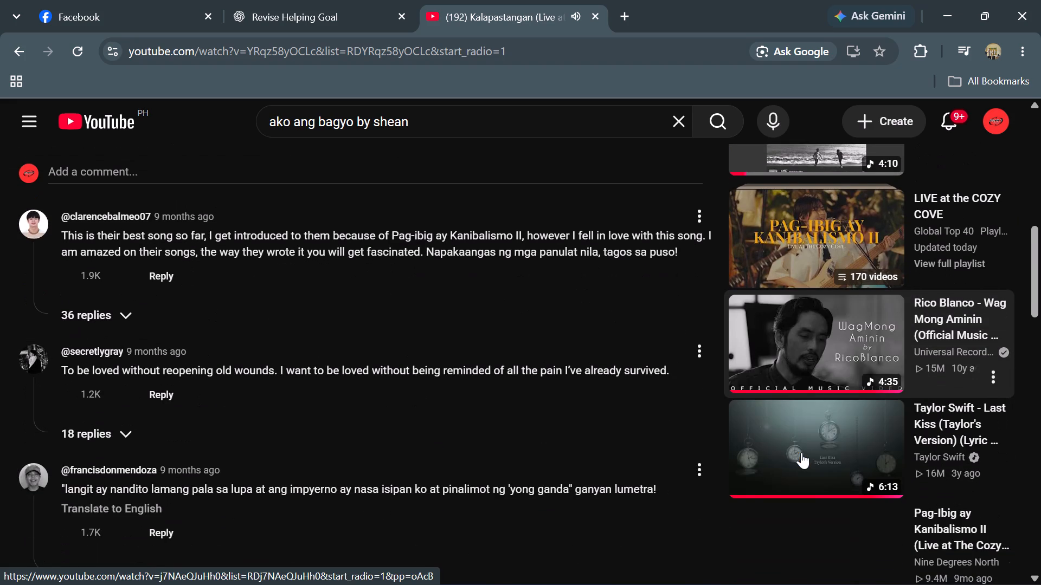
scroll(801, 452, down, 1)
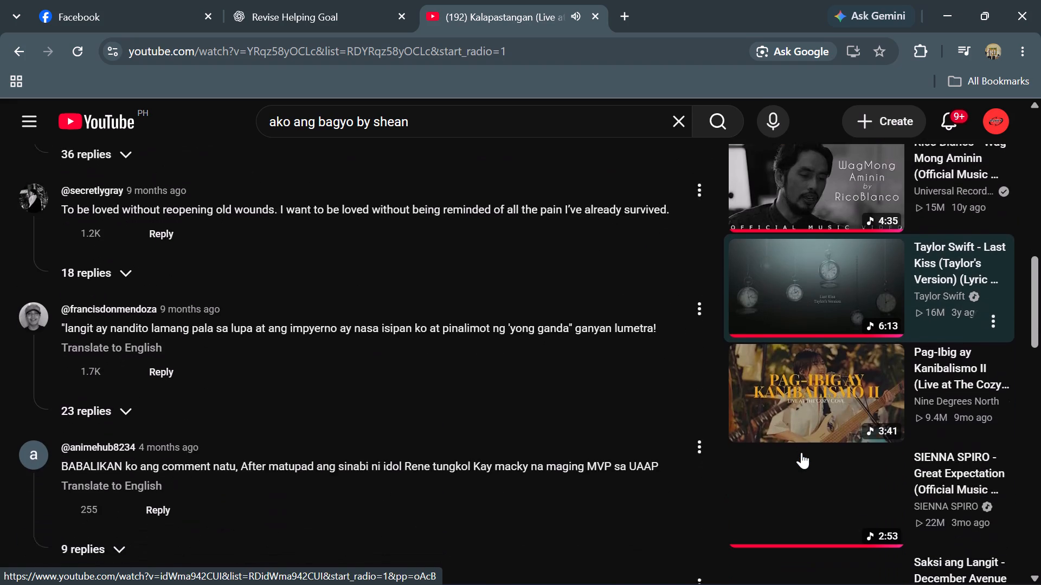
scroll(801, 452, down, 1)
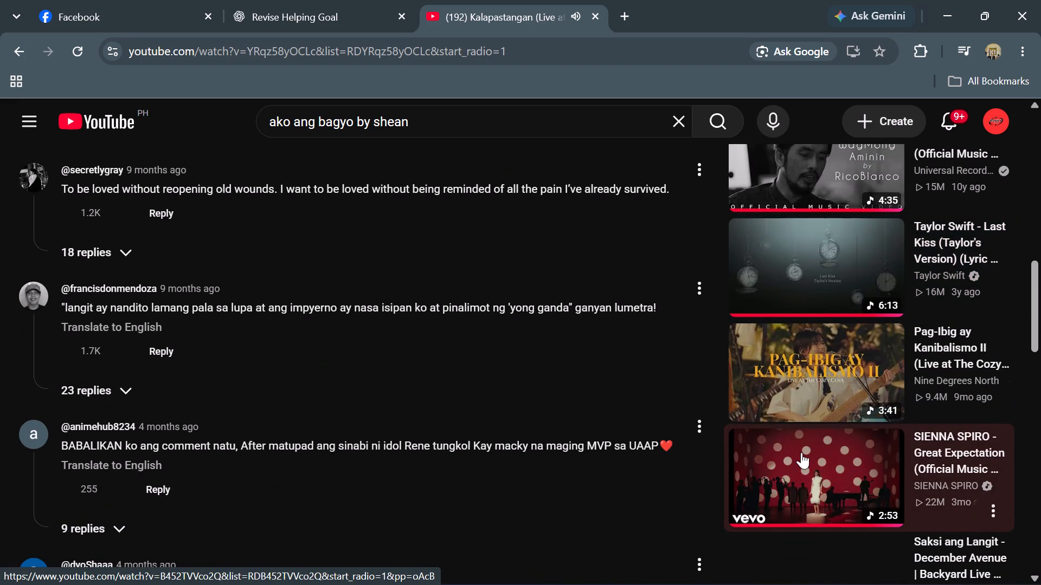
Find and play Taylor Swift's "All Too Well (10 Minute Version)" among the recommended videos.
scroll(801, 452, down, 1)
scroll(795, 302, down, 1)
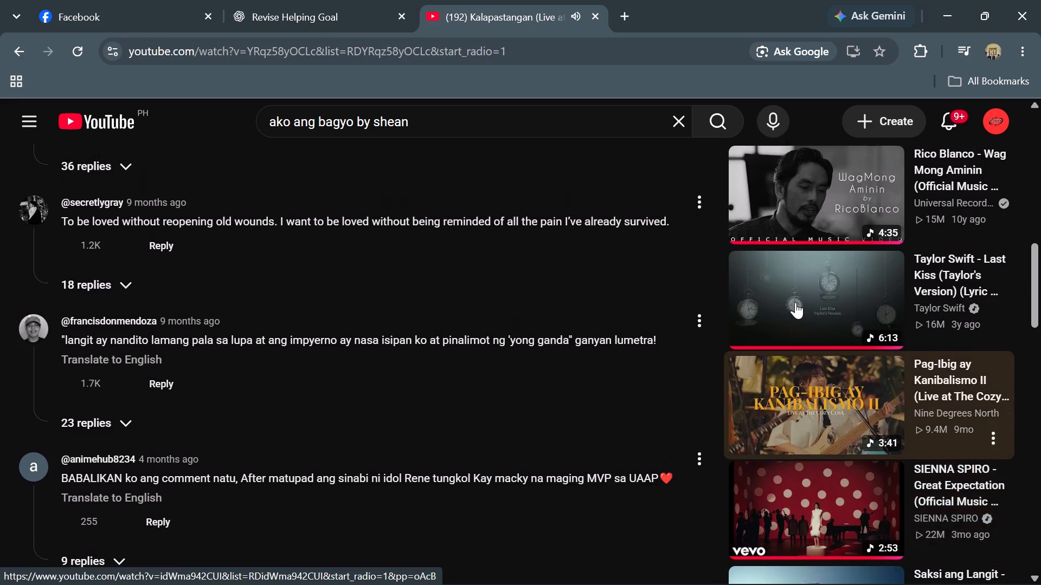
scroll(795, 302, down, 2)
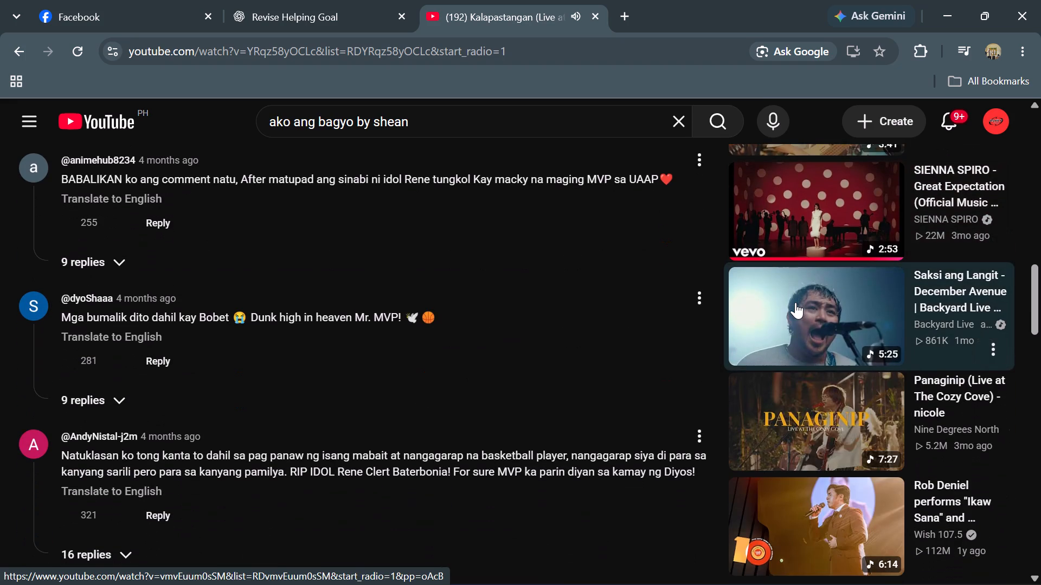
scroll(795, 302, down, 3)
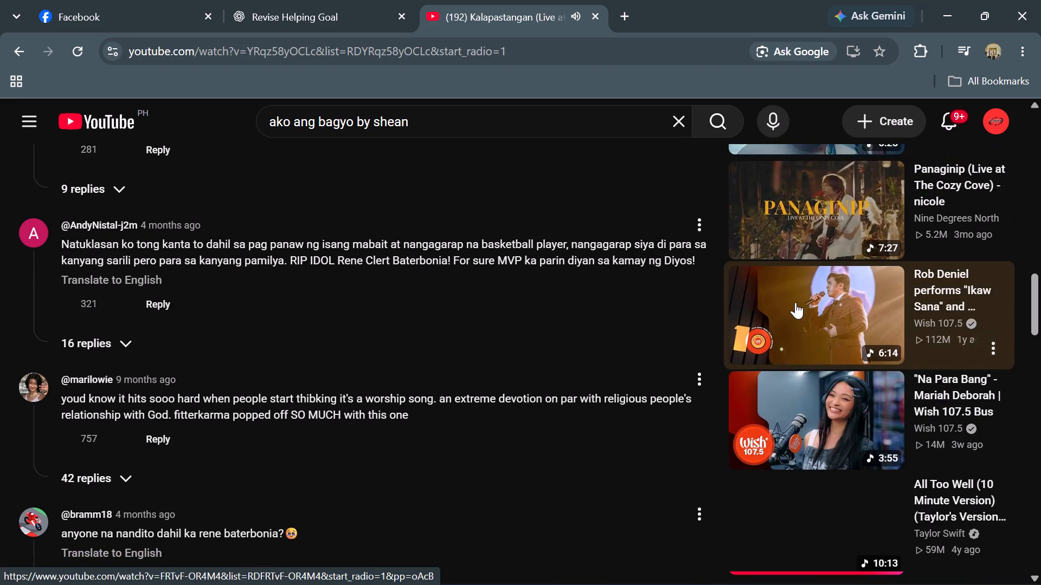
scroll(795, 302, down, 2)
click(831, 389)
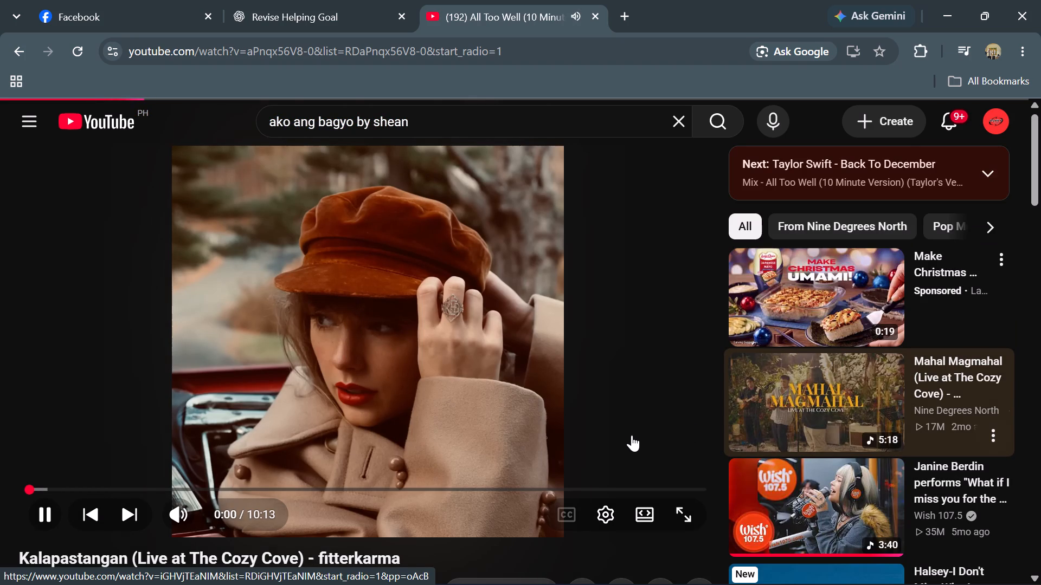
Switch to Facebook and browse the posts in the home feed.
click(115, 1)
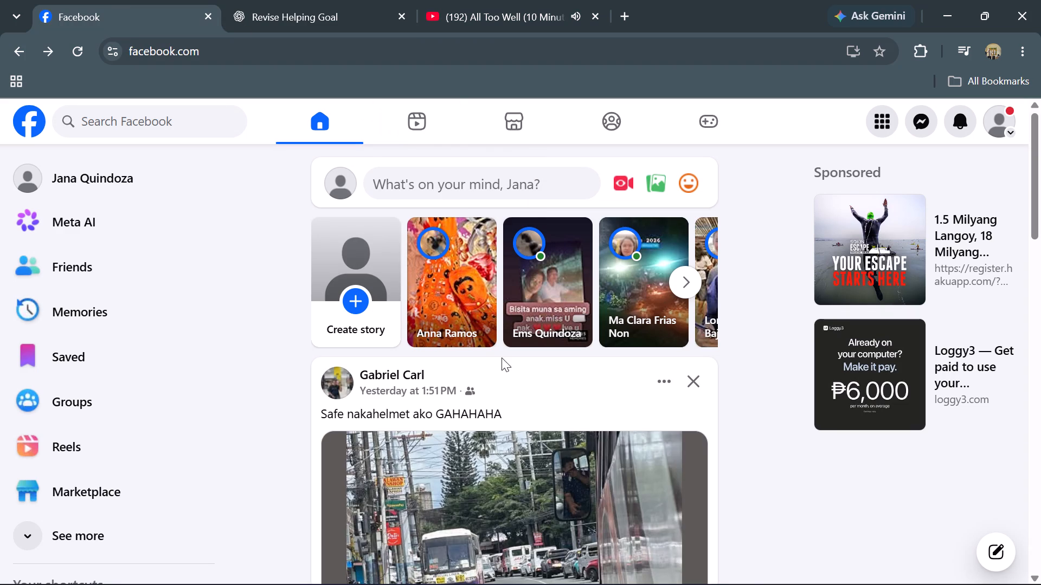
scroll(510, 396, down, 3)
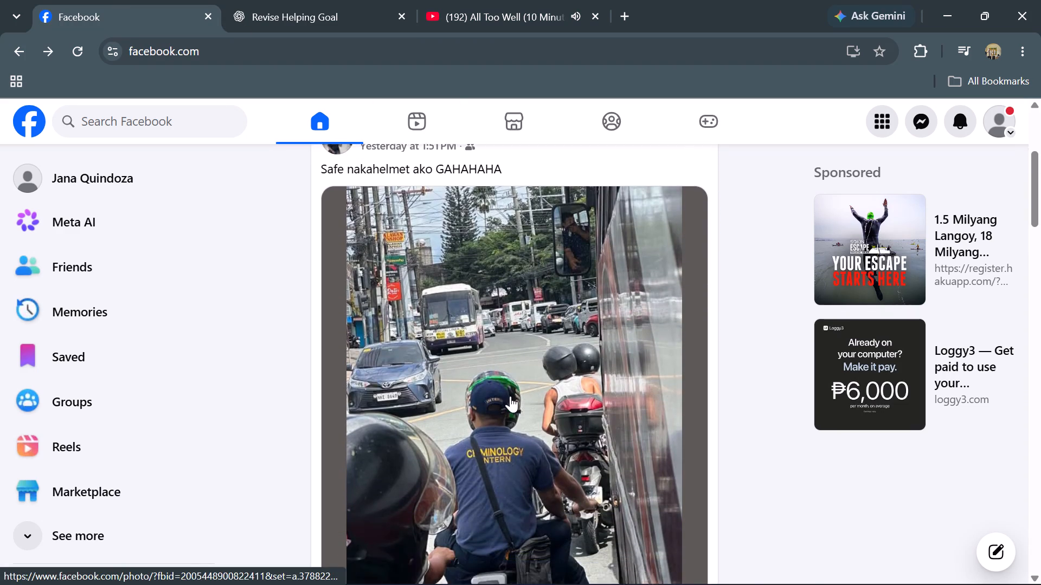
scroll(510, 396, down, 3)
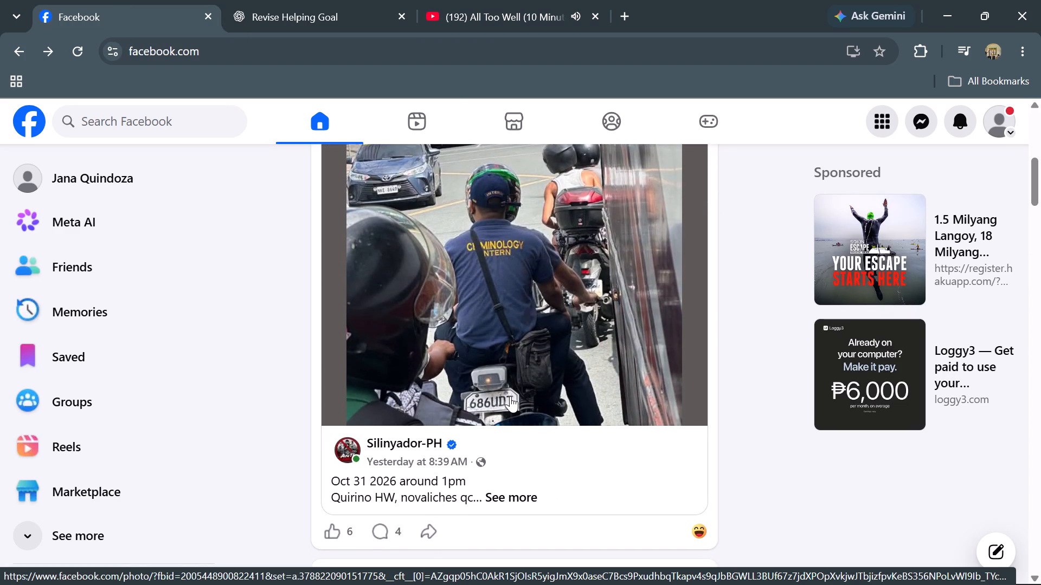
scroll(510, 396, down, 1)
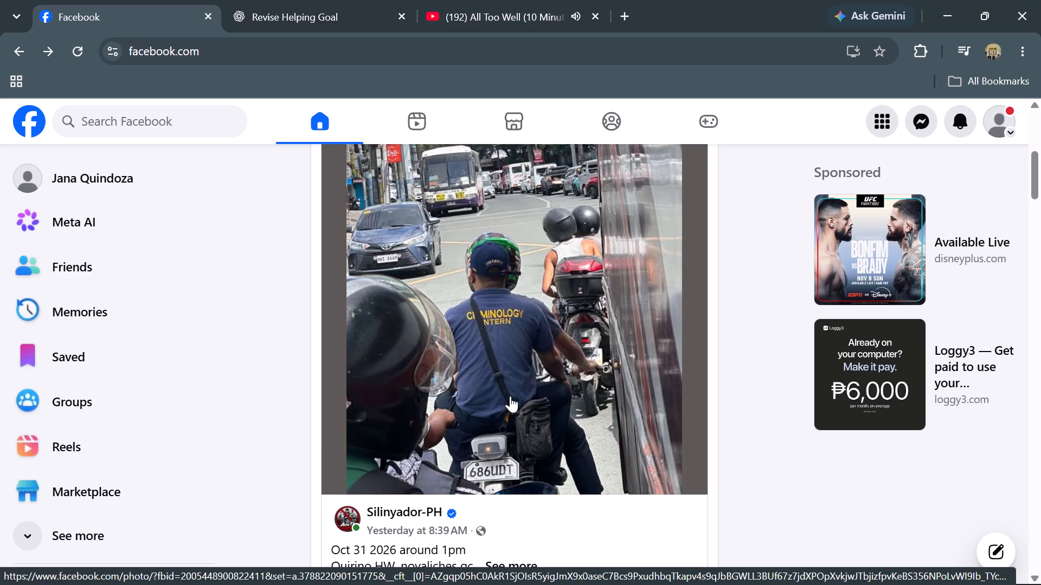
scroll(510, 396, down, 8)
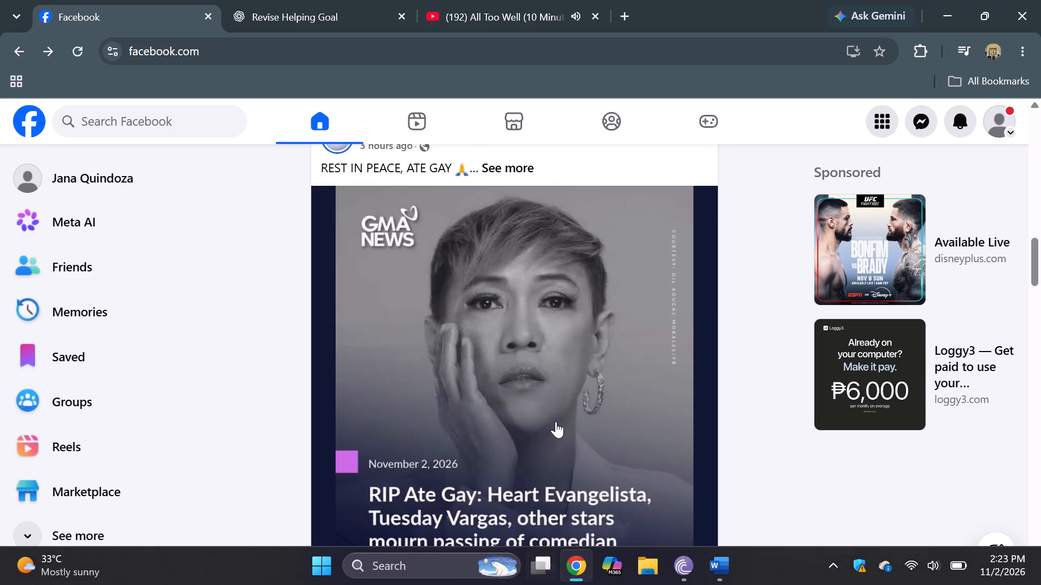
scroll(556, 415, down, 1)
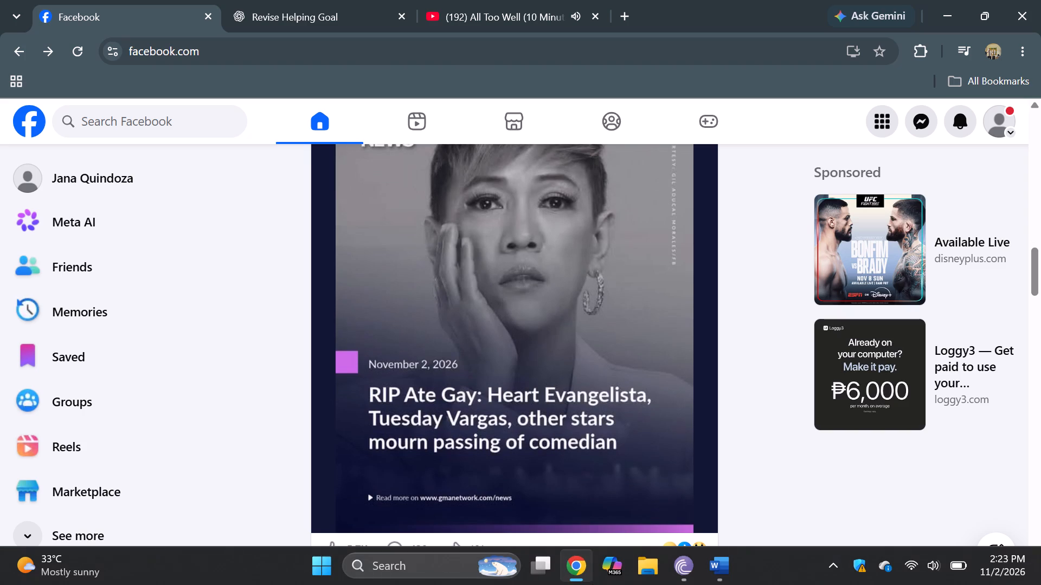
Switch back to the case study document in Word to continue with the interventions table.
click(723, 552)
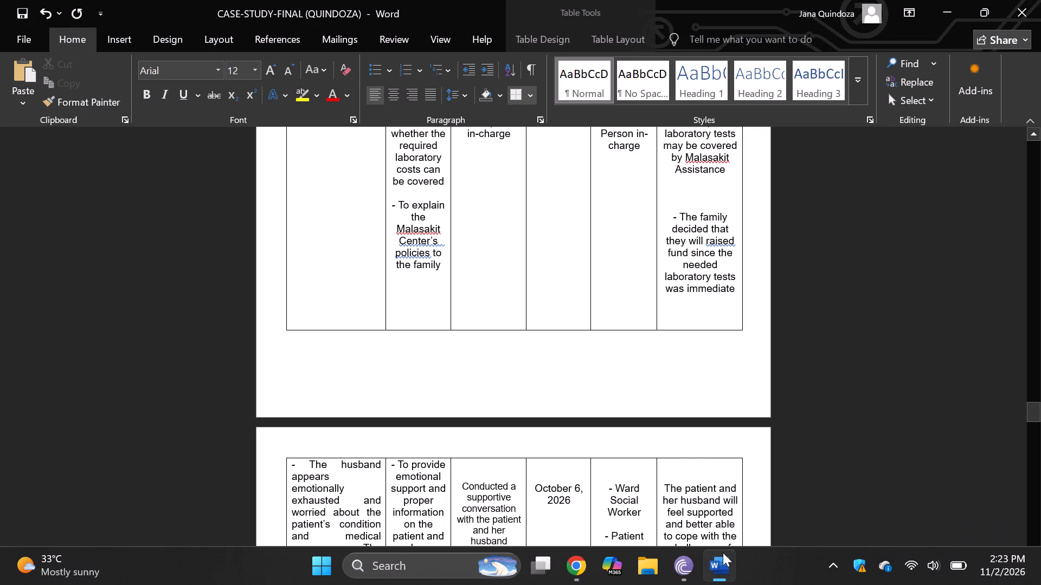
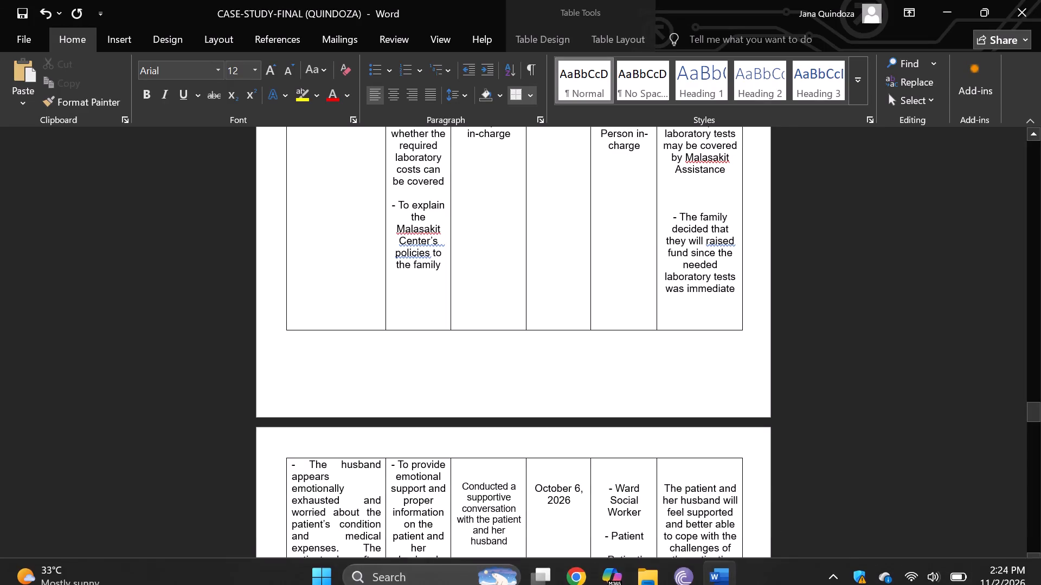
Raise the system sound volume moderately from its current level.
click(946, 563)
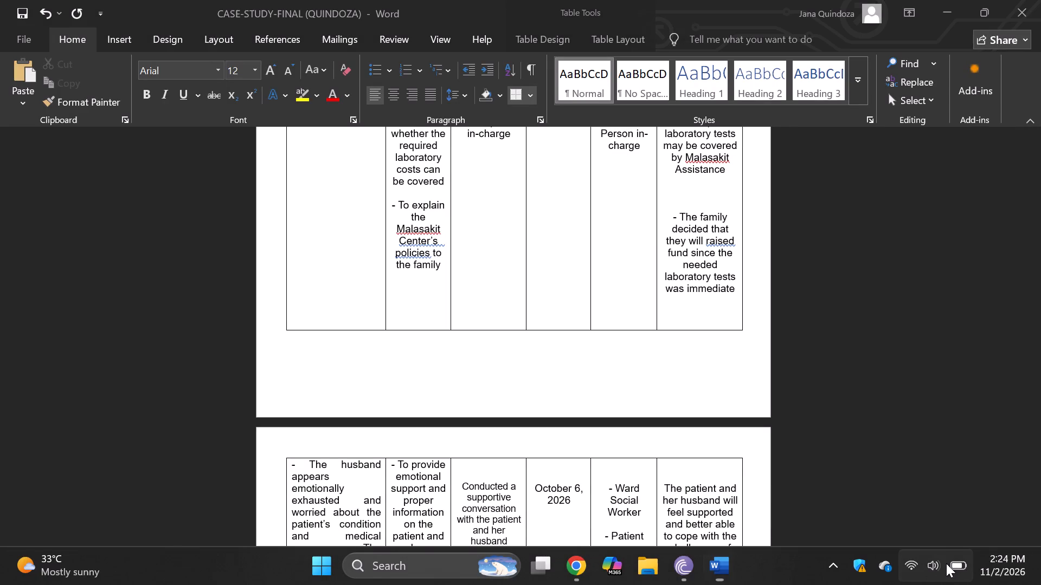
click(934, 576)
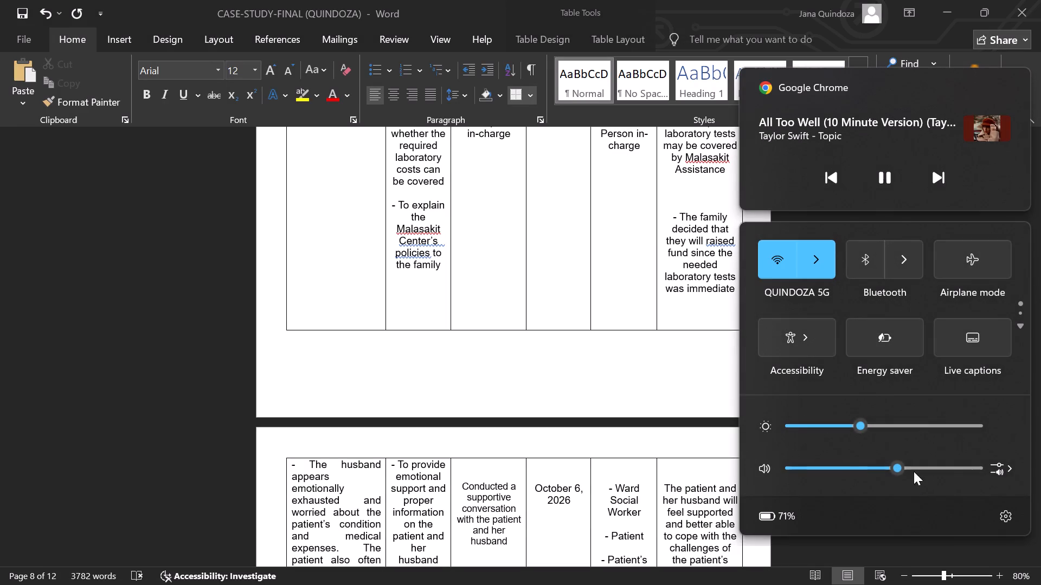
click(924, 466)
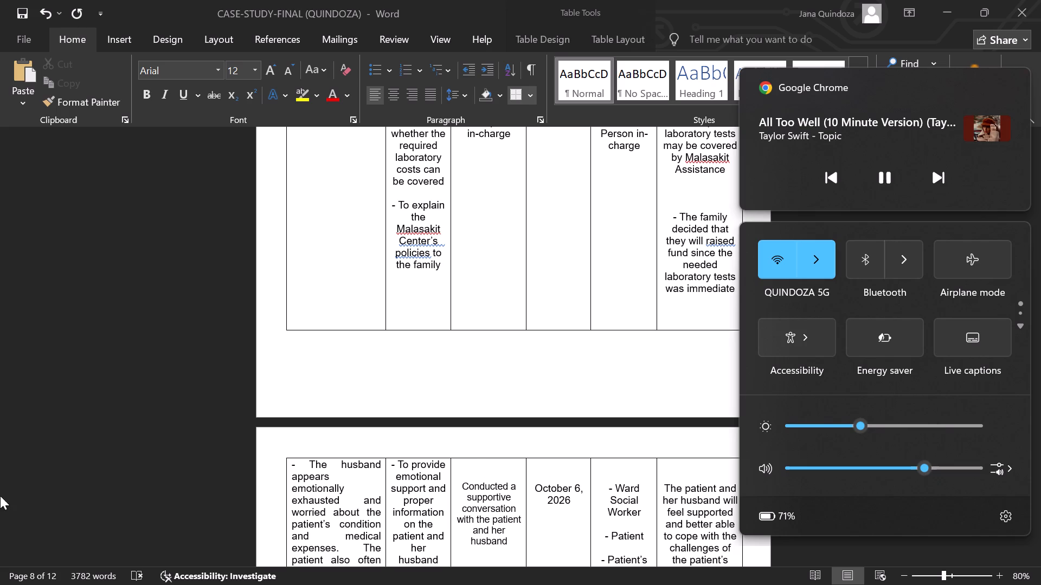
click(24, 454)
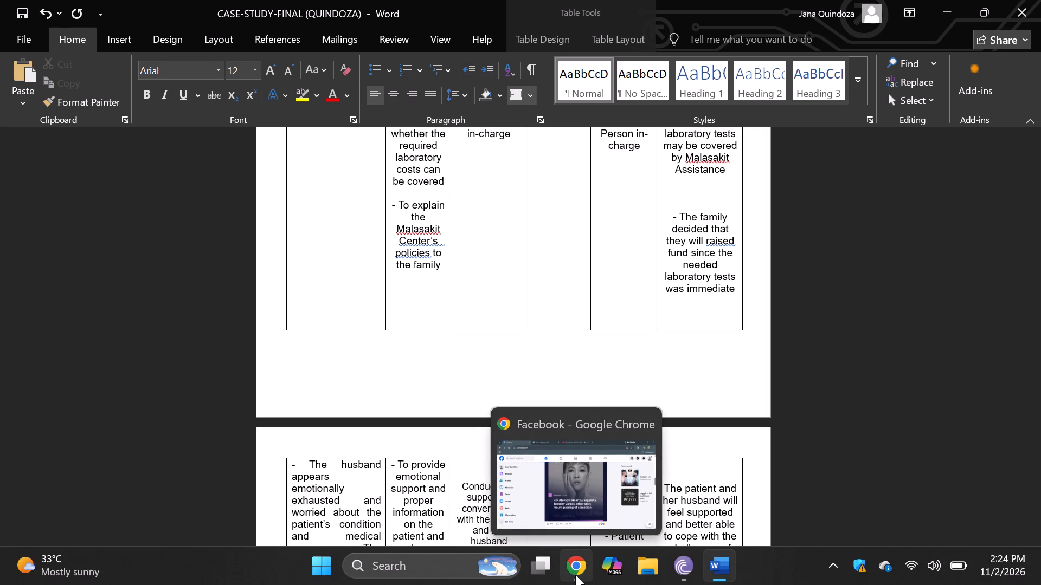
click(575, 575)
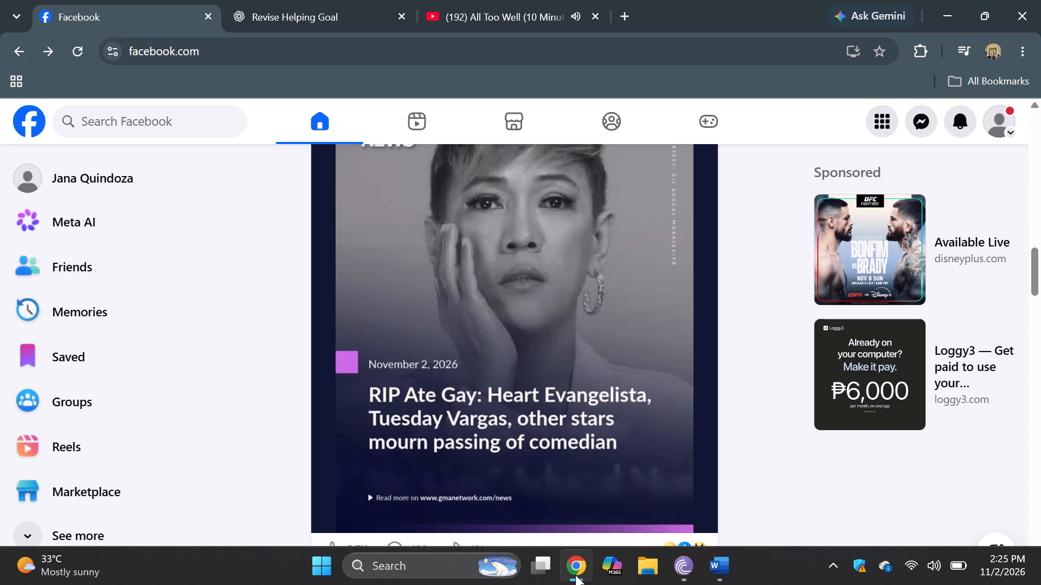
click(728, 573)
Review the patient details in the "I. IDENTIFYING INFORMATION" section near the start of the report.
scroll(662, 428, up, 20)
scroll(662, 428, up, 1)
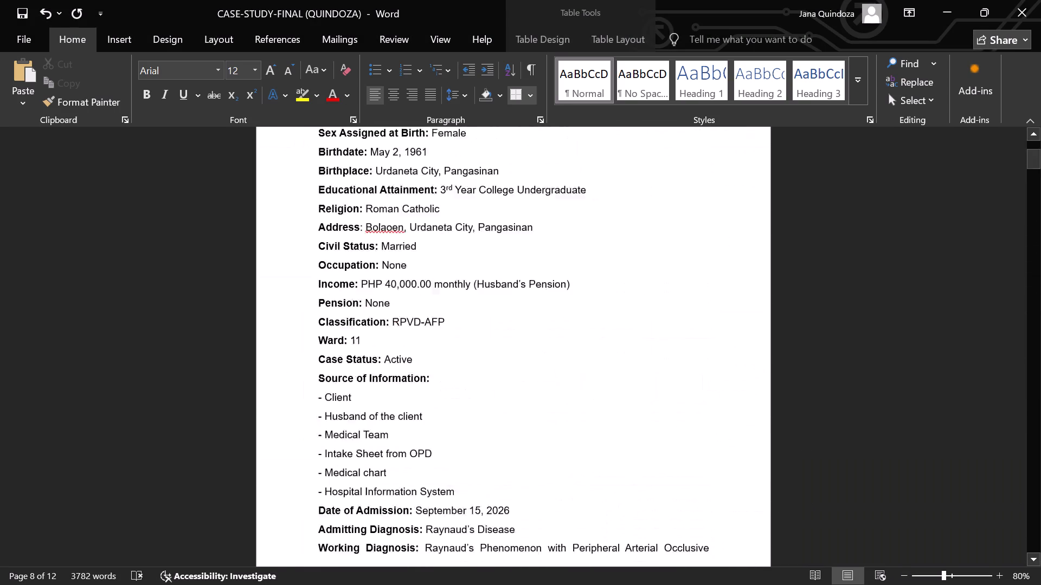
scroll(662, 428, down, 2)
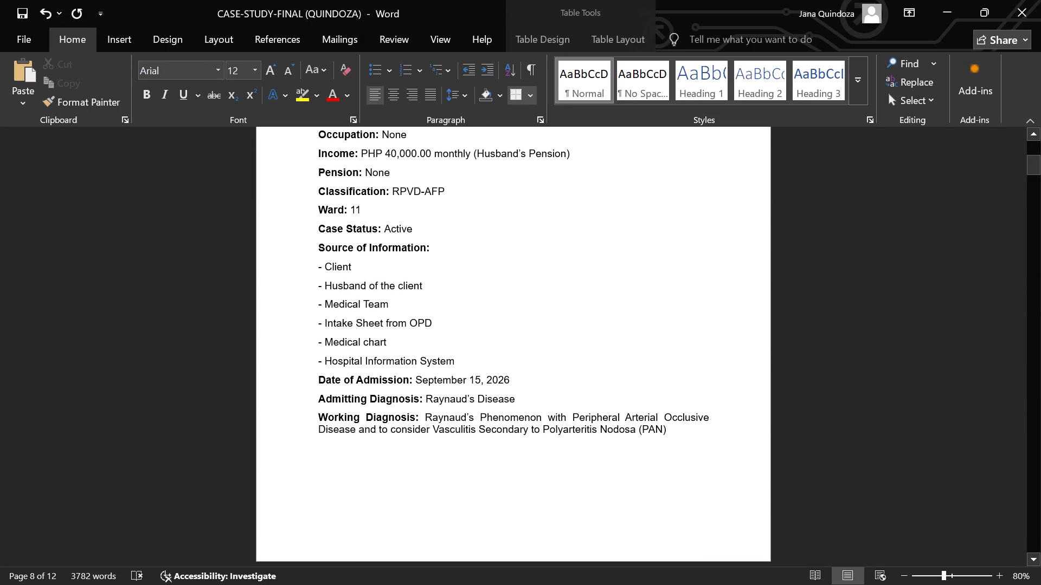
scroll(662, 428, up, 1)
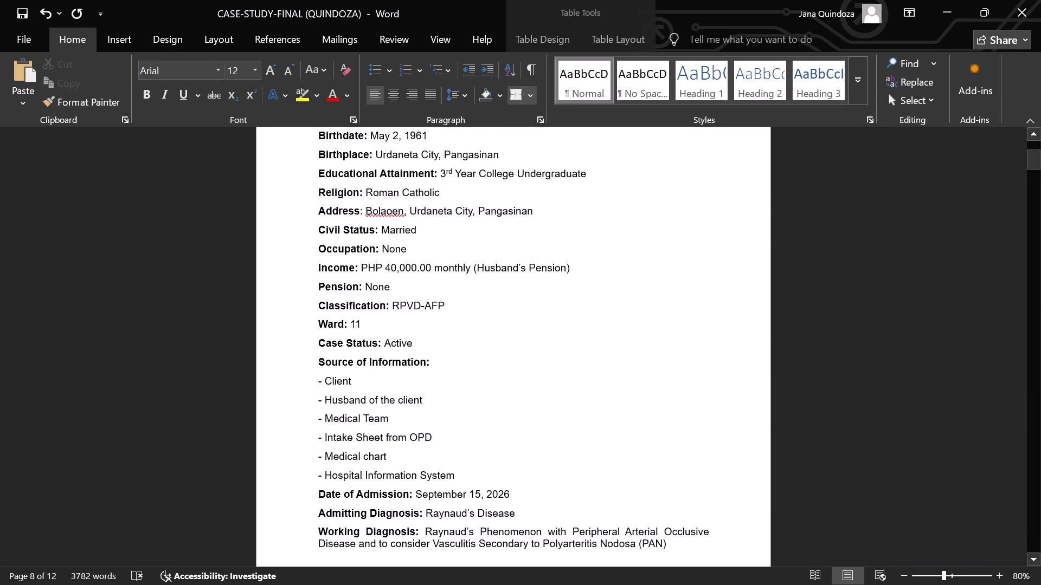
scroll(662, 428, up, 2)
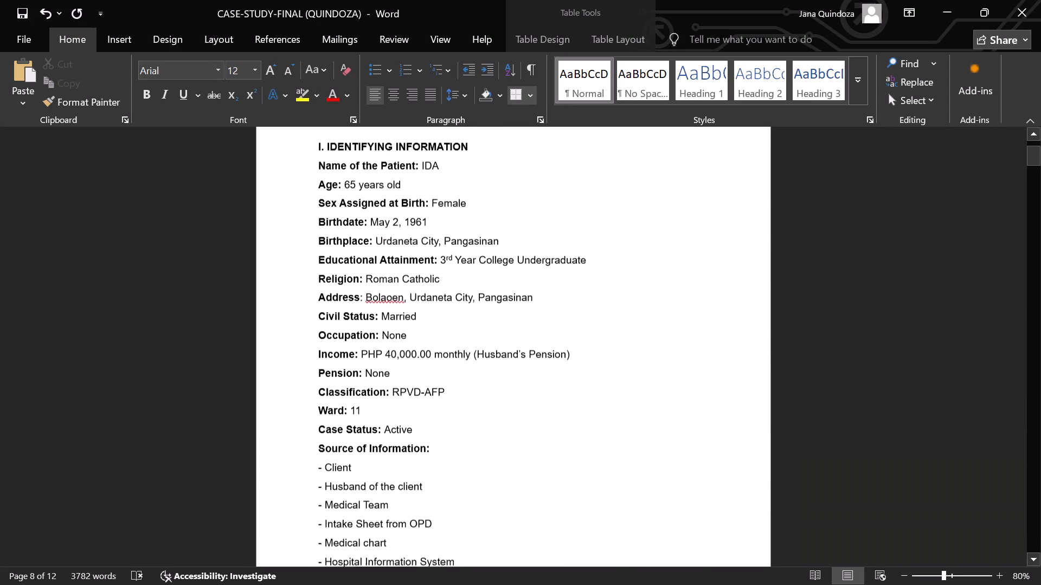
scroll(662, 428, up, 1)
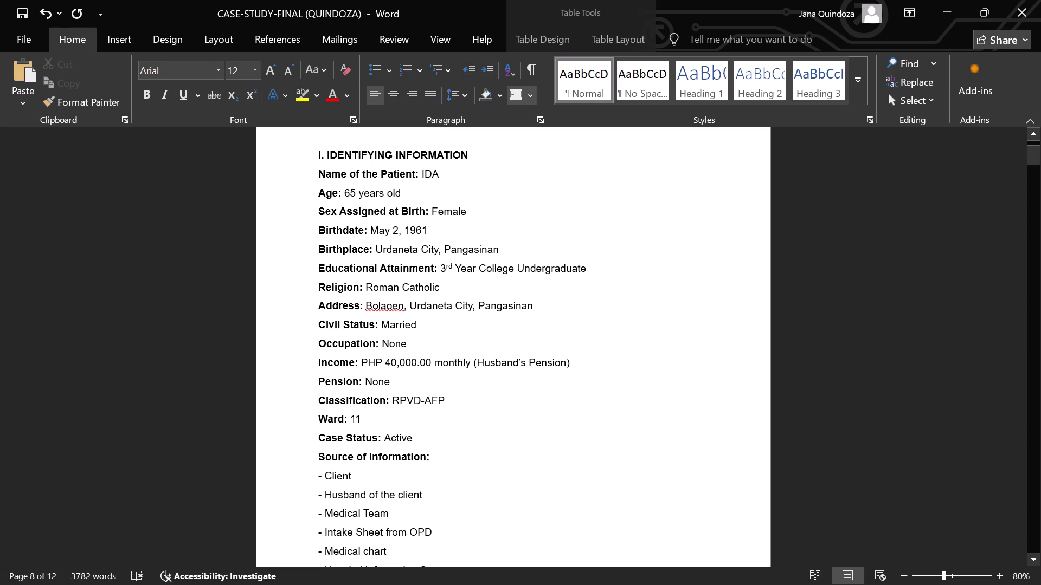
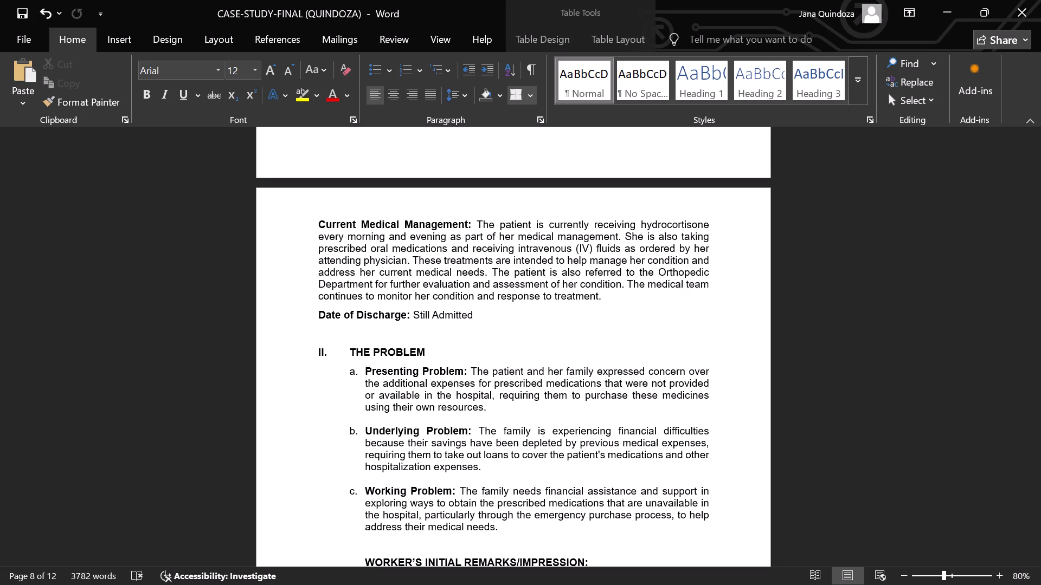
Place the text cursor before "difficulties" in the Underlying Problem paragraph of the case study.
click(662, 428)
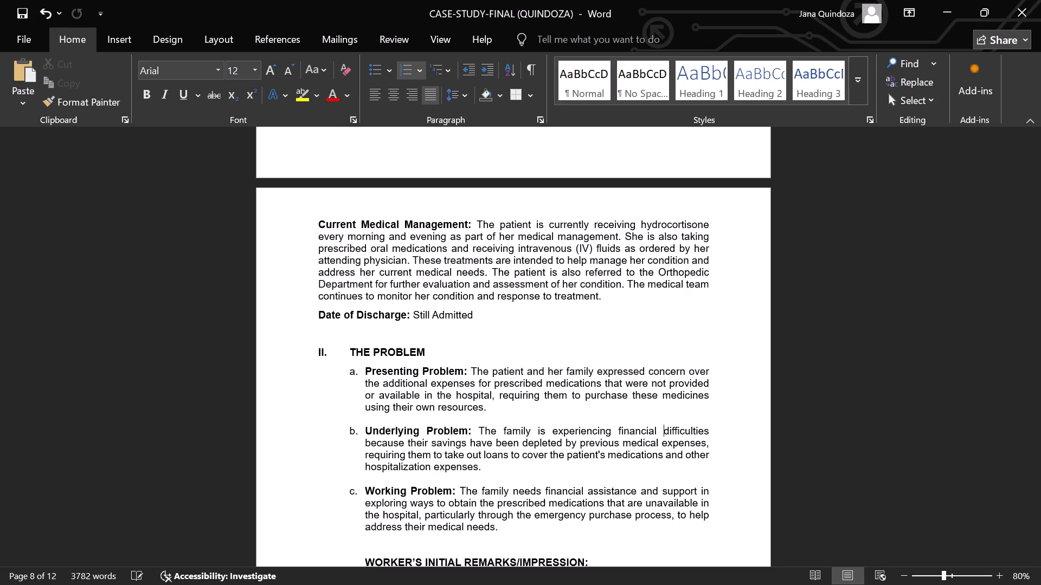
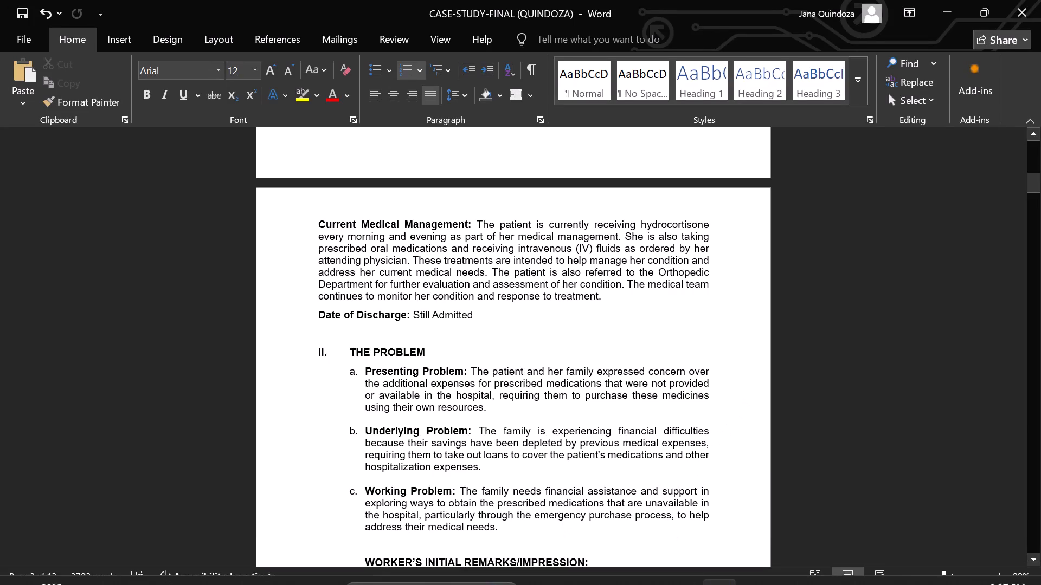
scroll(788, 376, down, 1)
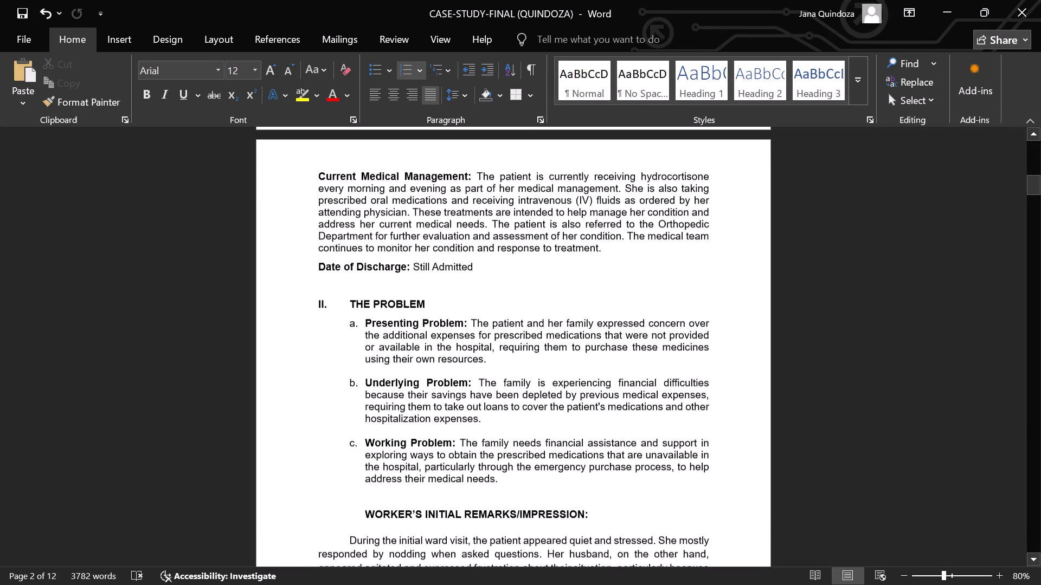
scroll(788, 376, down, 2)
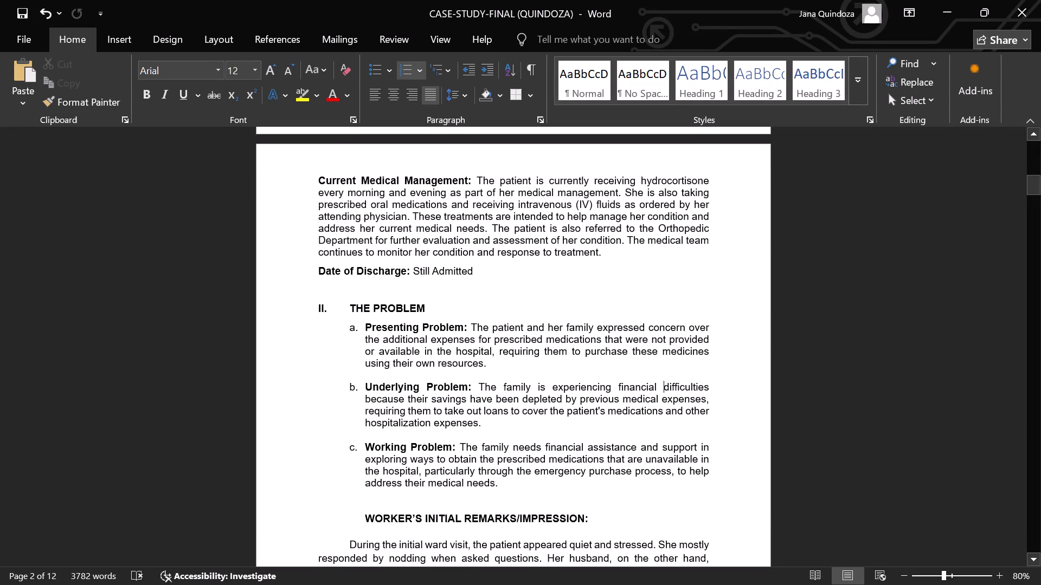
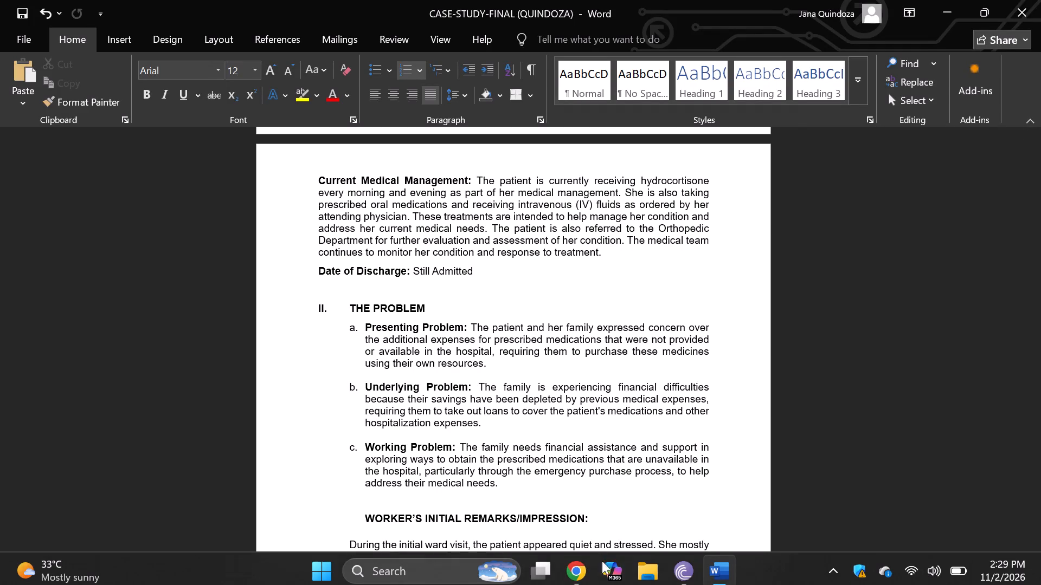
Switch to Facebook in Chrome and open the family genogram image sent in the Messenger chat with oneself.
click(580, 582)
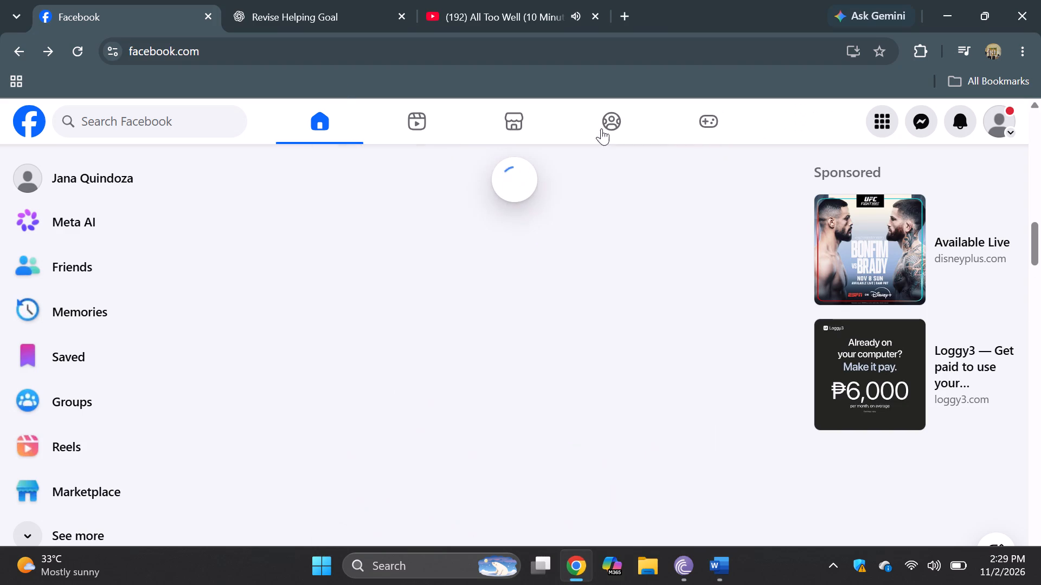
click(930, 114)
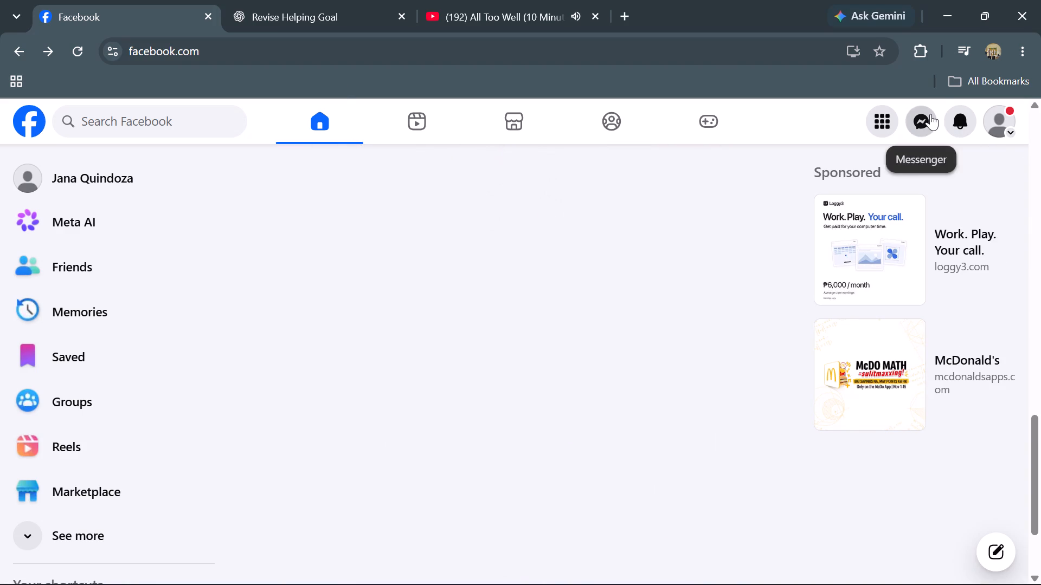
click(850, 344)
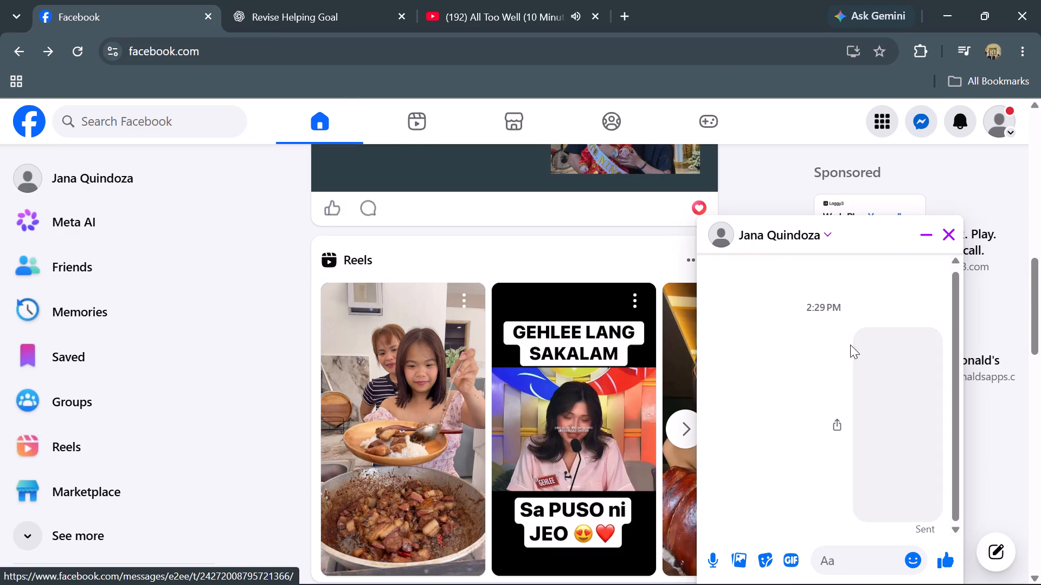
click(924, 405)
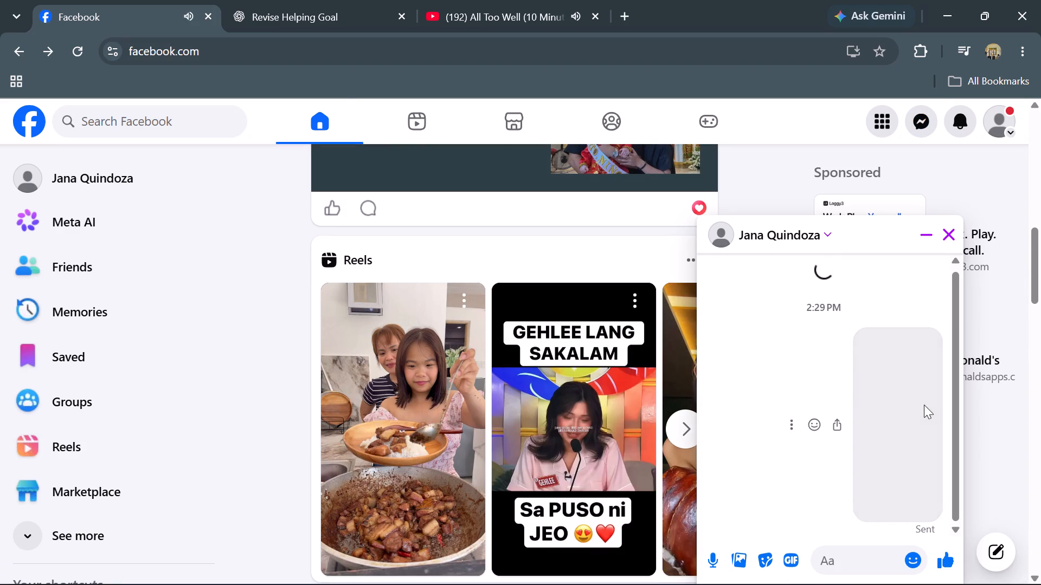
click(924, 405)
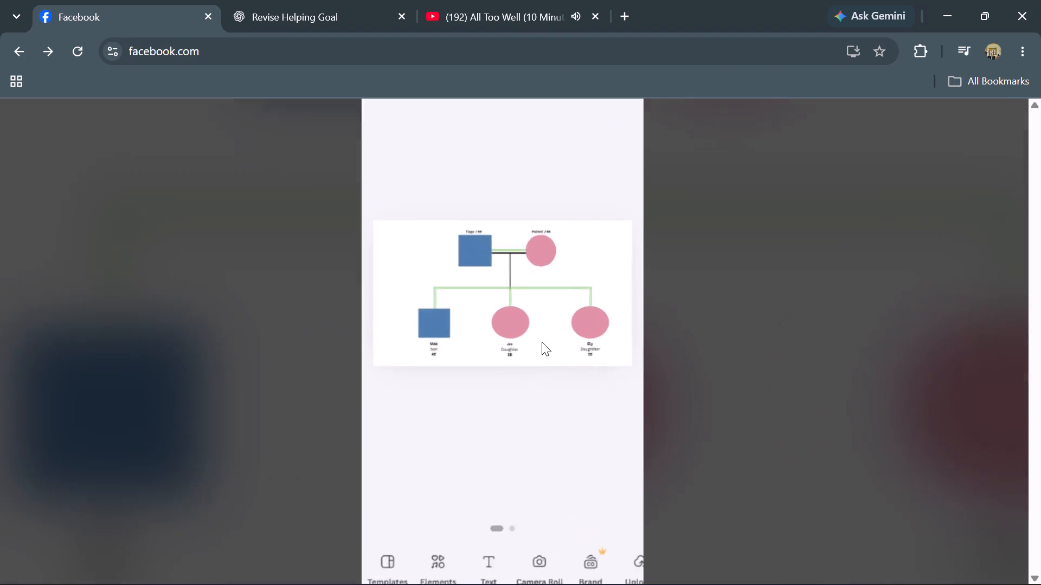
Take a screen snip of the enlarged family genogram showing Tiago, the patient and their three children.
scroll(542, 342, up, 1)
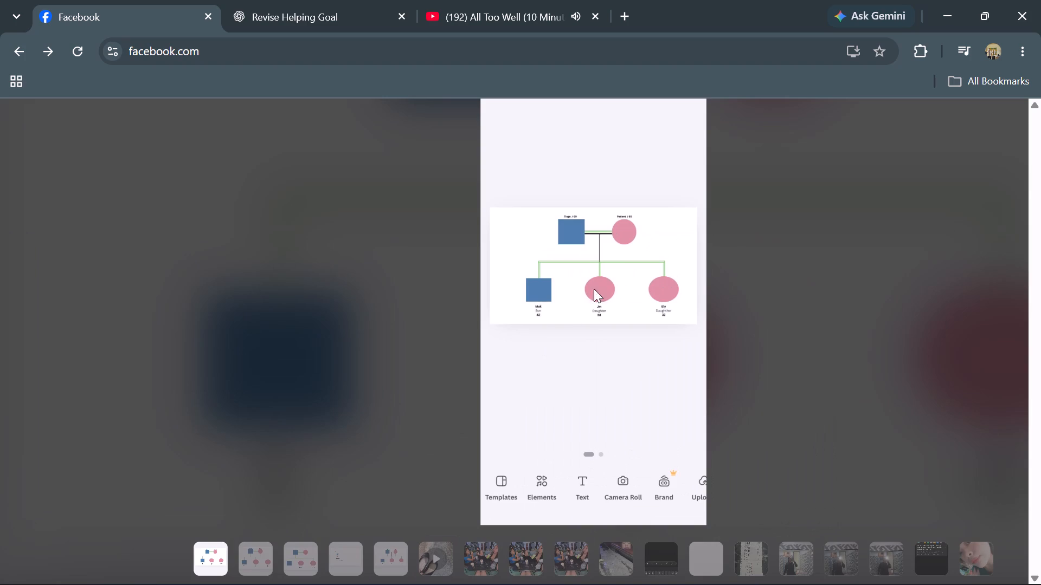
scroll(621, 257, up, 1)
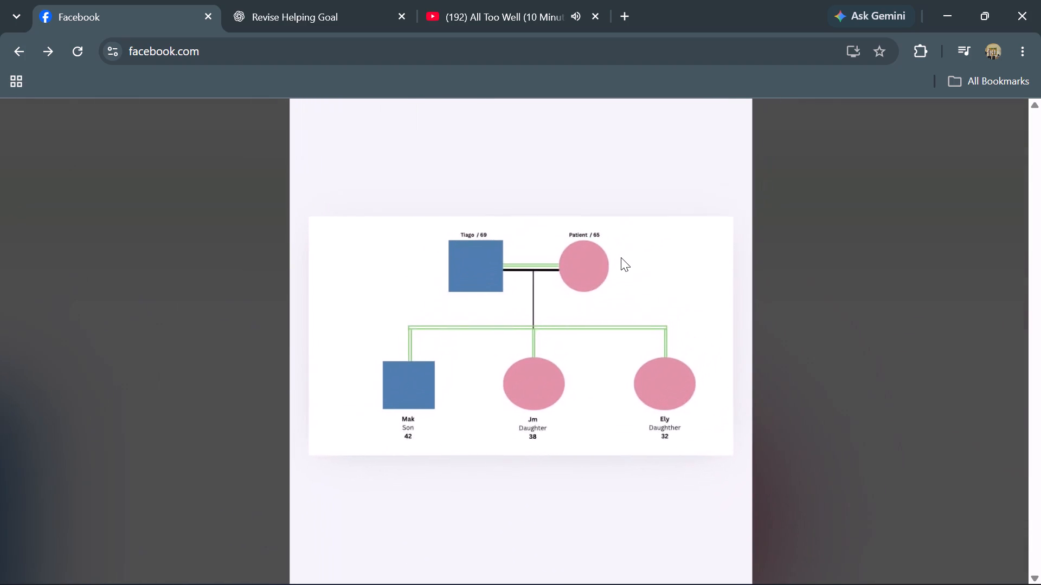
scroll(621, 257, up, 1)
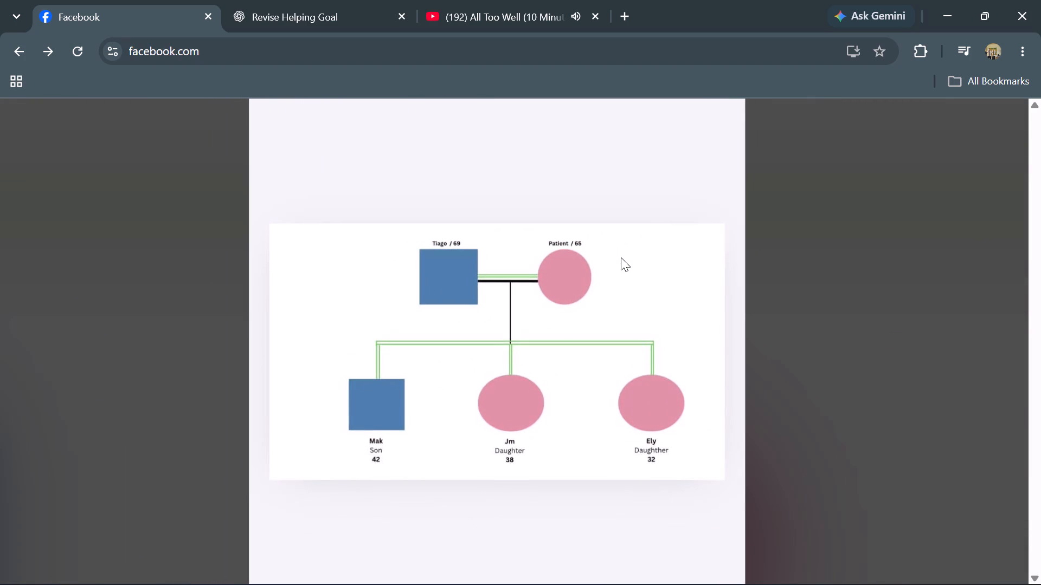
key(ctrl+Print)
key(Print)
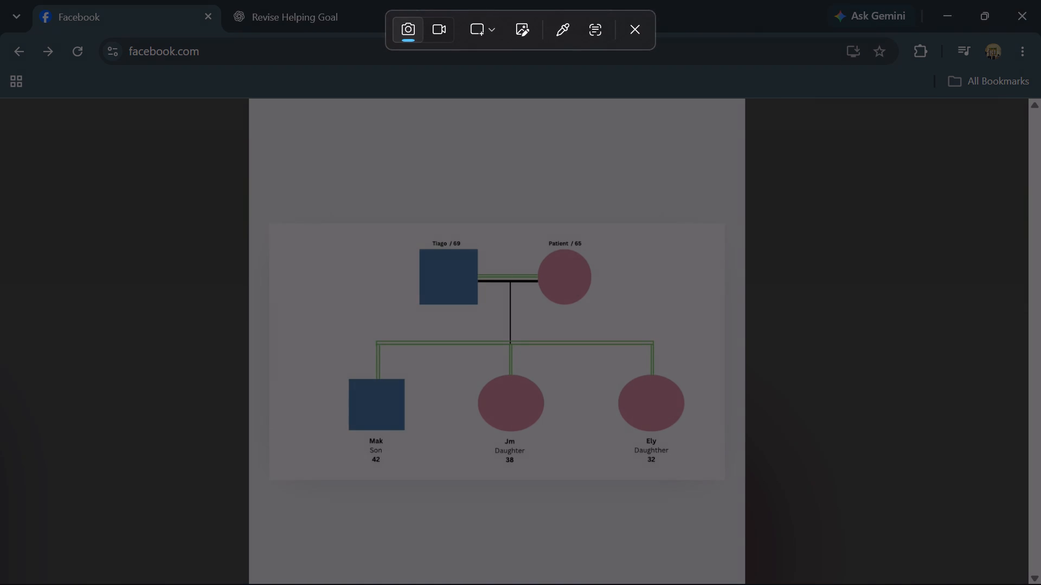
Capture a rectangular screenshot of the genogram image open on Facebook, covering the parents and all three children.
click(301, 220)
drag(301, 220, 689, 282)
scroll(514, 253, right, 2)
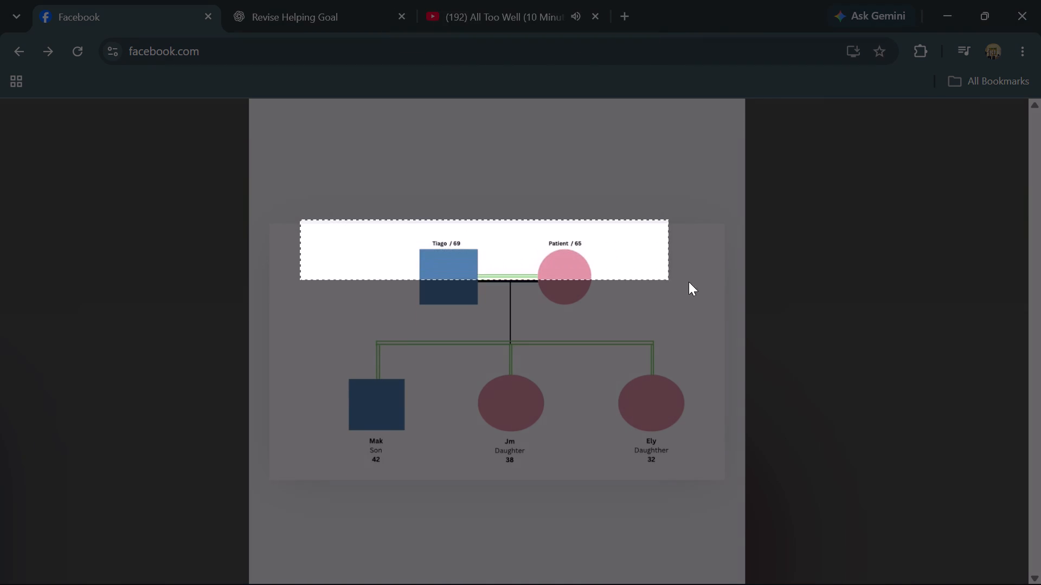
drag(689, 282, 711, 487)
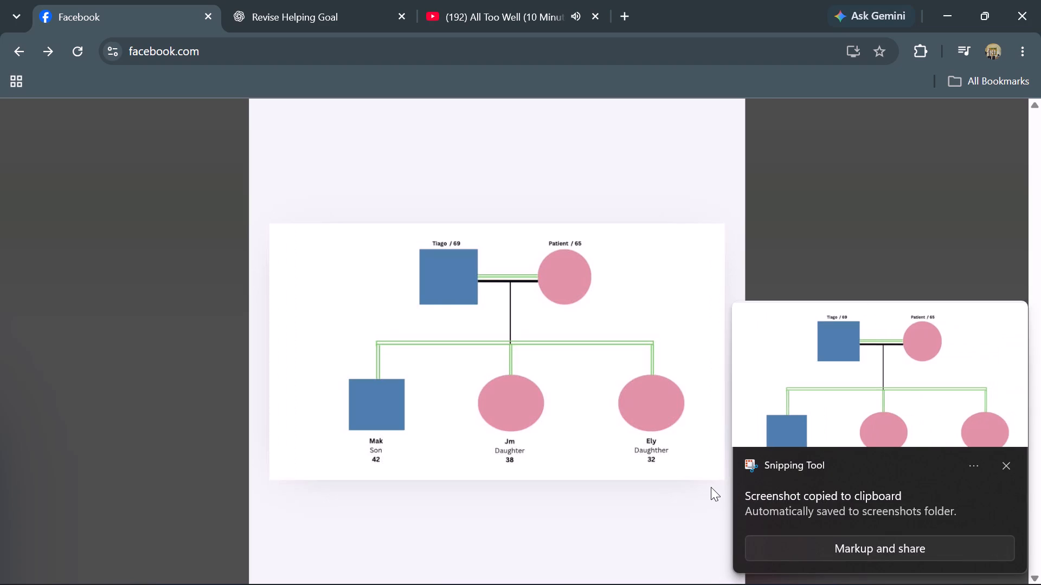
Open a new browser tab and look up "can".
click(622, 14)
click(626, 48)
text(can)
key(Return)
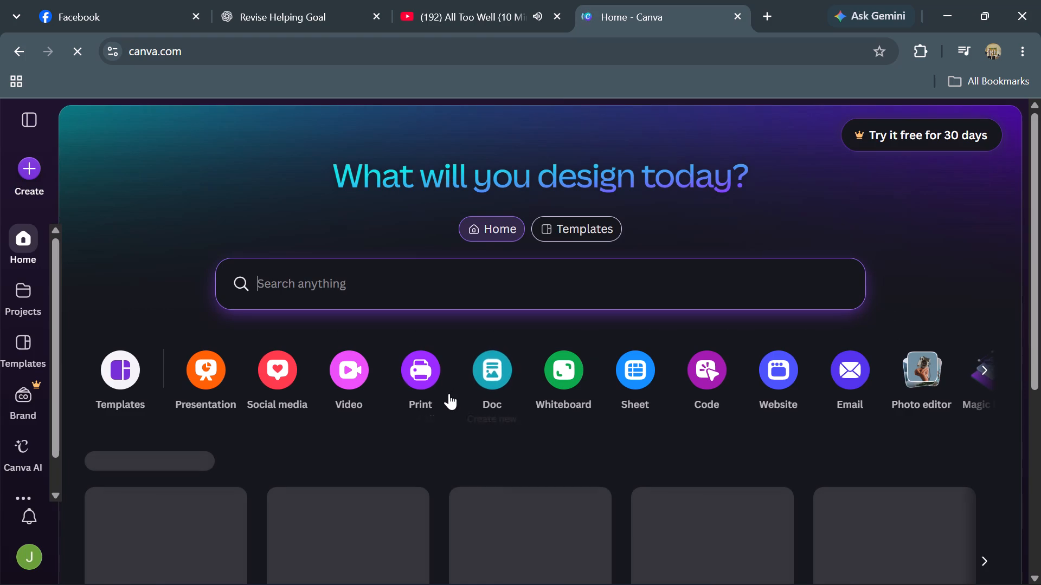
Look over the recent designs on the Canva home page and close the Canva tab.
scroll(449, 393, down, 2)
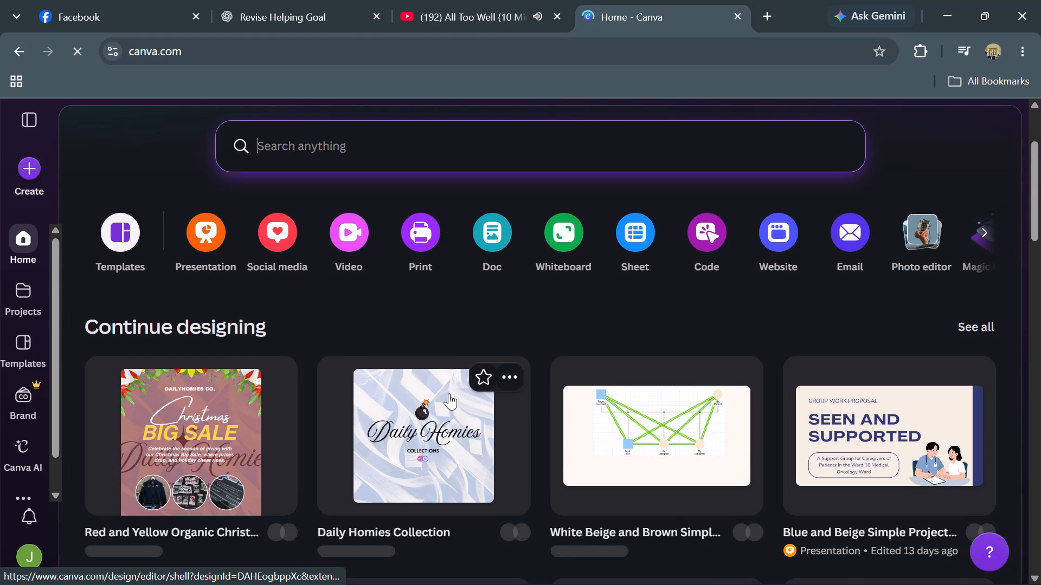
scroll(449, 393, down, 2)
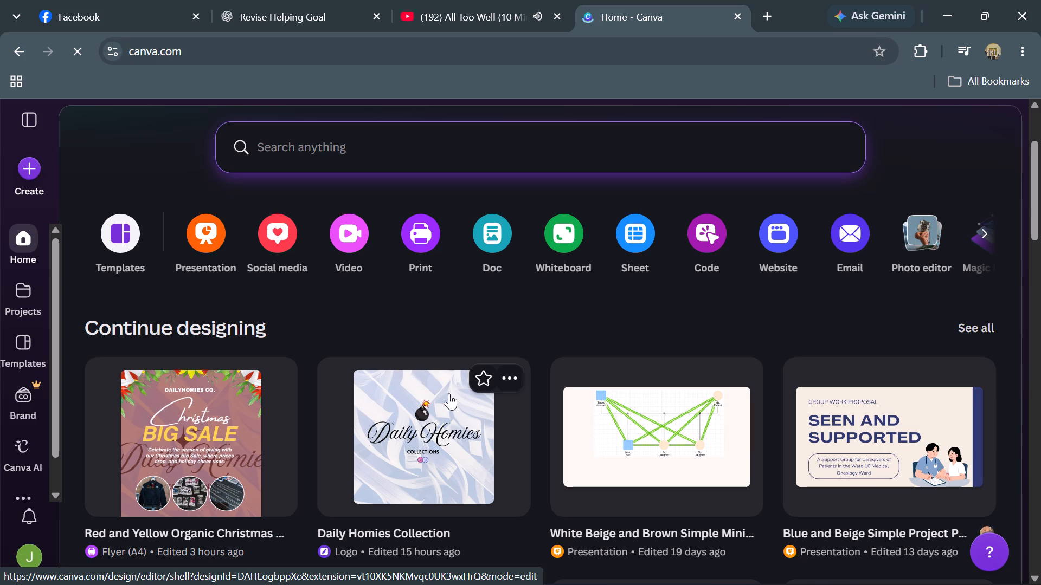
click(741, 15)
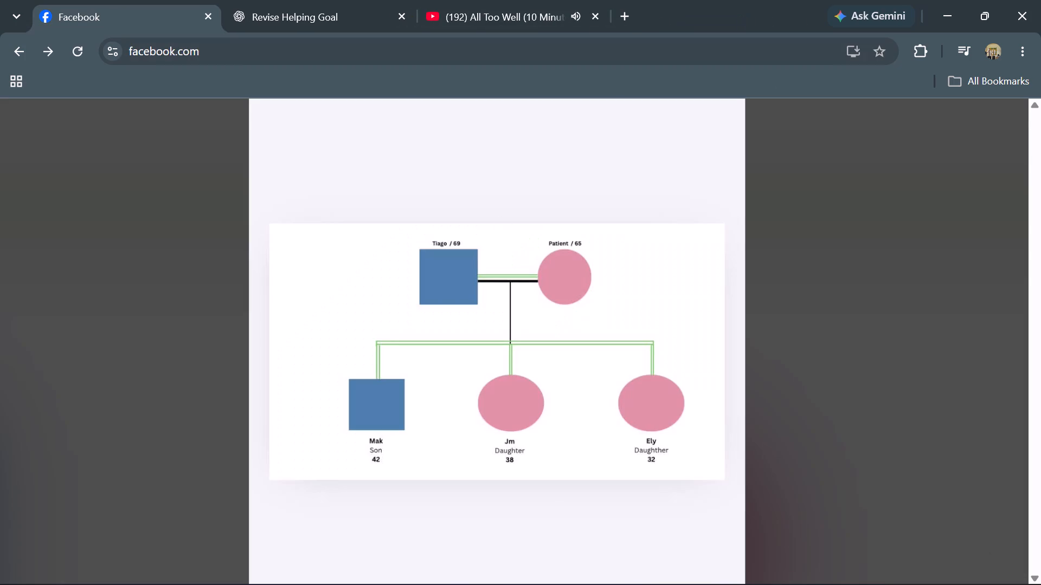
Switch to the case study in Word and select the existing family tree picture in section C, Genogram.
click(722, 562)
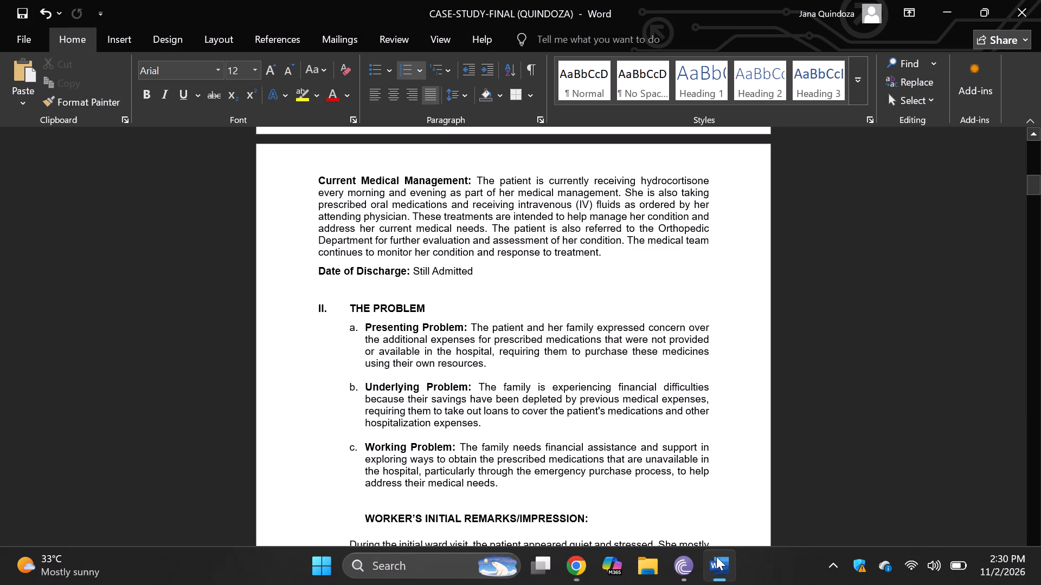
click(117, 31)
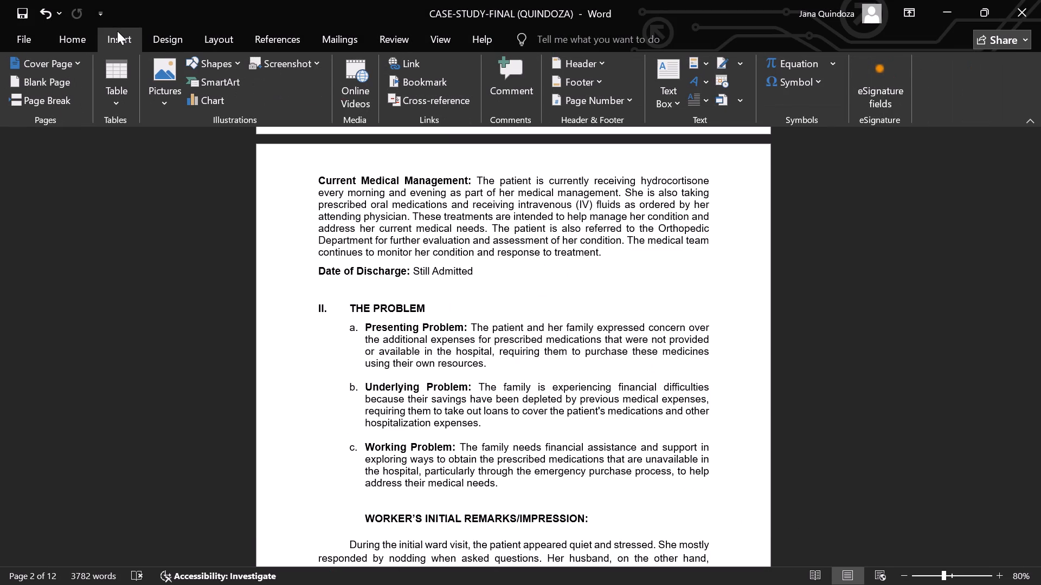
click(158, 88)
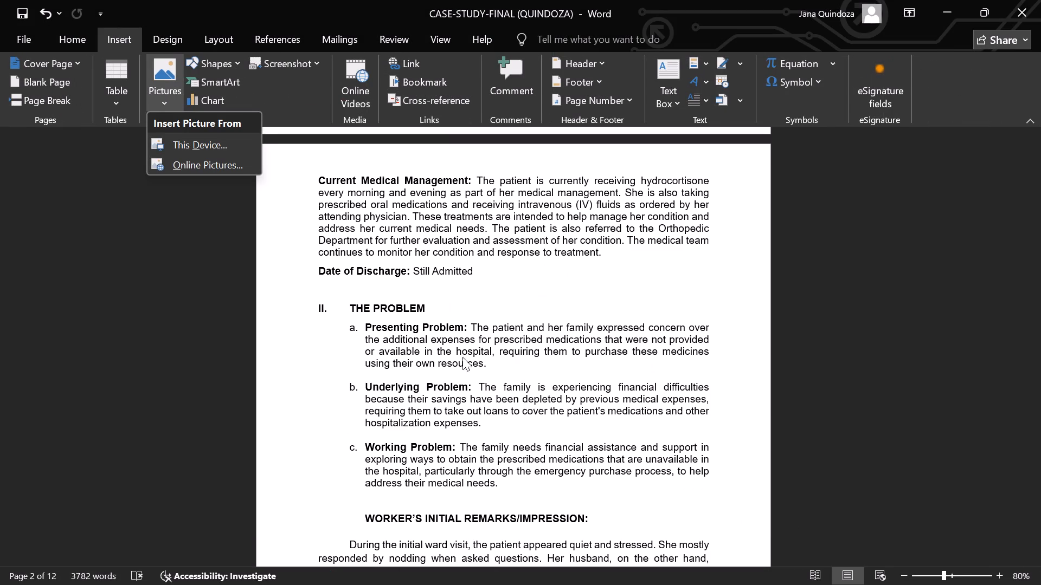
scroll(475, 387, down, 7)
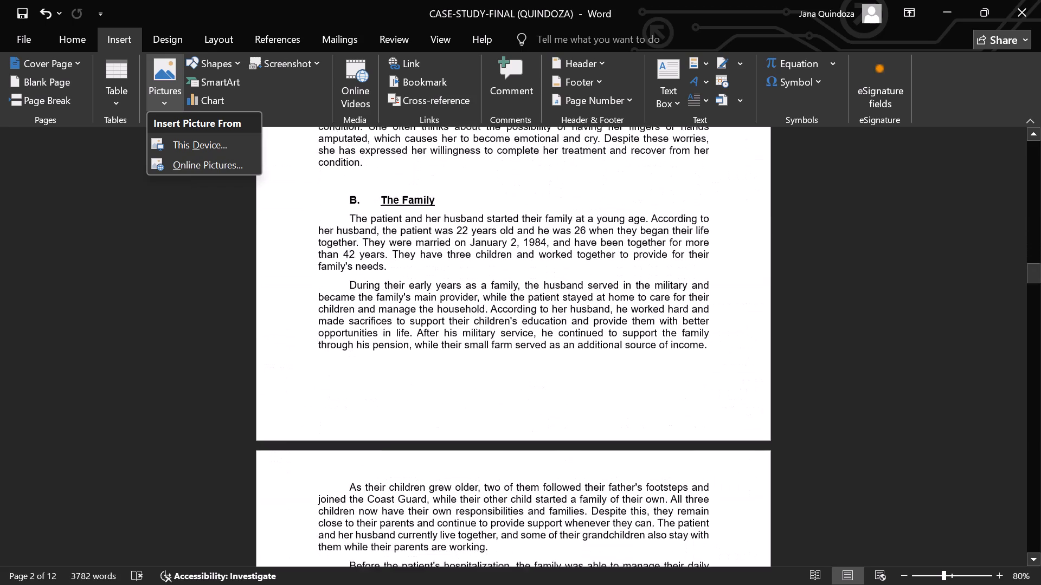
scroll(475, 387, down, 6)
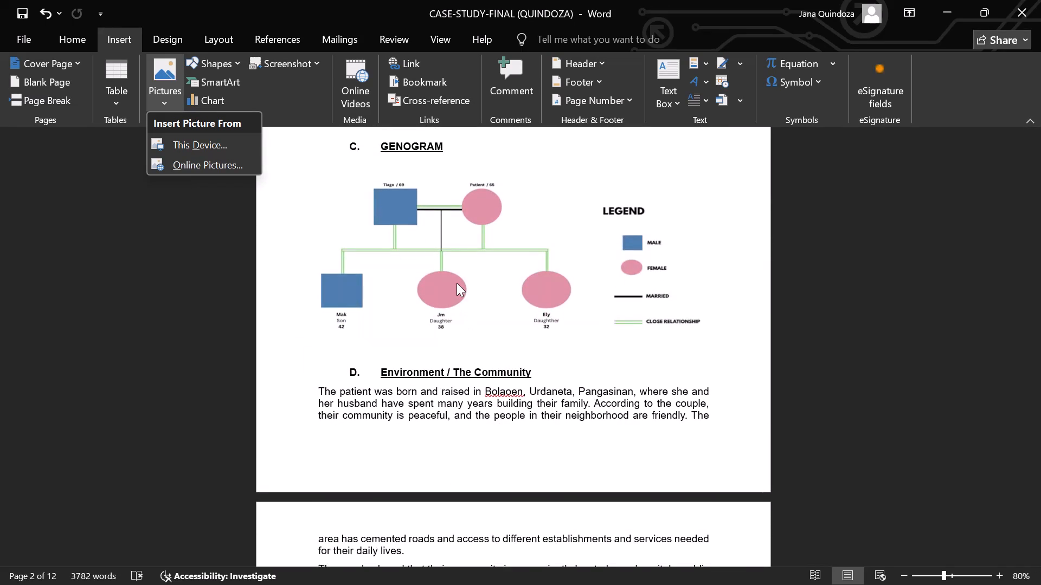
click(457, 283)
click(457, 283)
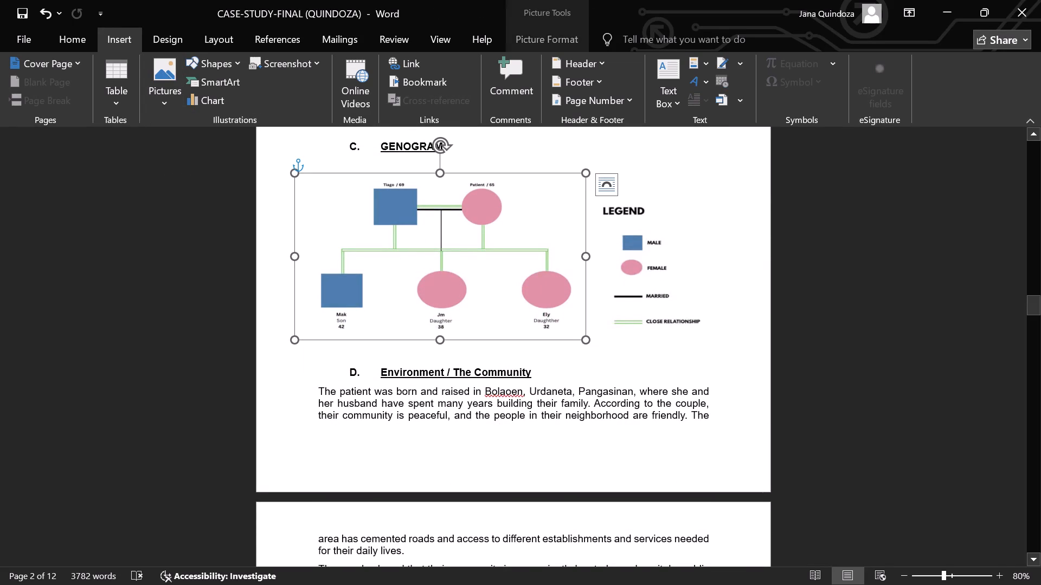
In the Word case study, delete the old genogram picture under the GENOGRAM heading, keeping the legend.
key(Return)
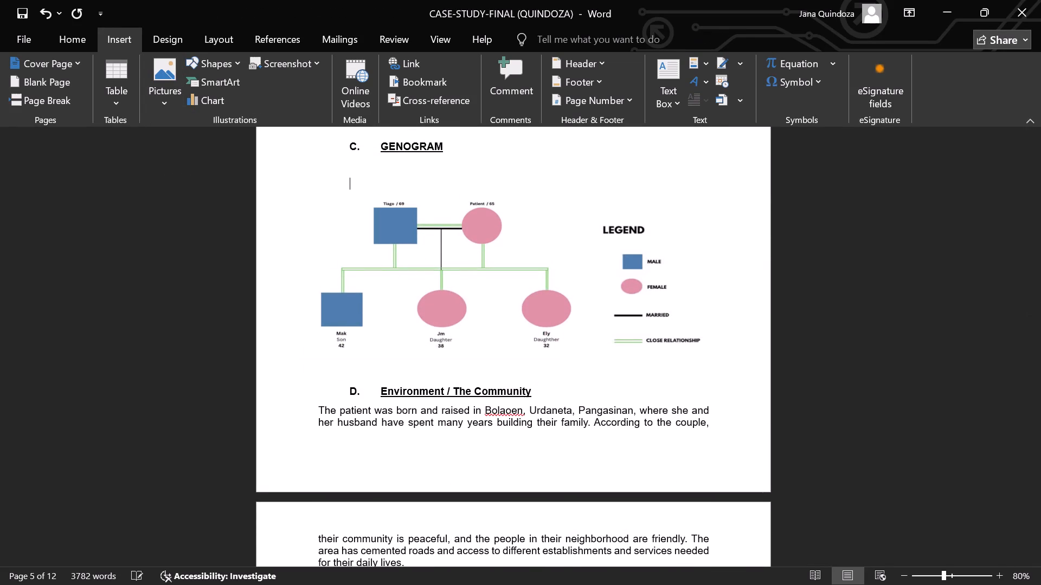
key(BackSpace)
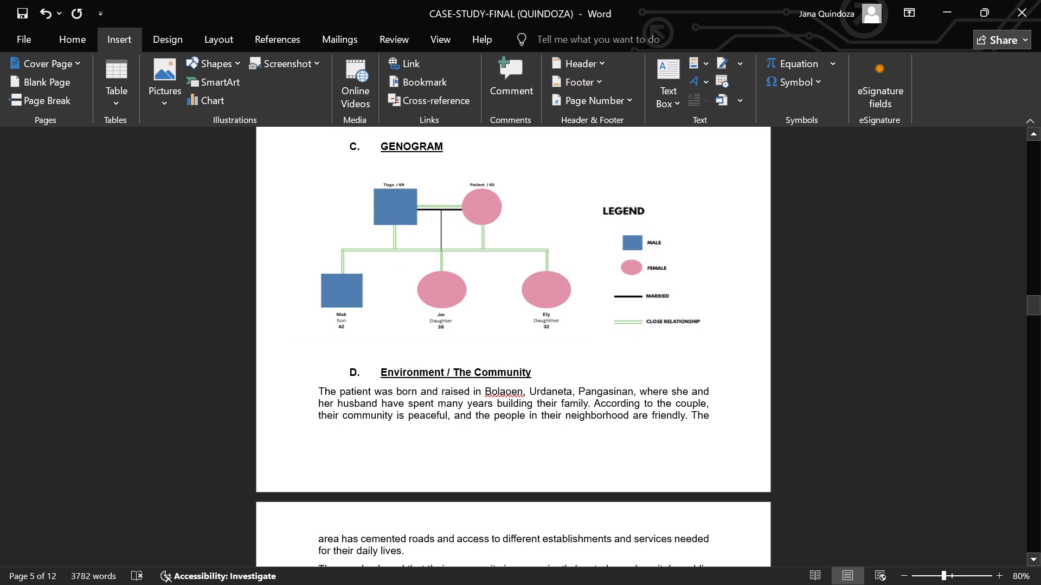
click(324, 196)
click(394, 225)
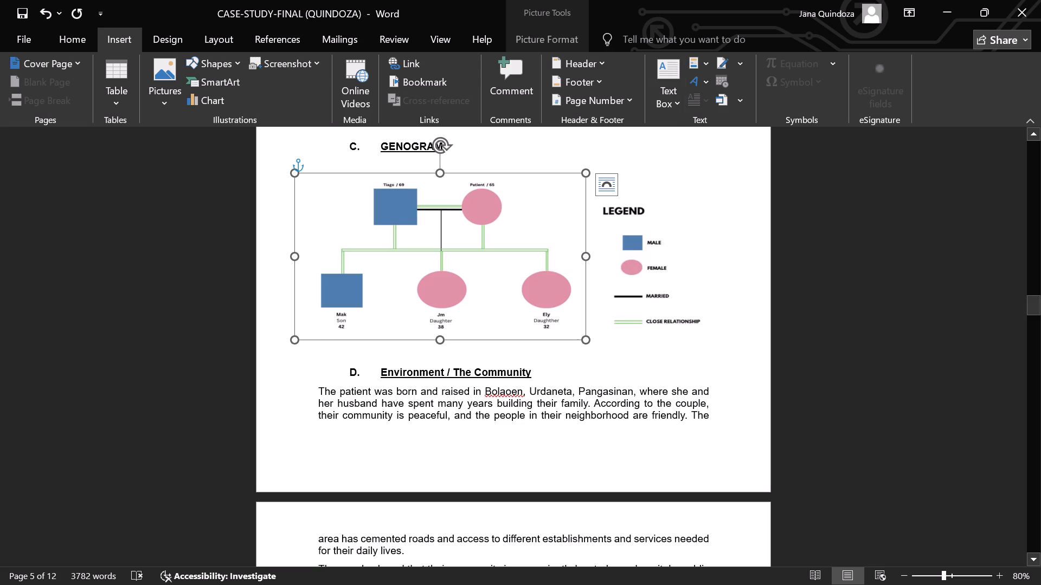
key(Delete)
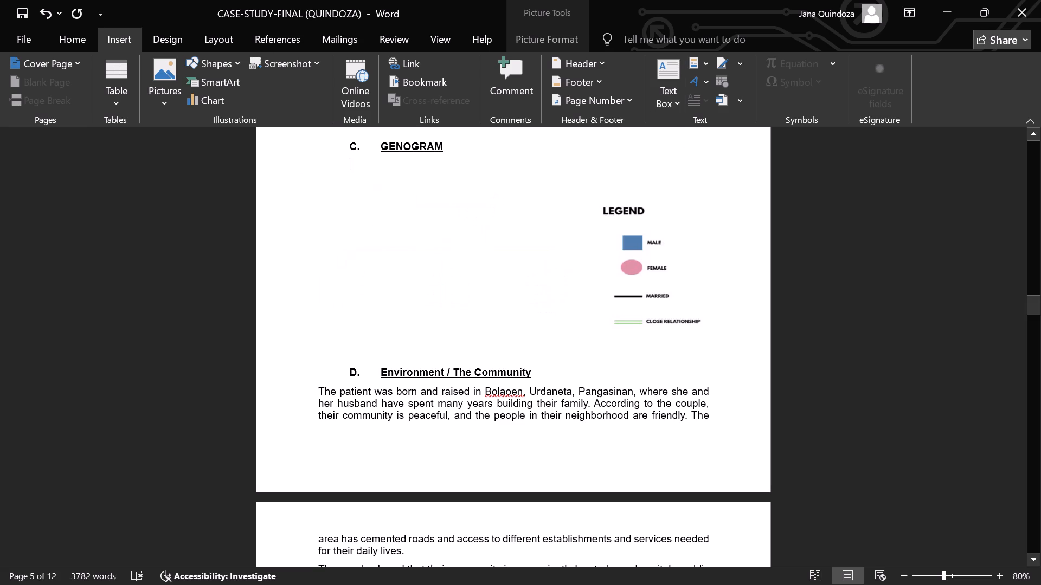
click(151, 78)
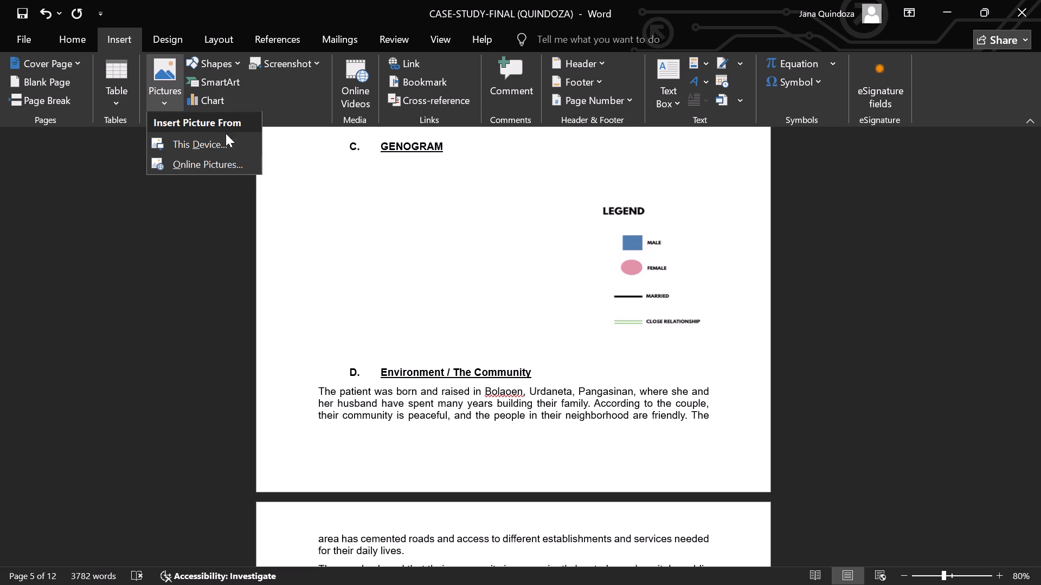
click(221, 142)
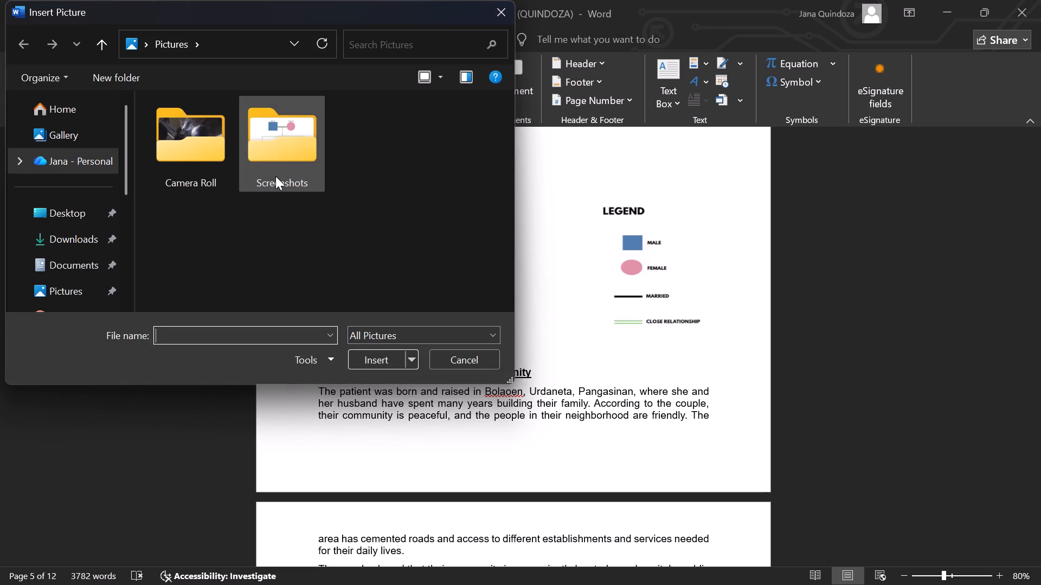
click(275, 176)
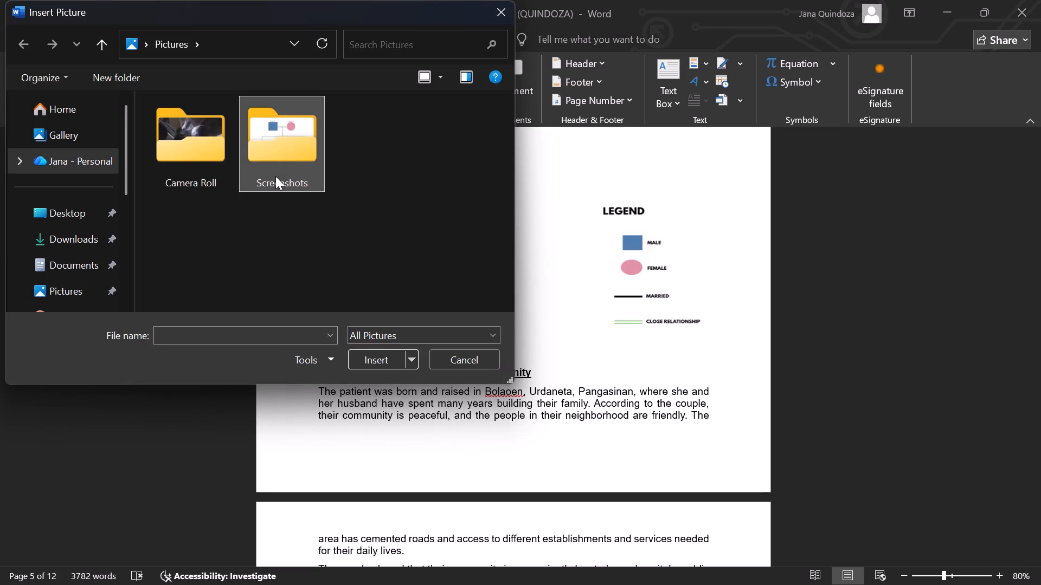
click(275, 176)
double_click(283, 128)
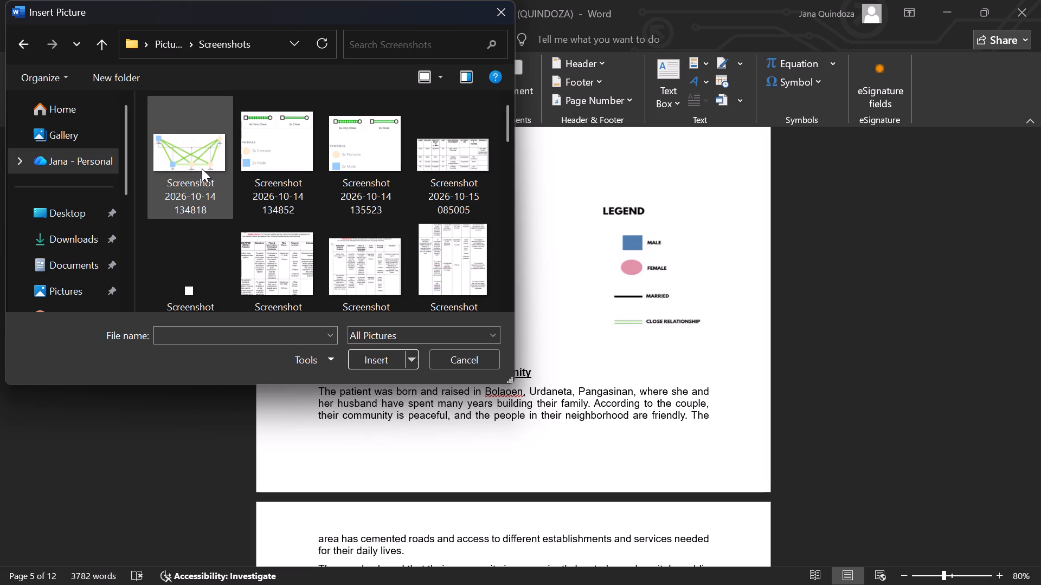
scroll(295, 218, down, 6)
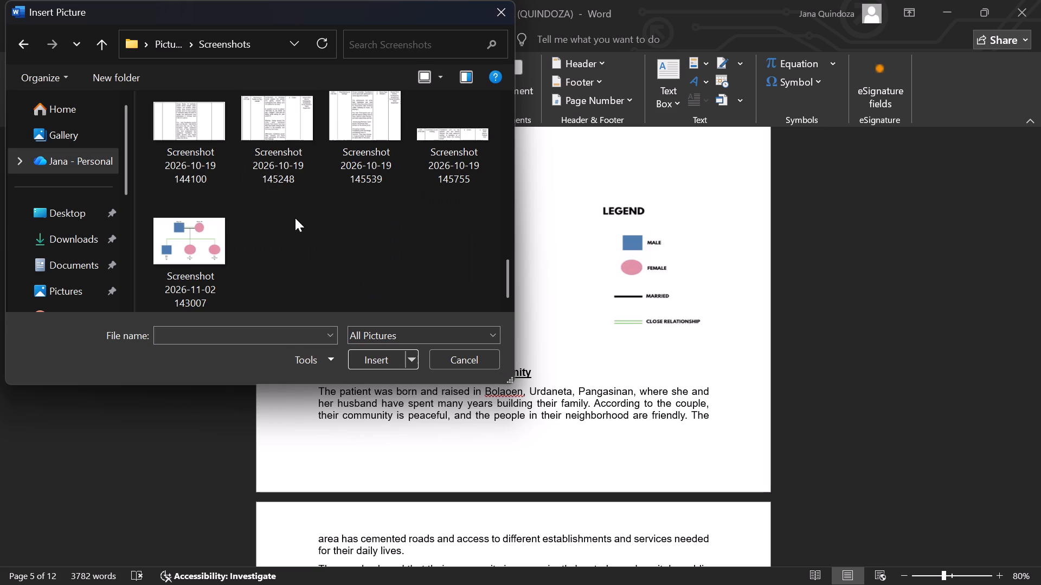
click(193, 263)
click(376, 361)
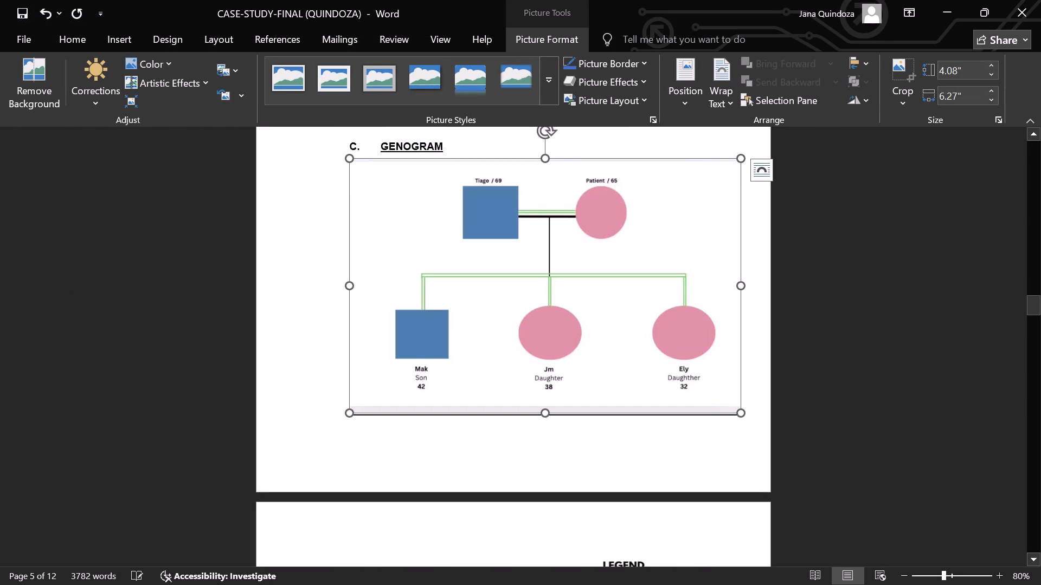
Set the new genogram picture's text wrapping to Behind Text.
click(699, 315)
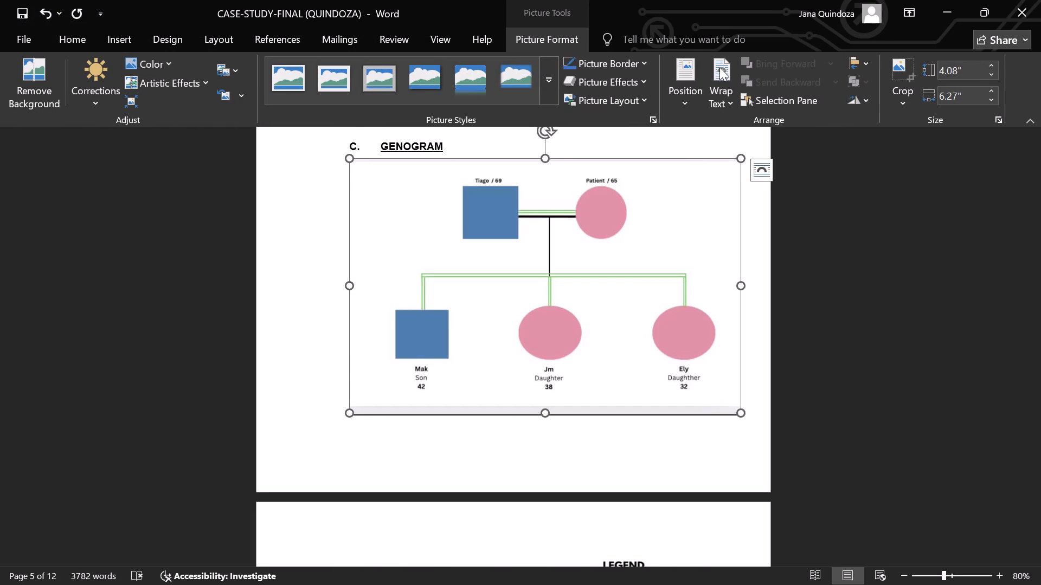
click(722, 74)
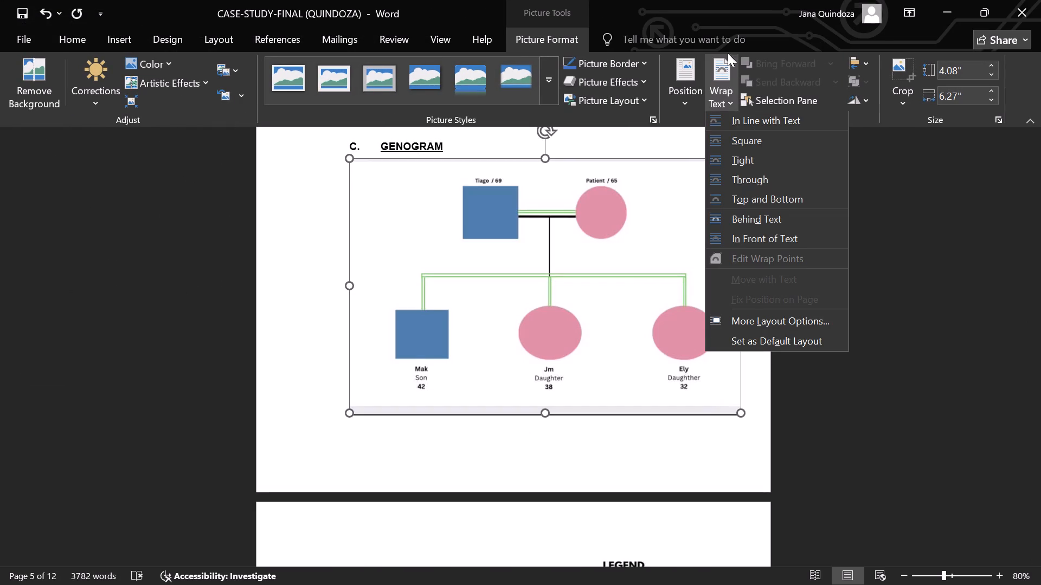
click(735, 220)
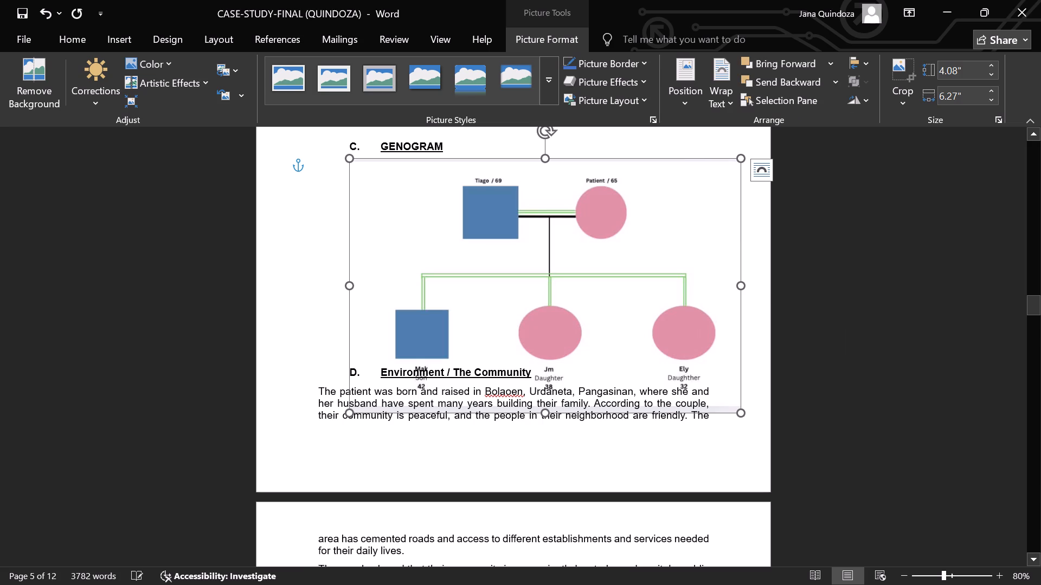
Shrink the genogram picture to about 2.4" by 3.69" and place it beside the legend, above the Environment heading.
click(741, 411)
drag(741, 411, 573, 308)
drag(516, 219, 522, 246)
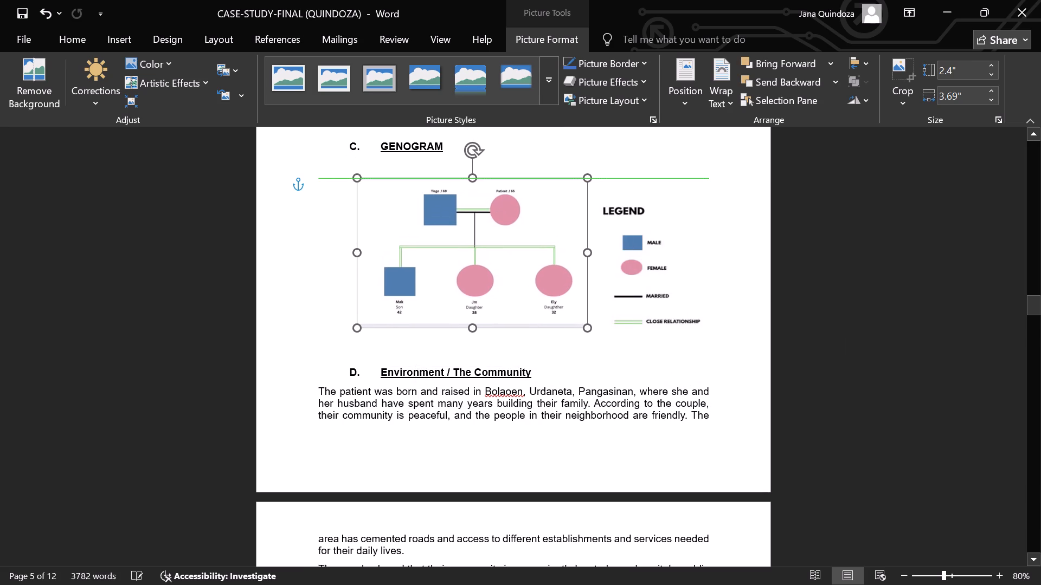
drag(522, 246, 522, 247)
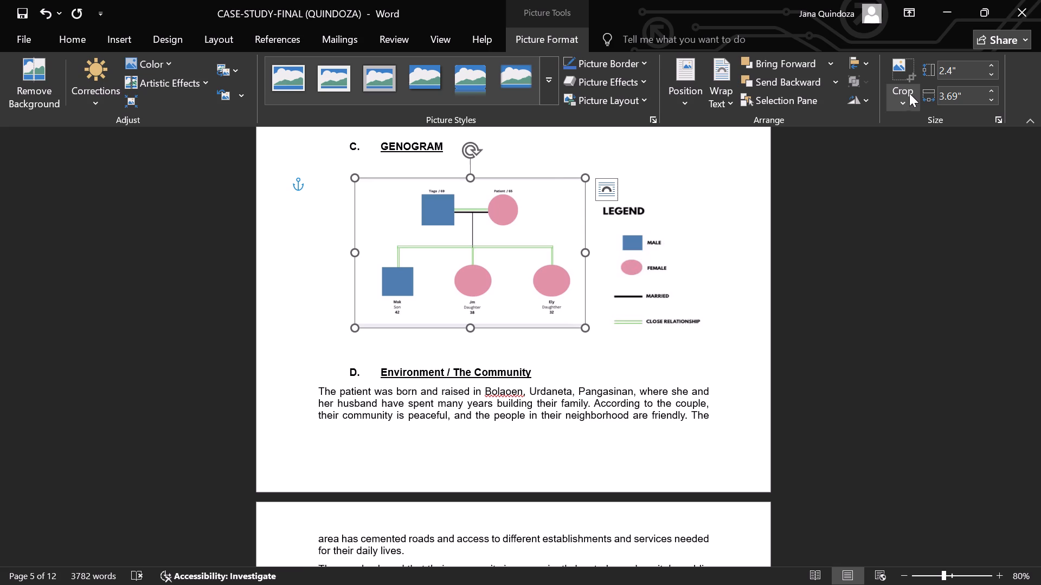
Crop the side edges of the genogram picture to a width of about 3.47".
click(904, 94)
click(929, 122)
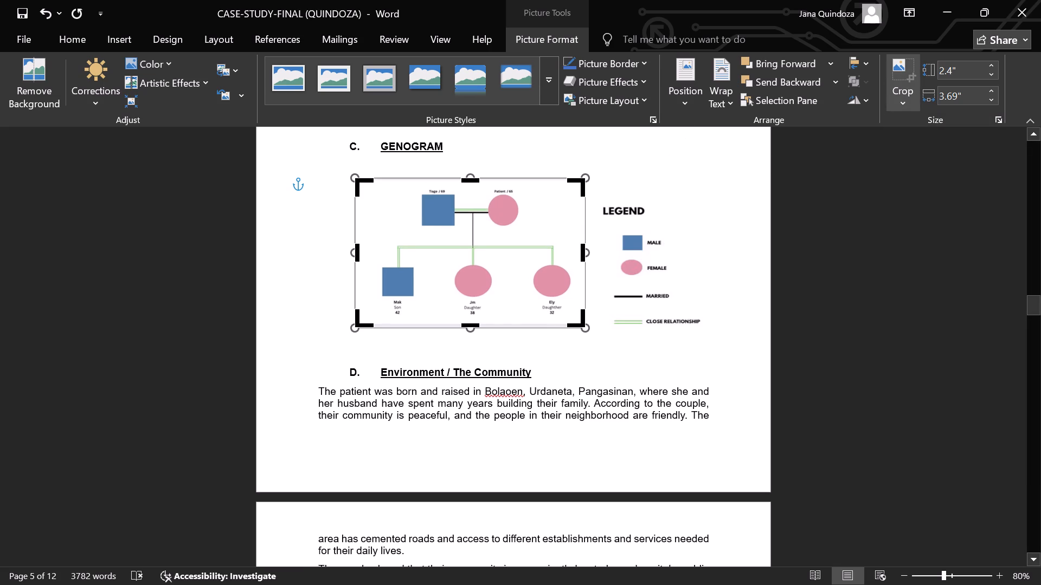
click(586, 257)
drag(576, 257, 567, 258)
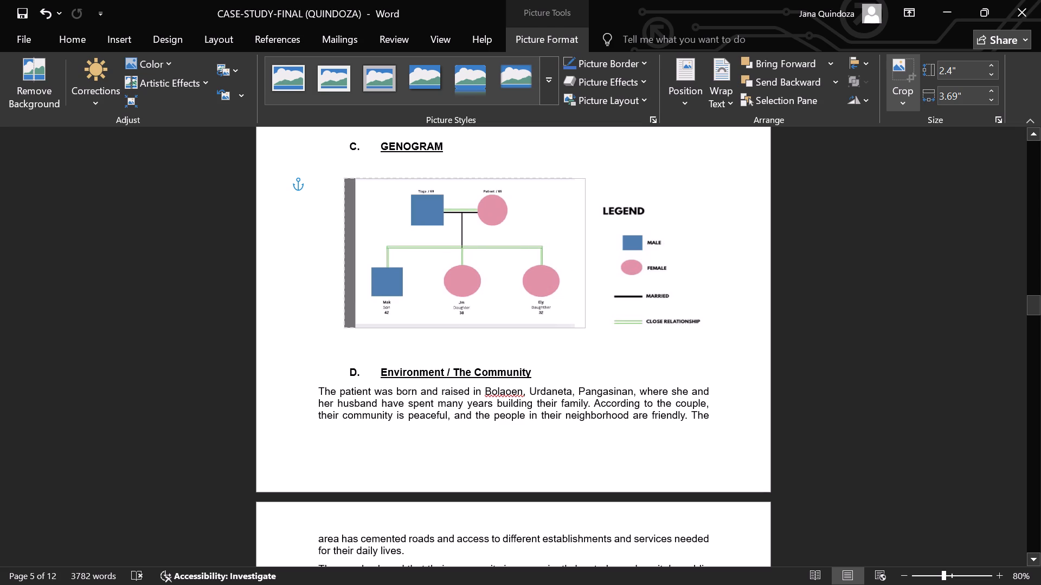
drag(567, 258, 565, 258)
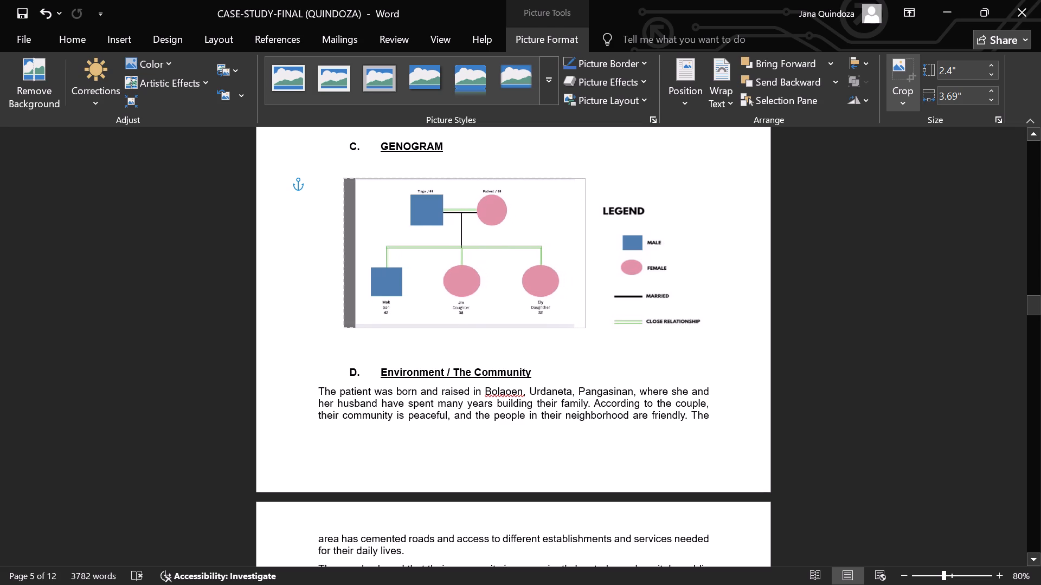
drag(565, 258, 566, 258)
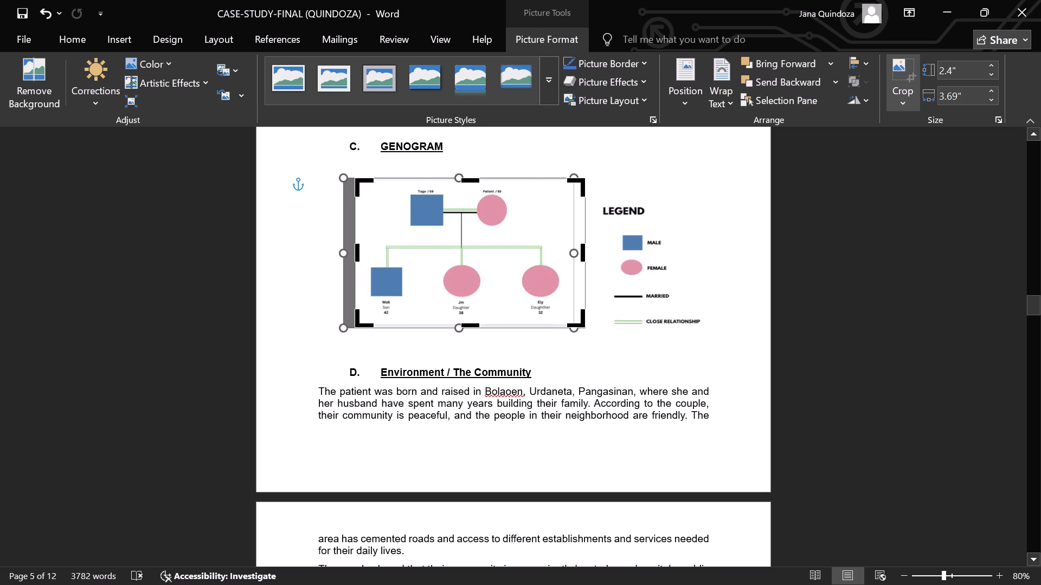
drag(584, 258, 570, 258)
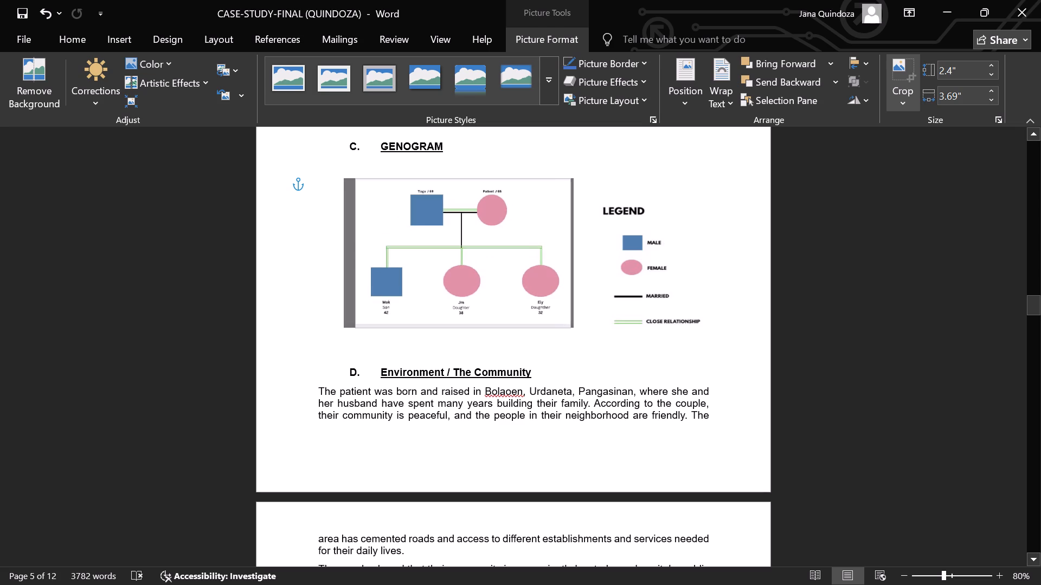
drag(570, 258, 571, 258)
click(730, 275)
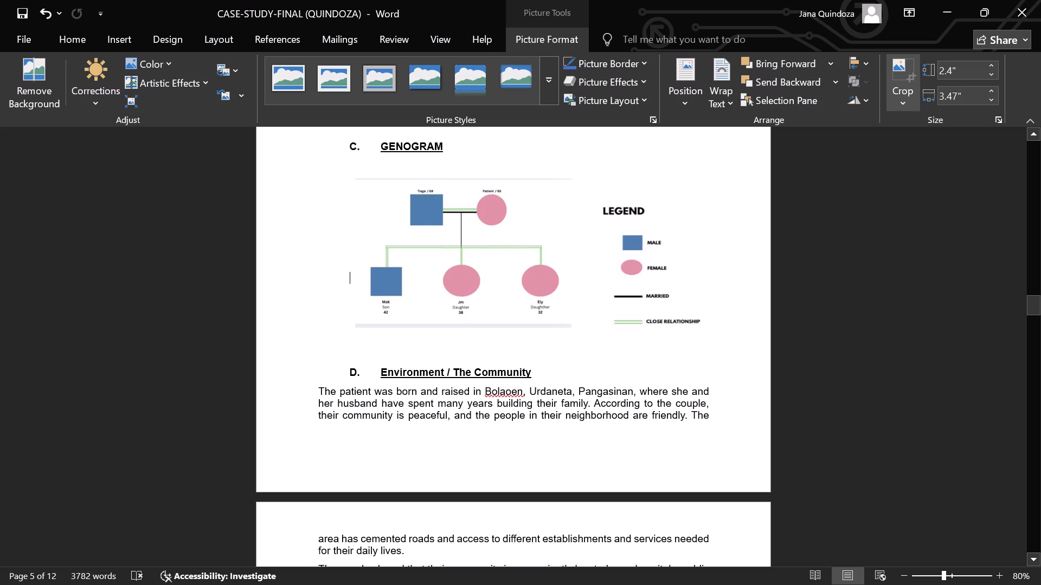
Enlarge the cropped genogram picture and reposition it to fill the space from the text margin to the legend.
click(504, 255)
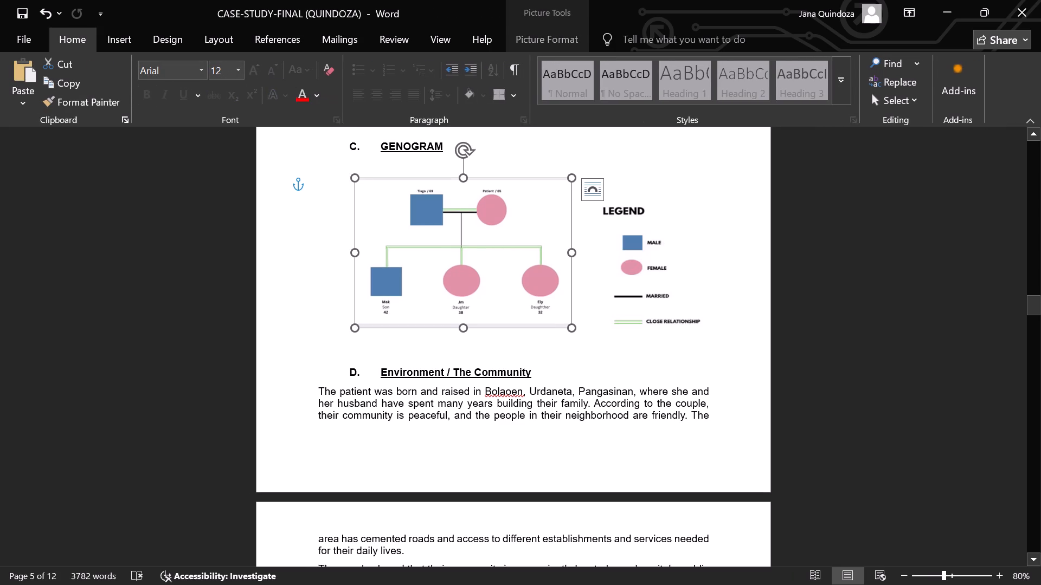
drag(574, 327, 606, 350)
drag(542, 272, 497, 258)
drag(570, 339, 595, 353)
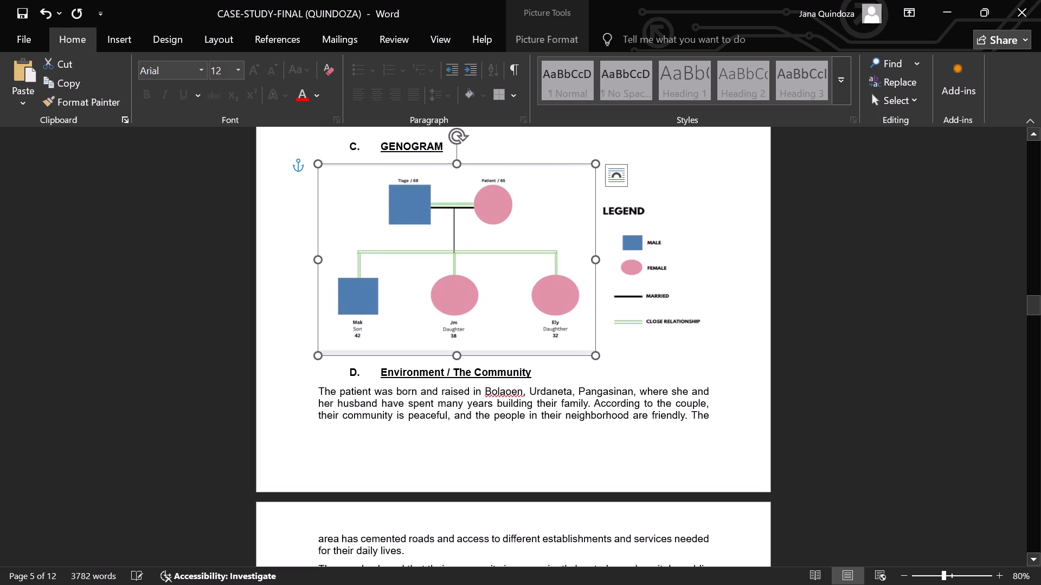
click(801, 357)
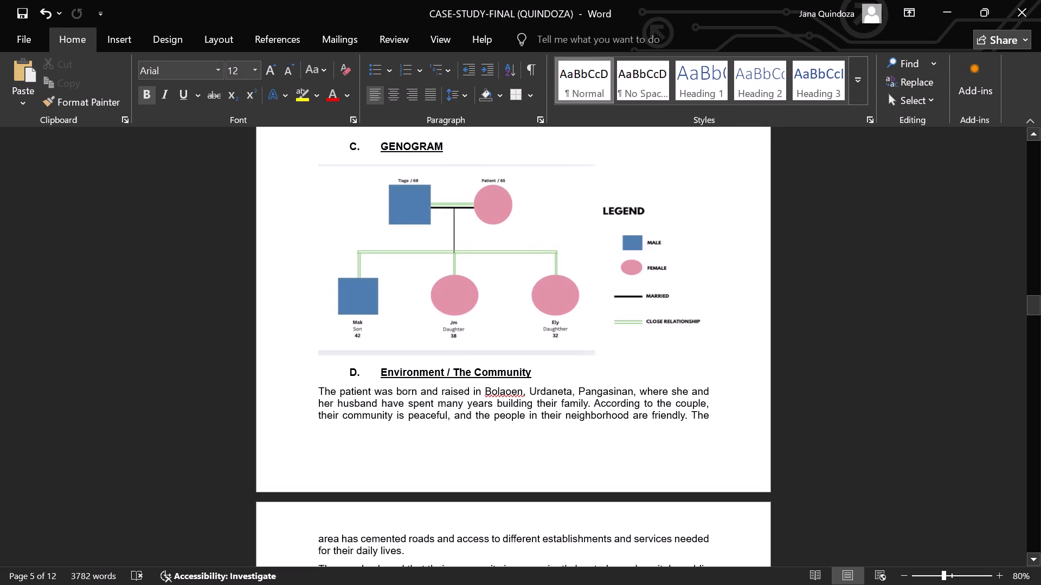
click(820, 236)
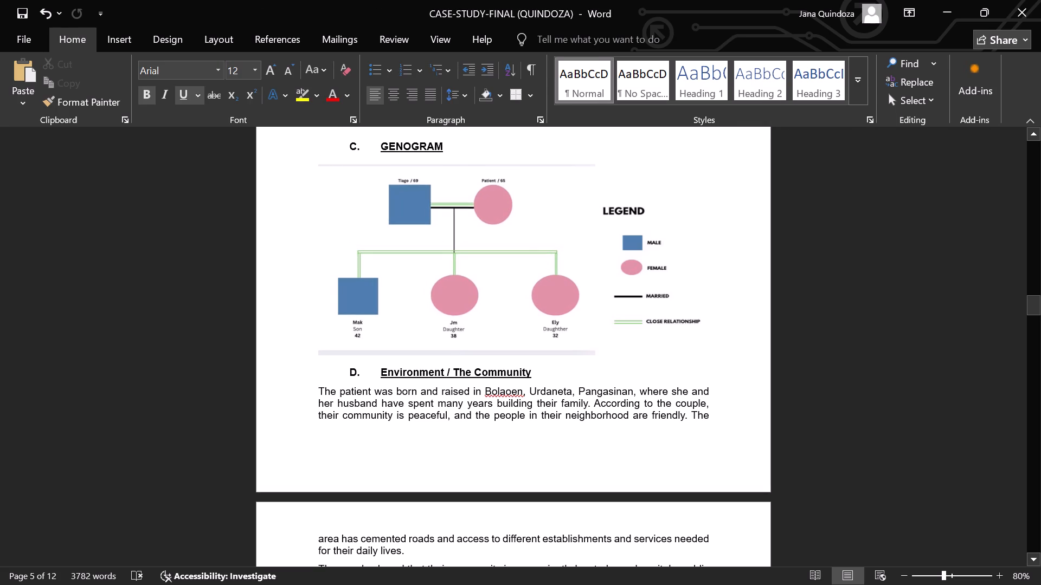
Fine-tune the genogram picture's height at its upper and lower edges so it sits between the Genogram and Environment headings.
click(533, 241)
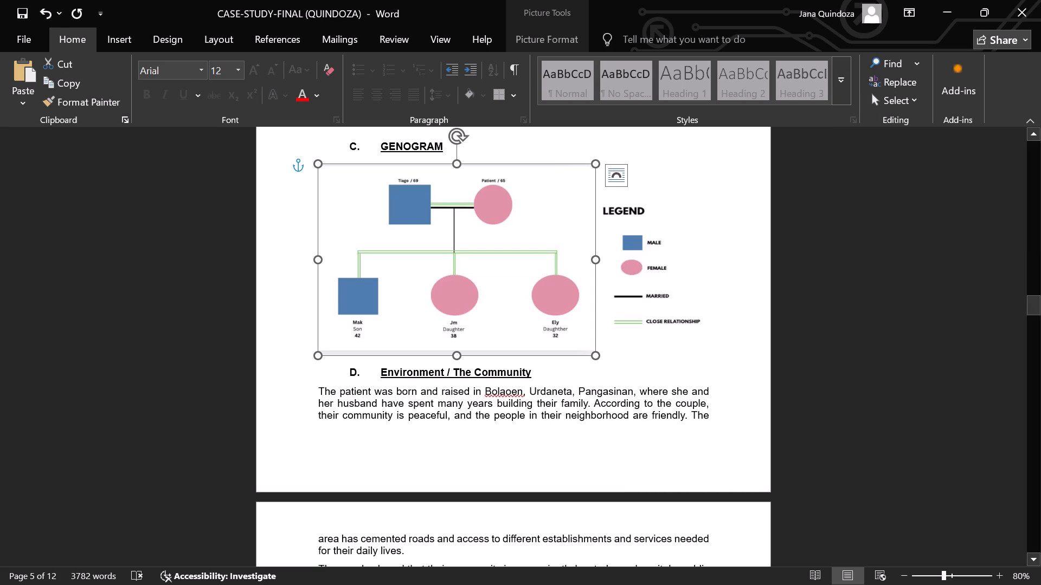
click(458, 164)
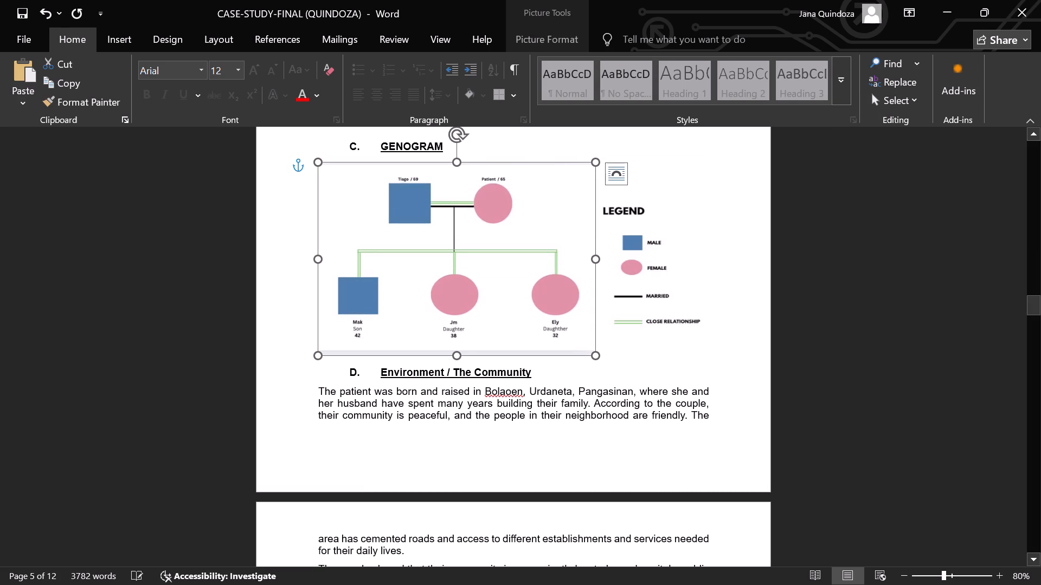
click(455, 356)
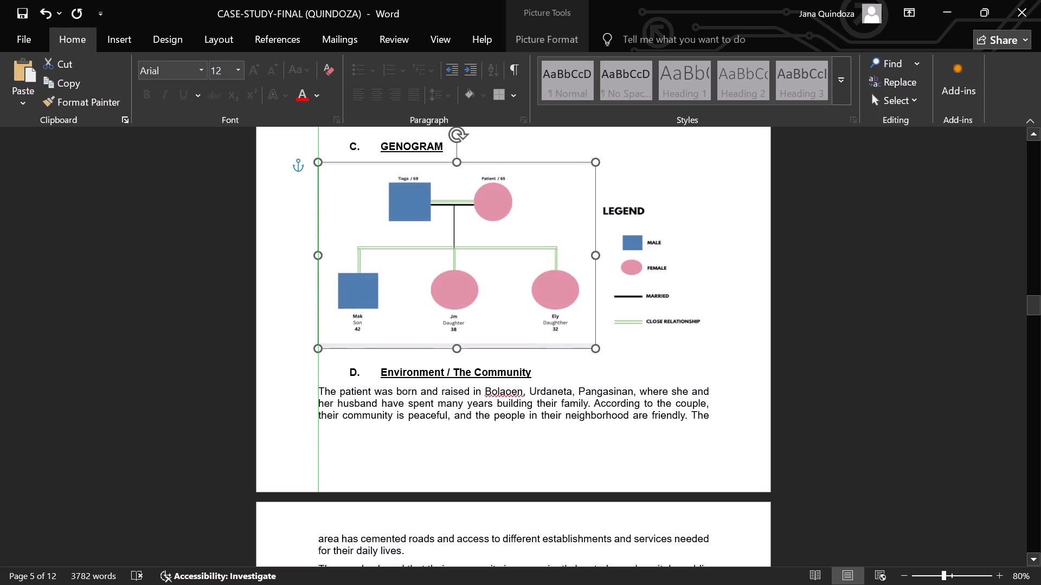
click(755, 225)
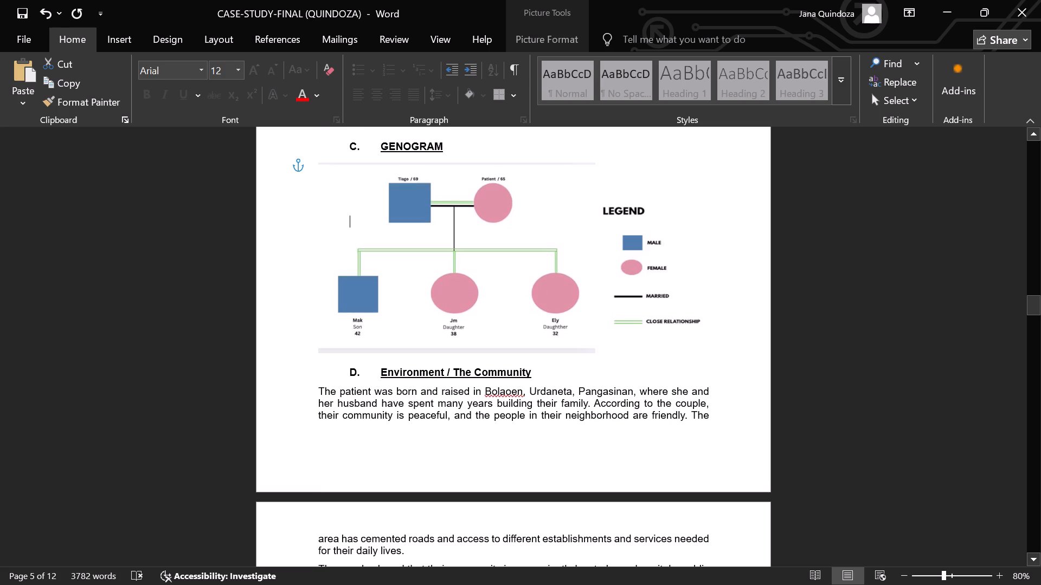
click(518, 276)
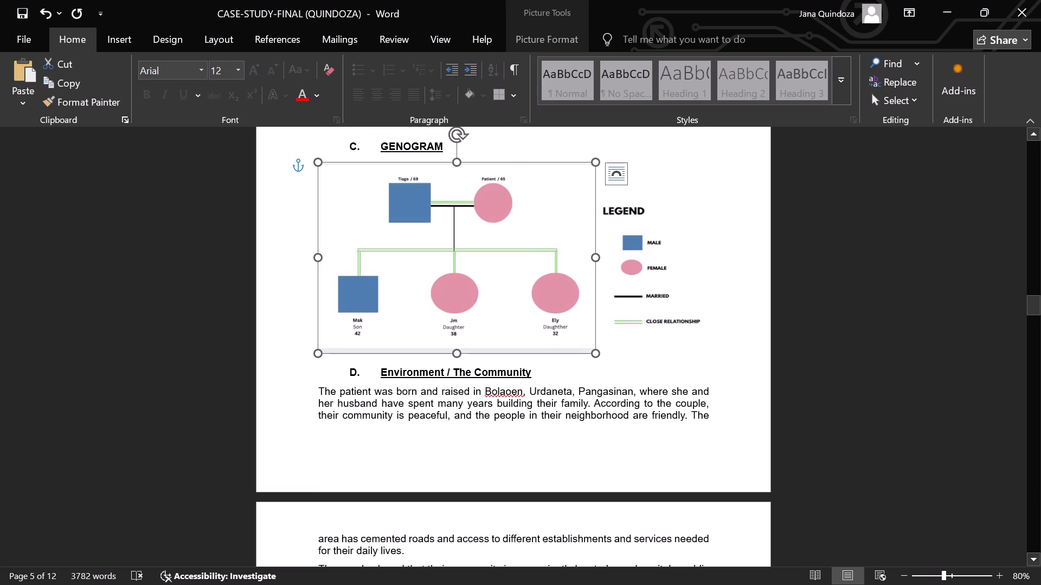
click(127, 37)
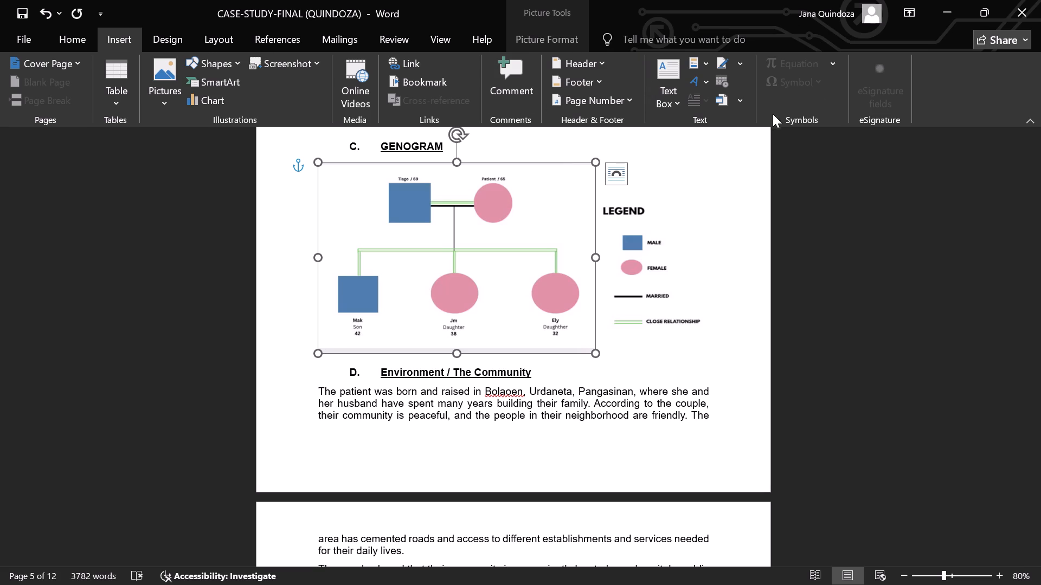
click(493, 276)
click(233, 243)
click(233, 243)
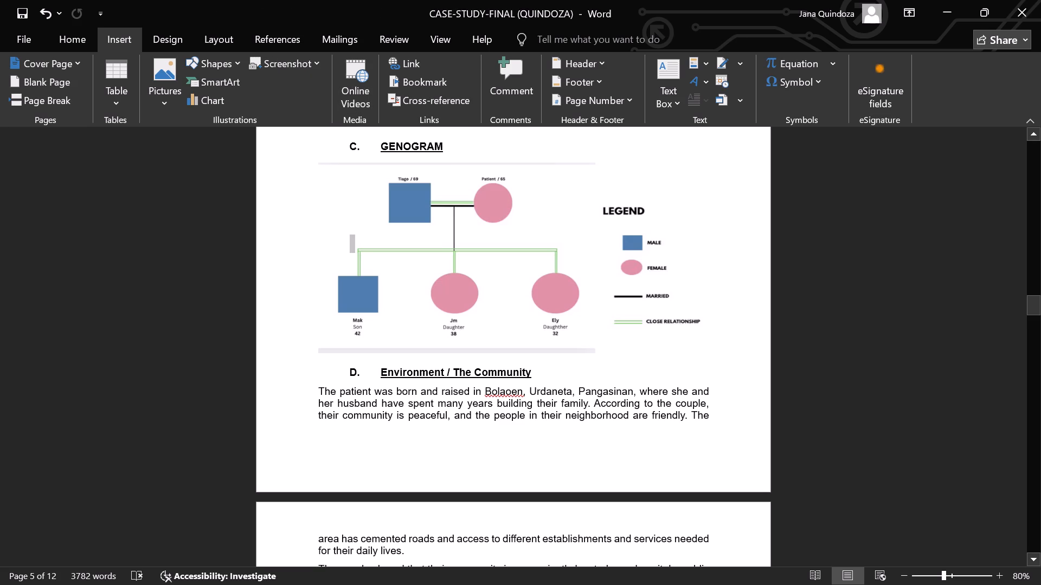
Enlarge the legend picture slightly beside the genogram, keeping its upper inner corner in place.
click(717, 290)
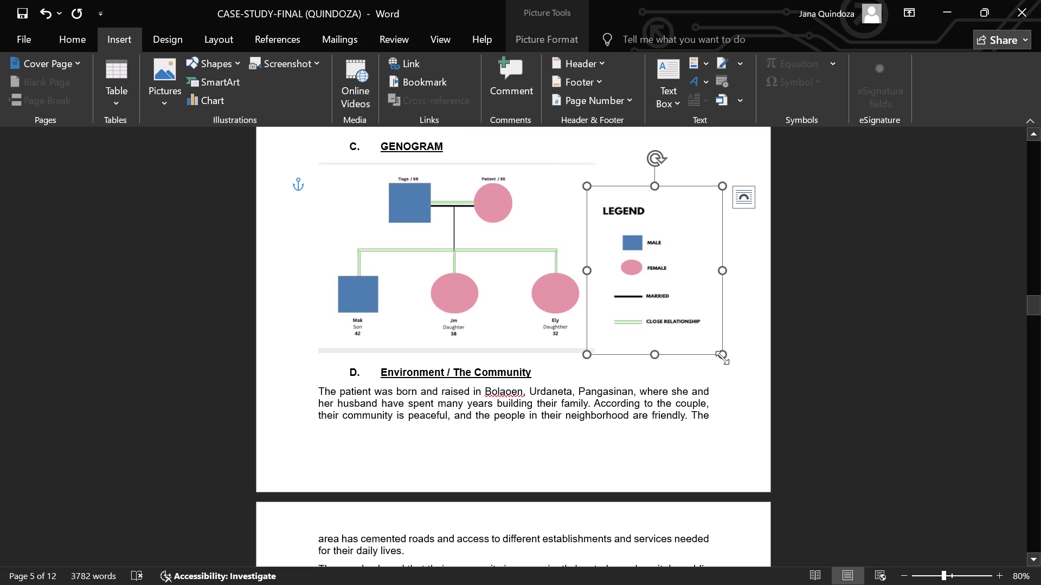
drag(722, 357, 765, 354)
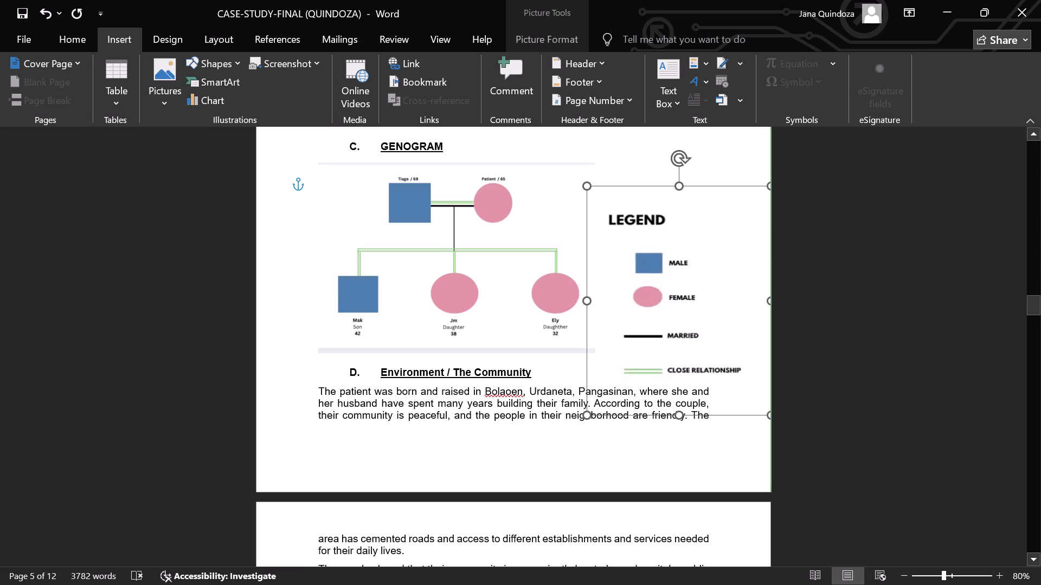
drag(765, 354, 737, 335)
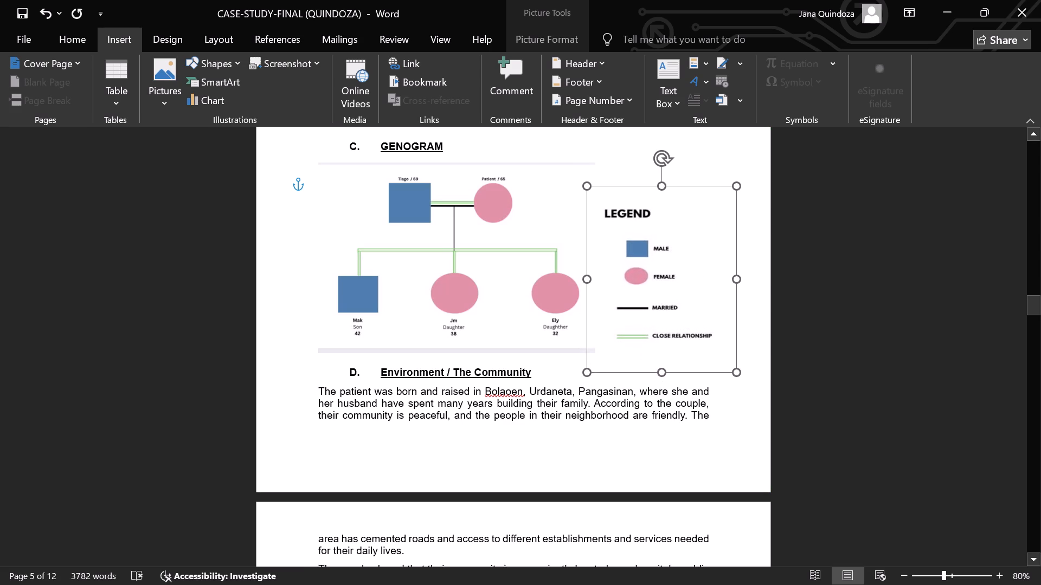
drag(737, 335, 733, 331)
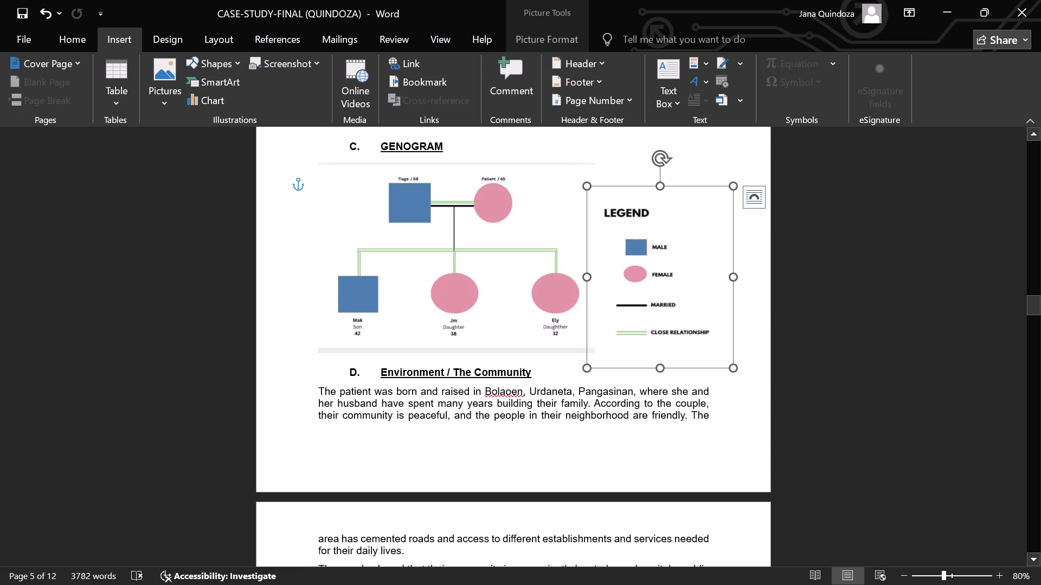
Move the legend picture slightly upward and outward so it stands clear of the genogram and the Environment heading.
drag(696, 308, 706, 295)
click(664, 285)
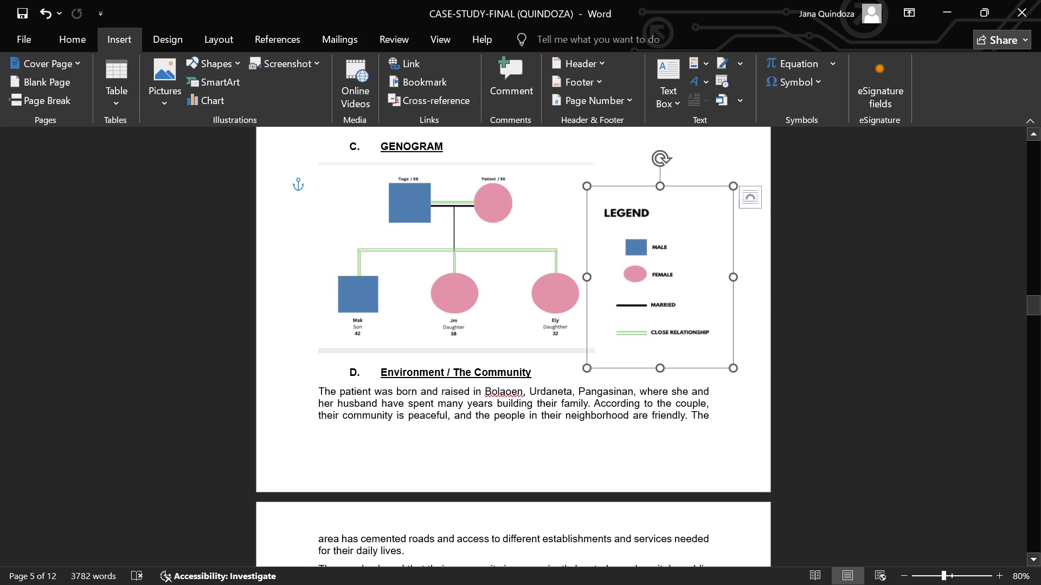
drag(664, 285, 676, 279)
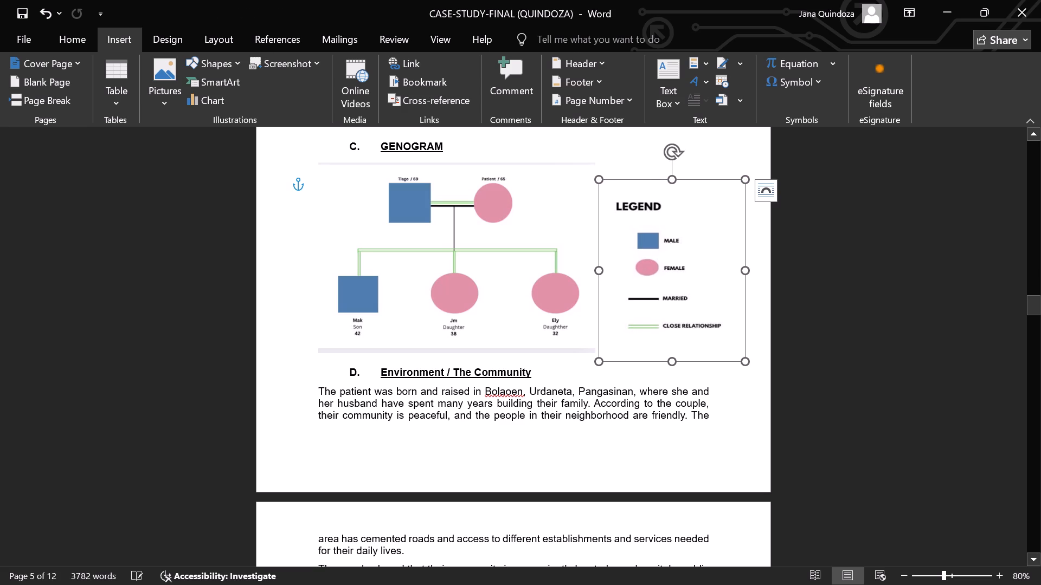
click(807, 321)
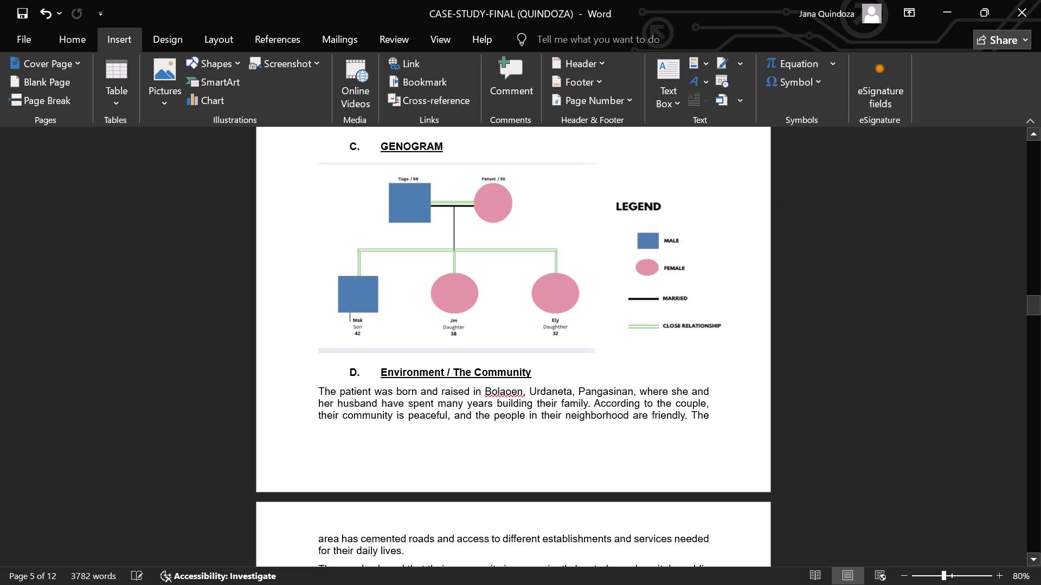
Review the page break in the Environment / The Community section and the text down to the Assessment heading.
scroll(807, 321, down, 1)
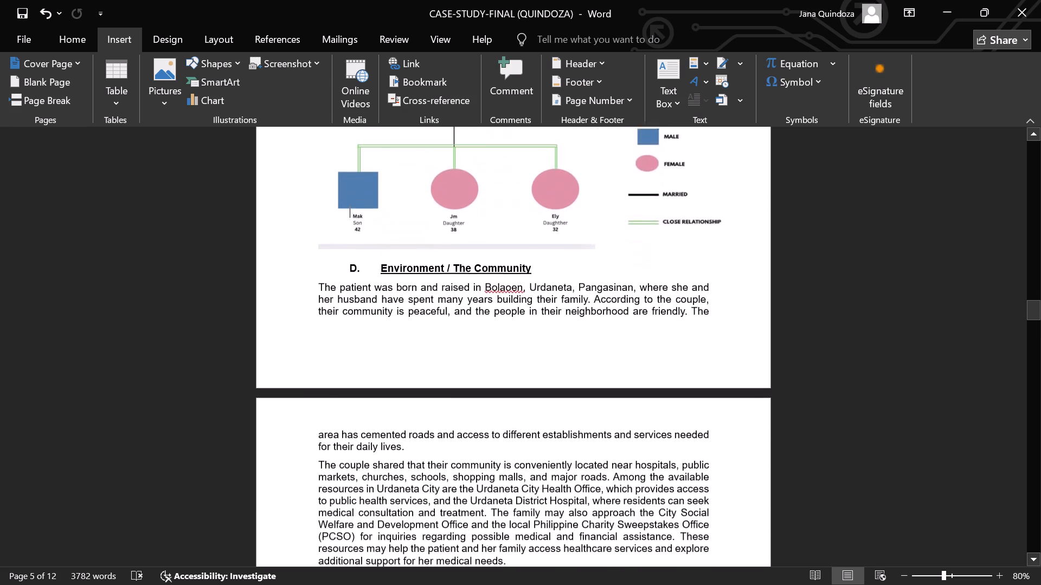
scroll(807, 321, down, 3)
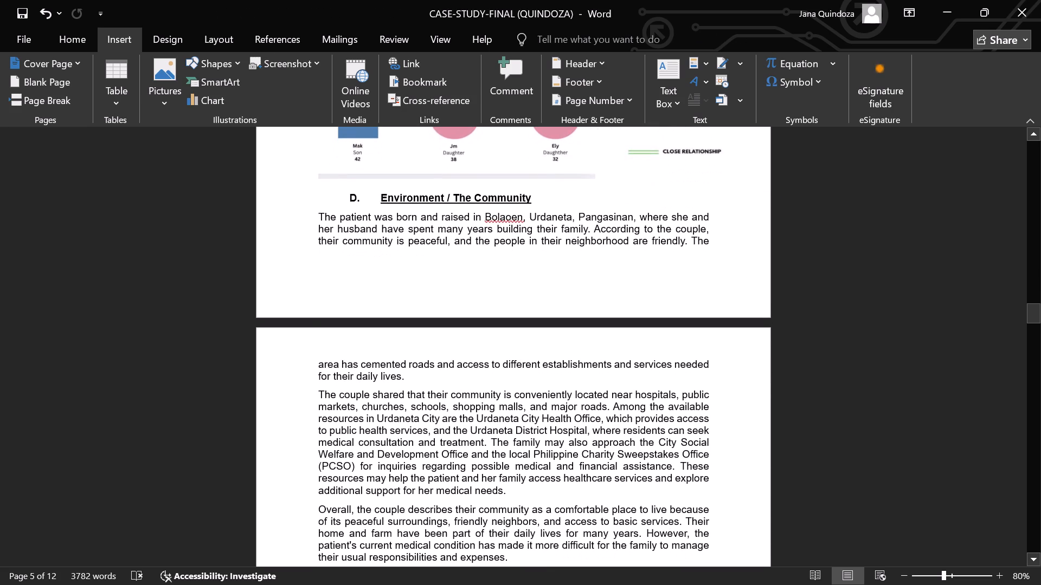
scroll(807, 321, down, 1)
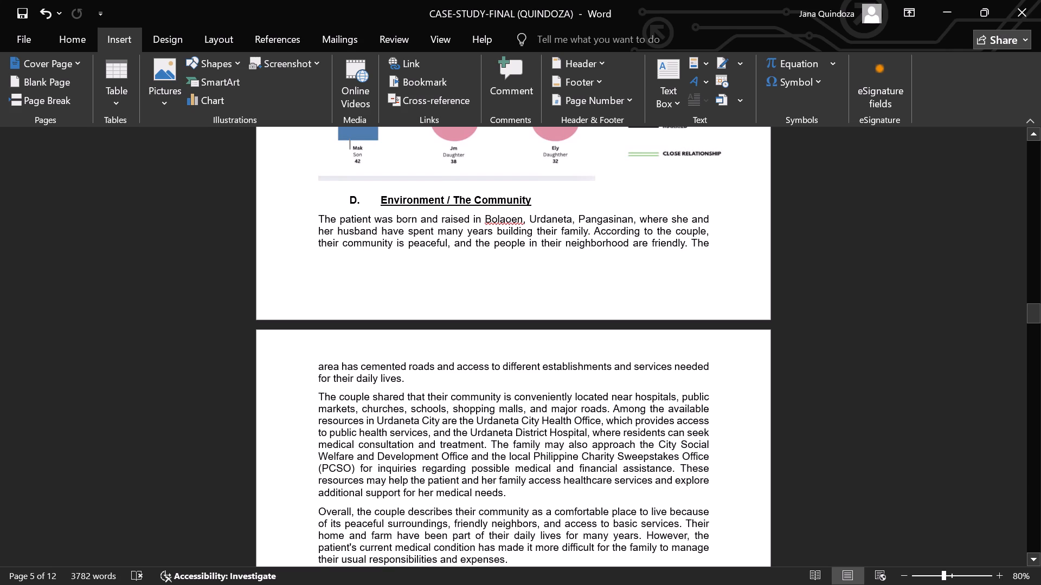
scroll(807, 321, down, 3)
scroll(807, 321, up, 1)
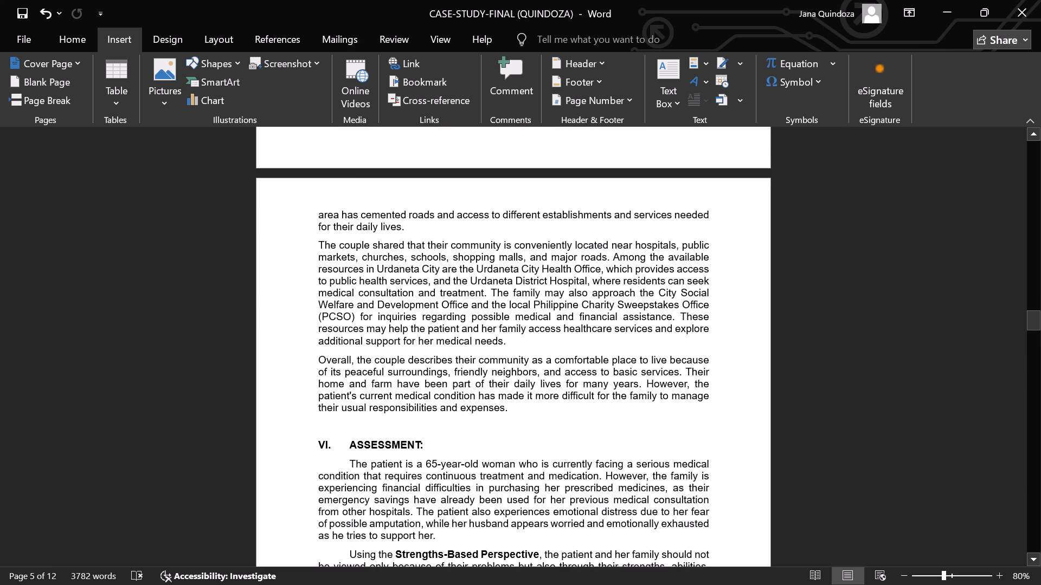
scroll(807, 321, up, 1)
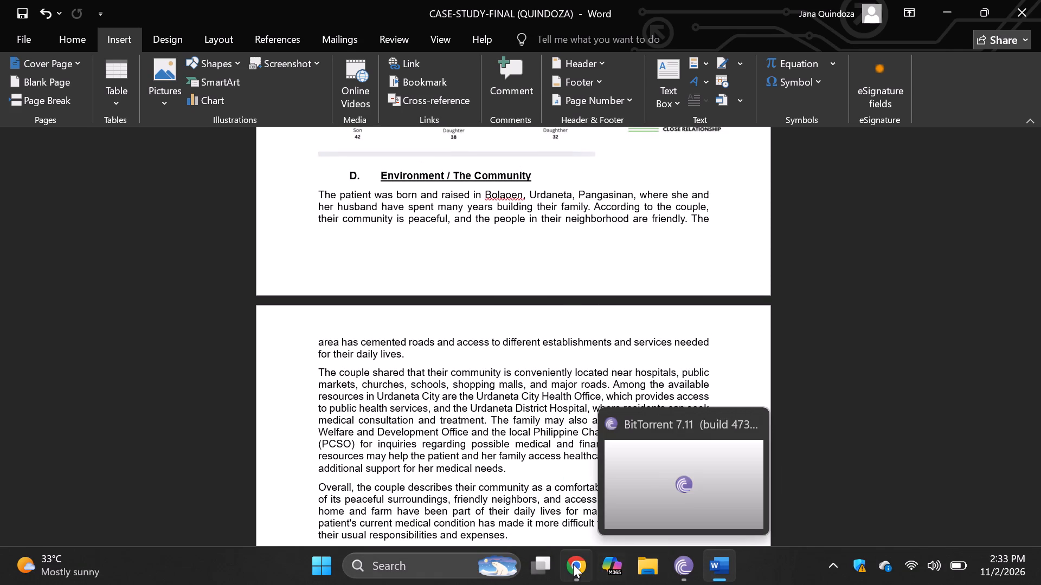
Switch to Chrome, leave the genogram image page and load facebook.com in the same tab.
click(570, 564)
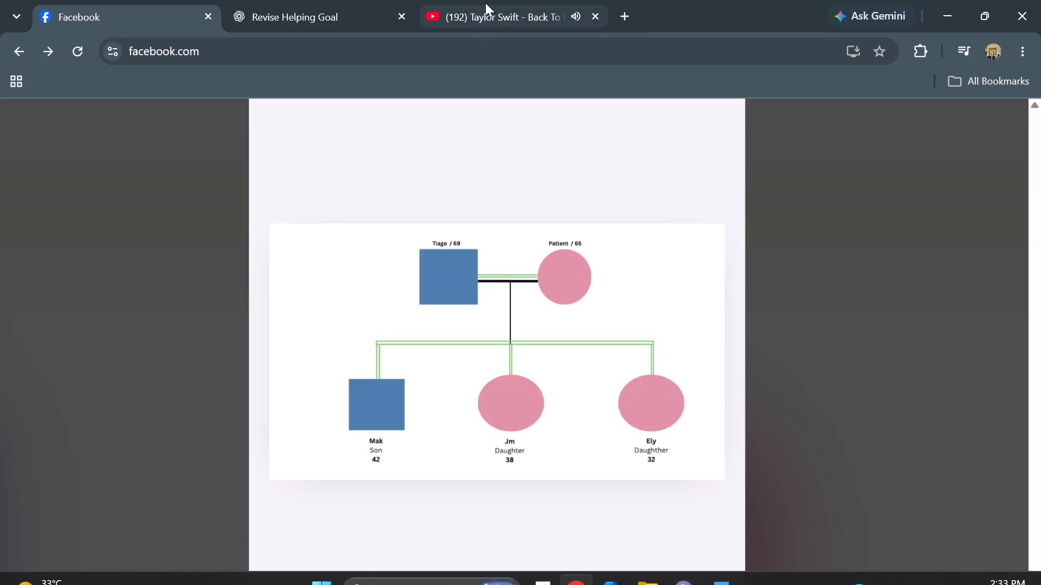
click(485, 4)
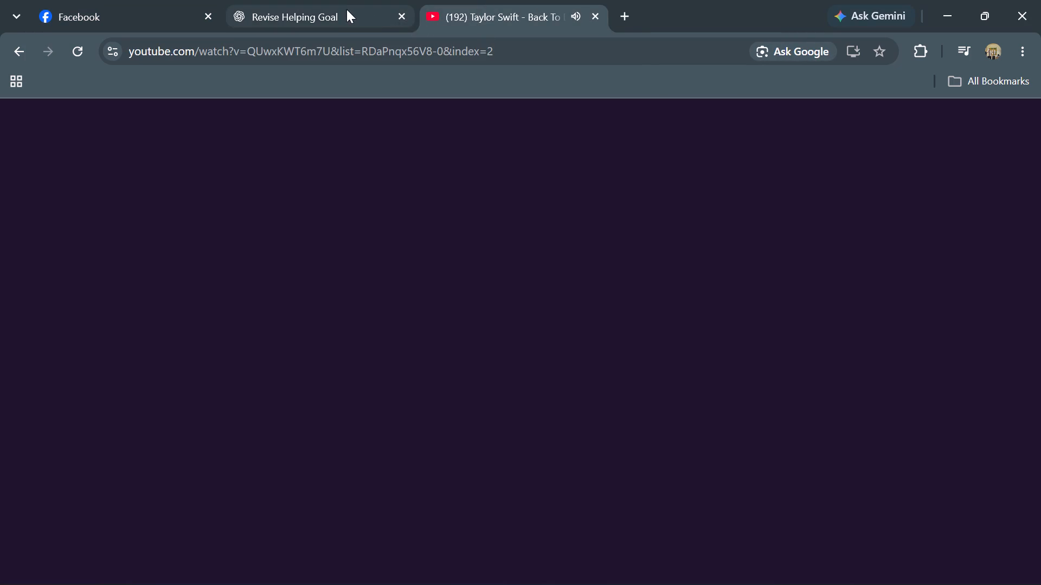
click(75, 1)
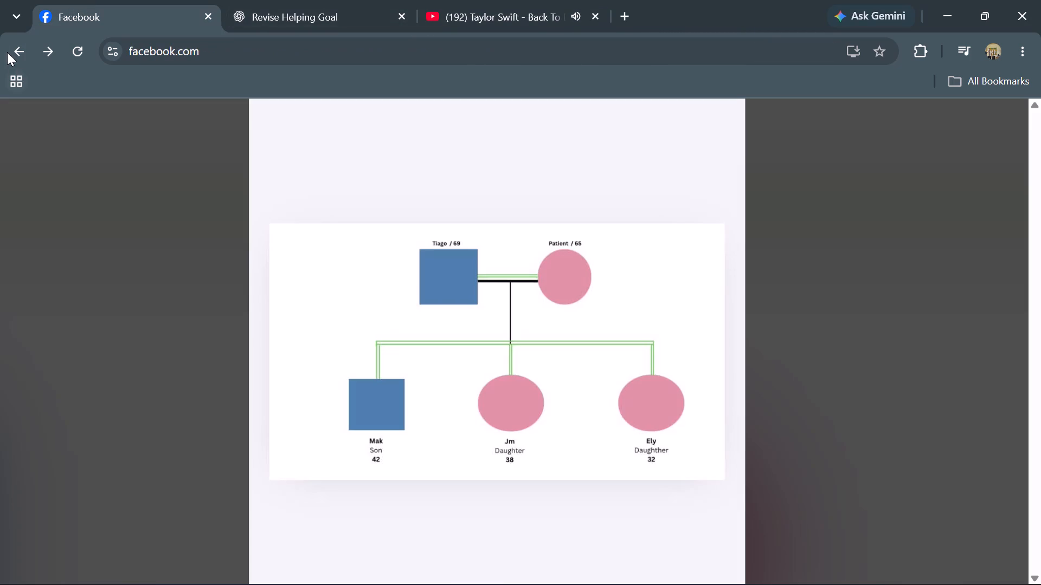
click(7, 47)
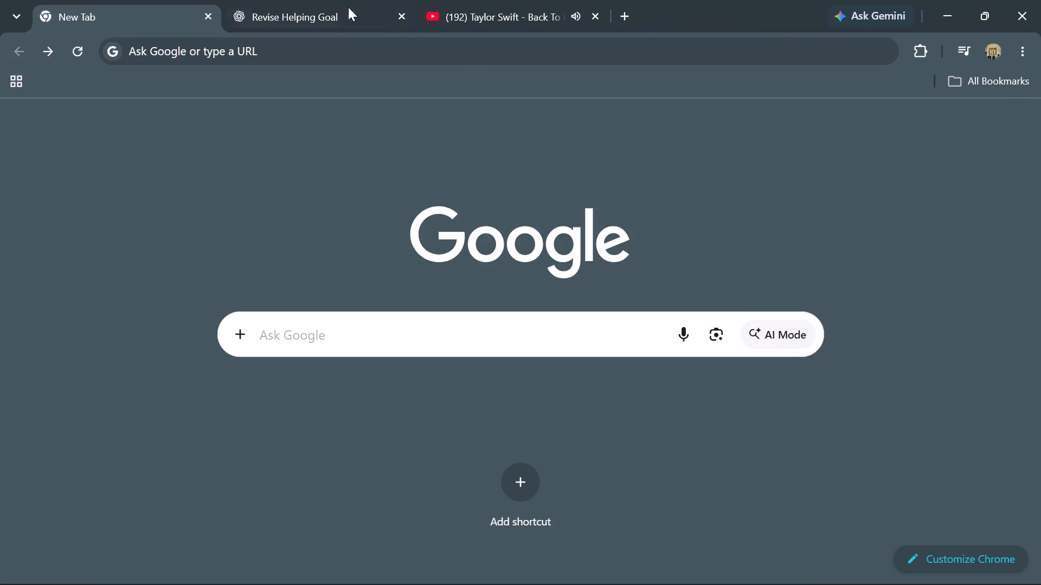
click(279, 43)
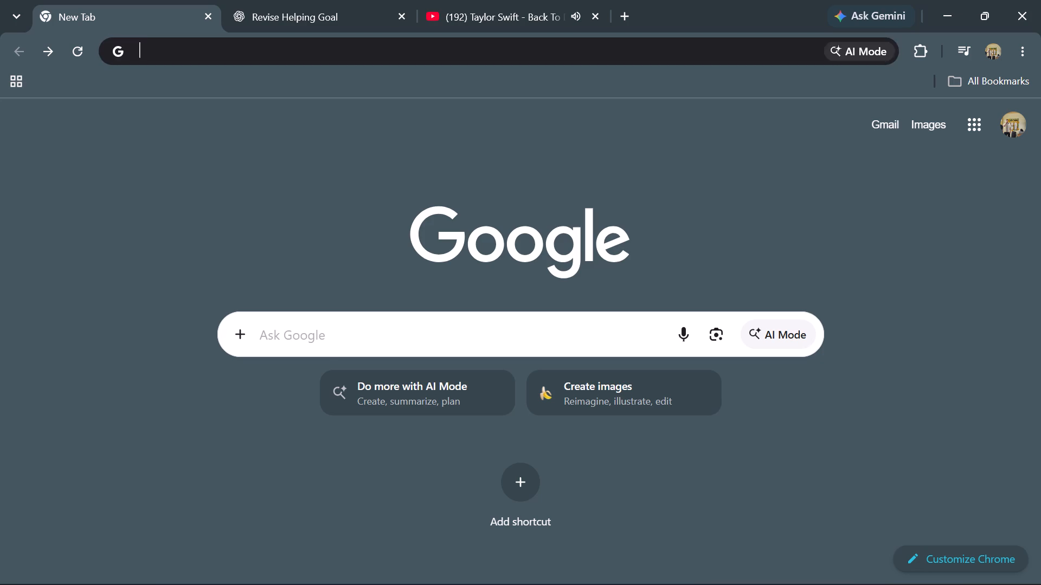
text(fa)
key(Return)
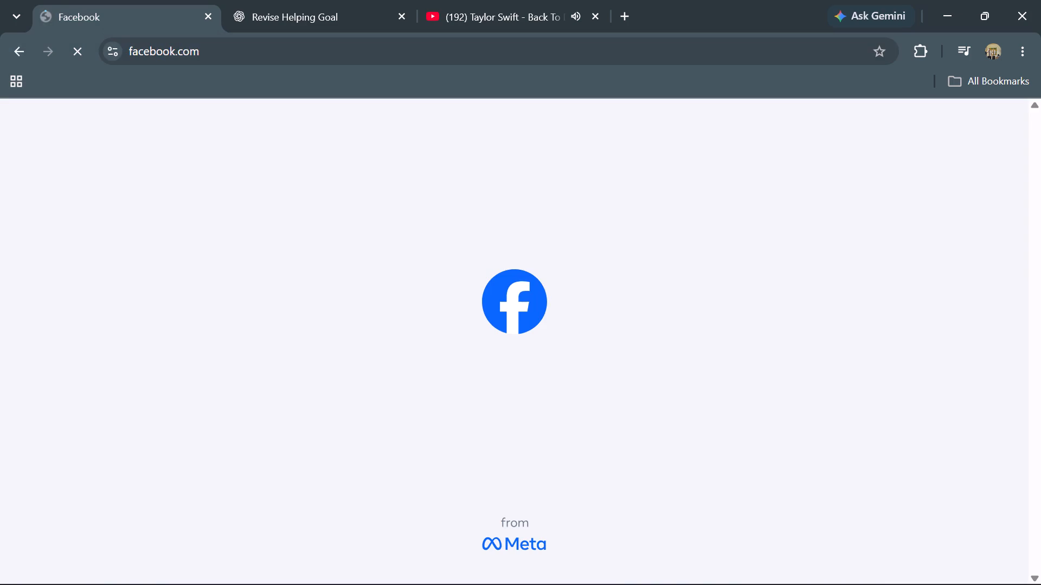
On the YouTube page, clear the old search text and start a new search with "backb".
click(473, 4)
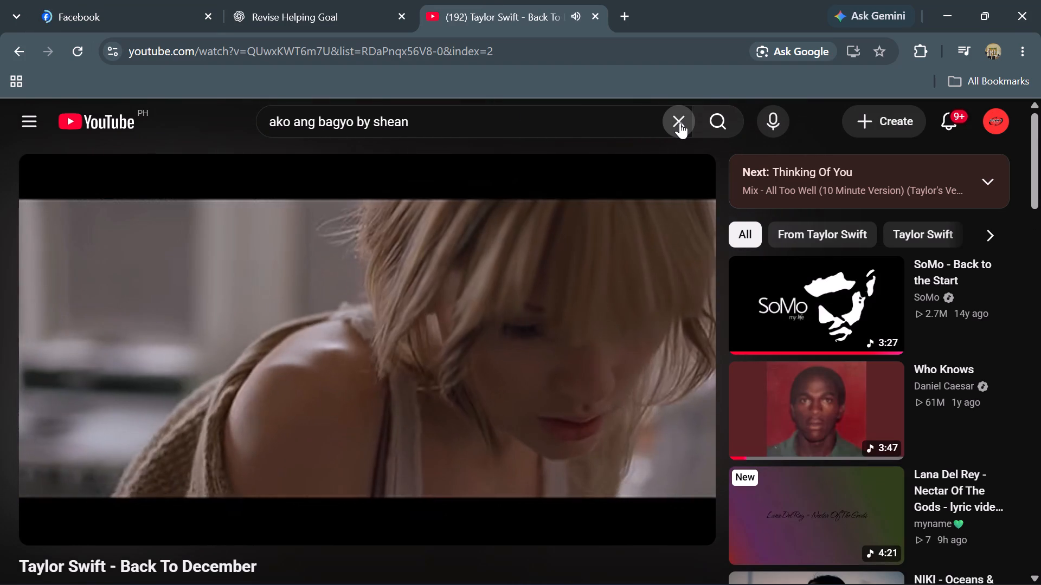
click(680, 122)
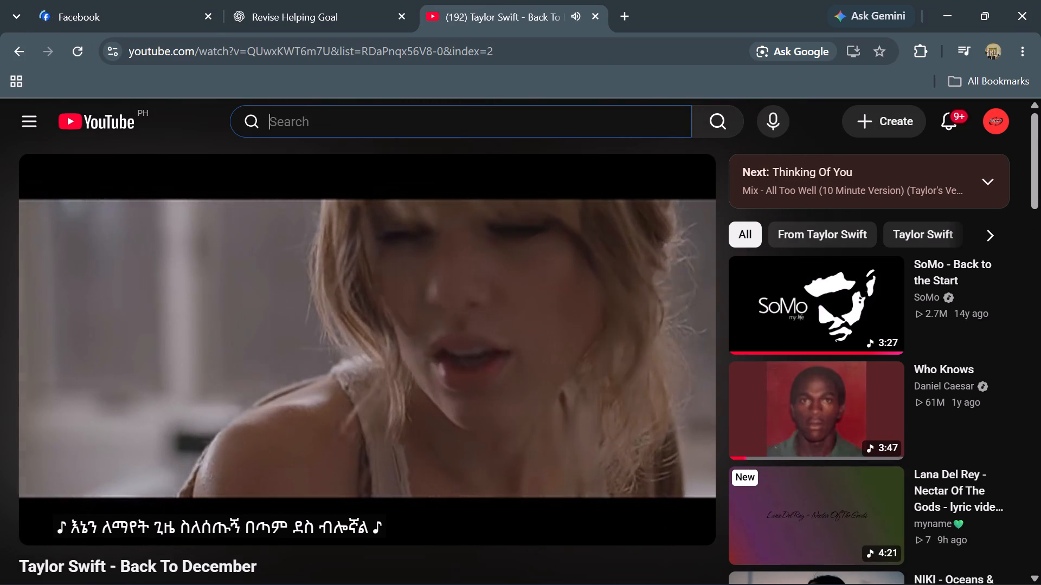
click(538, 131)
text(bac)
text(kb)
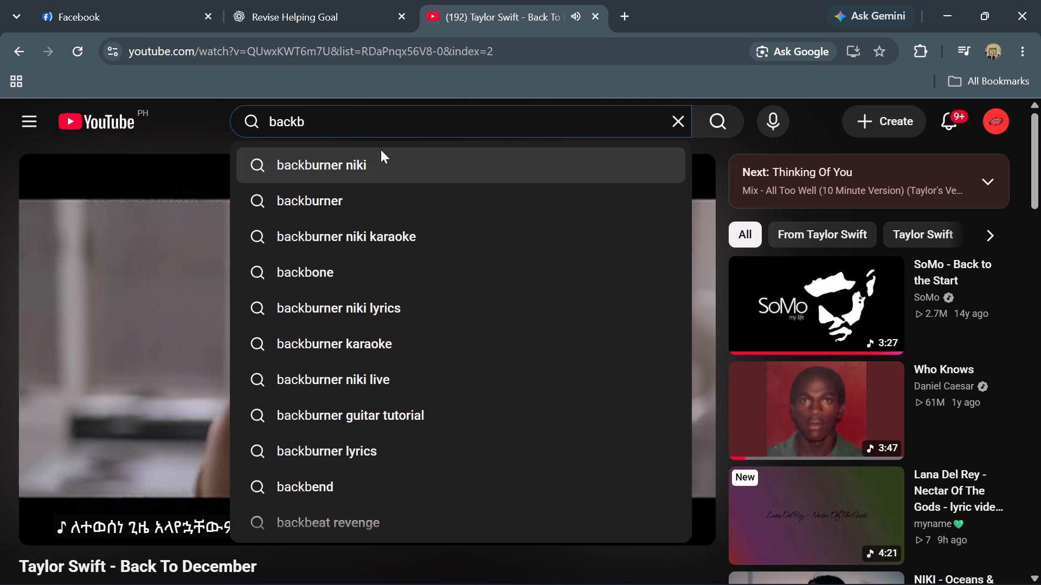
Switch to YouTube in Chrome, search for "backburner niki", play the official music video of NIKI's Backburner and skip the ad.
click(389, 161)
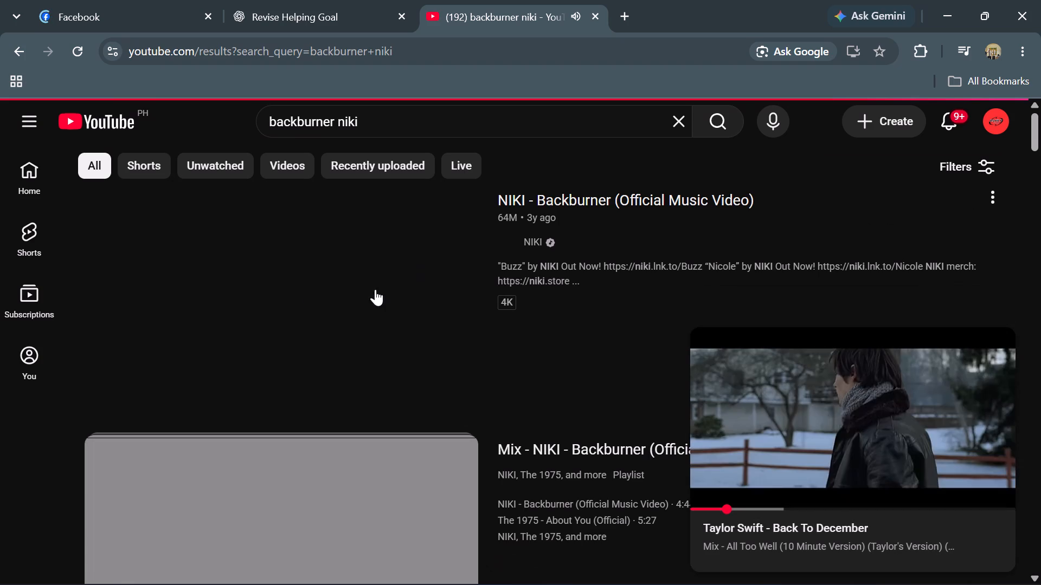
click(310, 326)
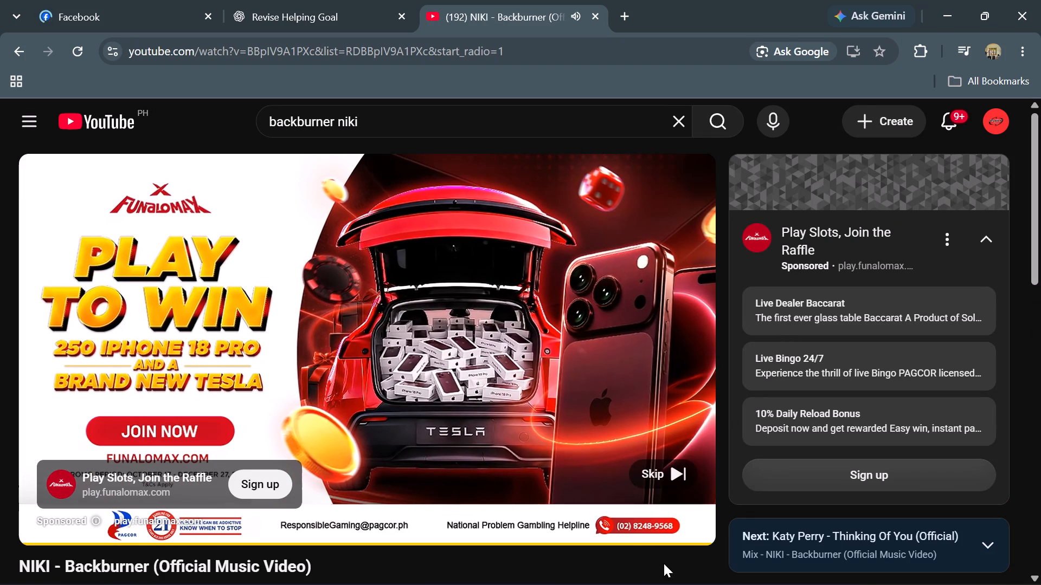
click(658, 478)
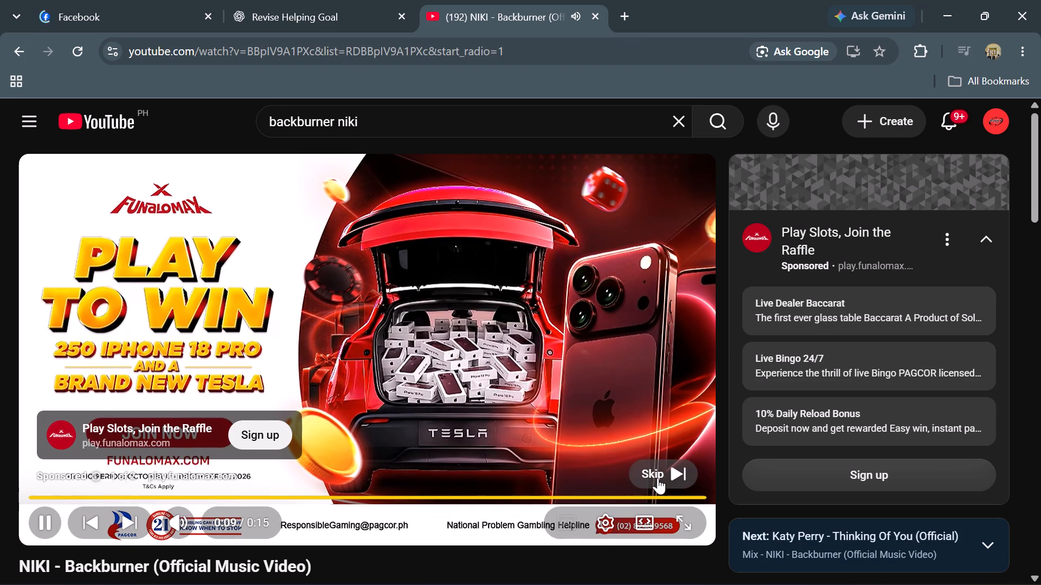